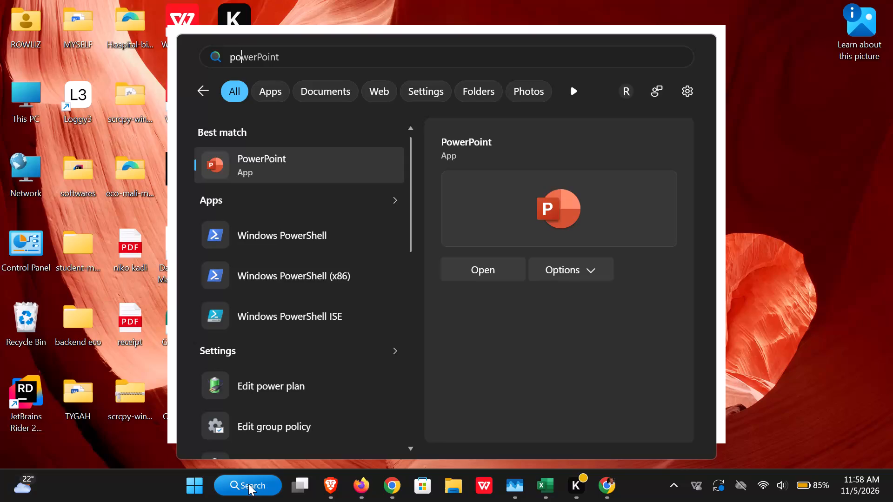
# Launch PowerPoint and create a new blank presentation.
pyautogui.click(466, 265)
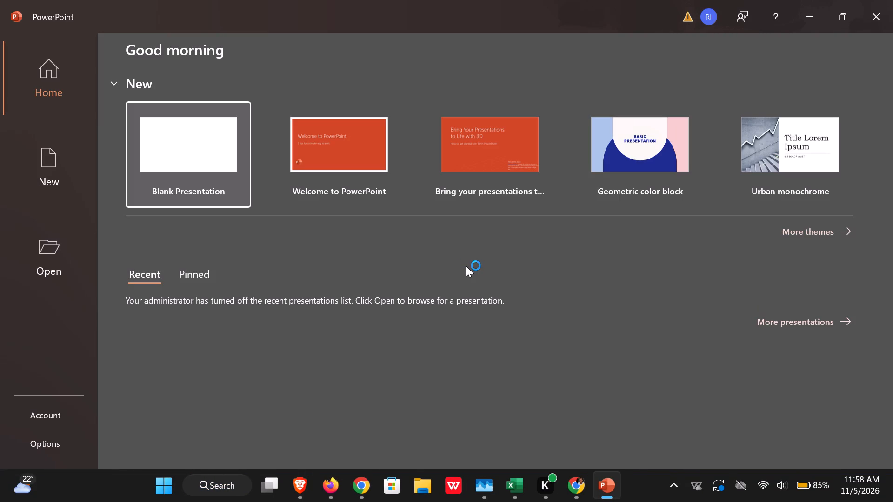
pyautogui.click(198, 149)
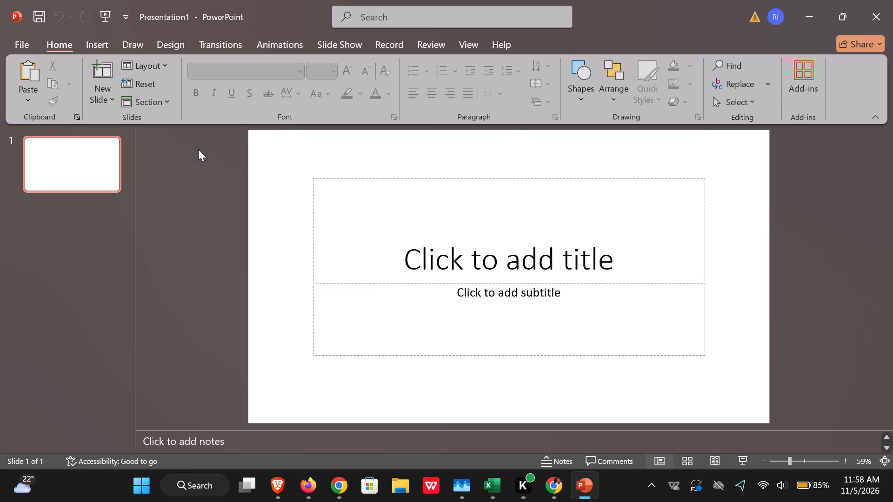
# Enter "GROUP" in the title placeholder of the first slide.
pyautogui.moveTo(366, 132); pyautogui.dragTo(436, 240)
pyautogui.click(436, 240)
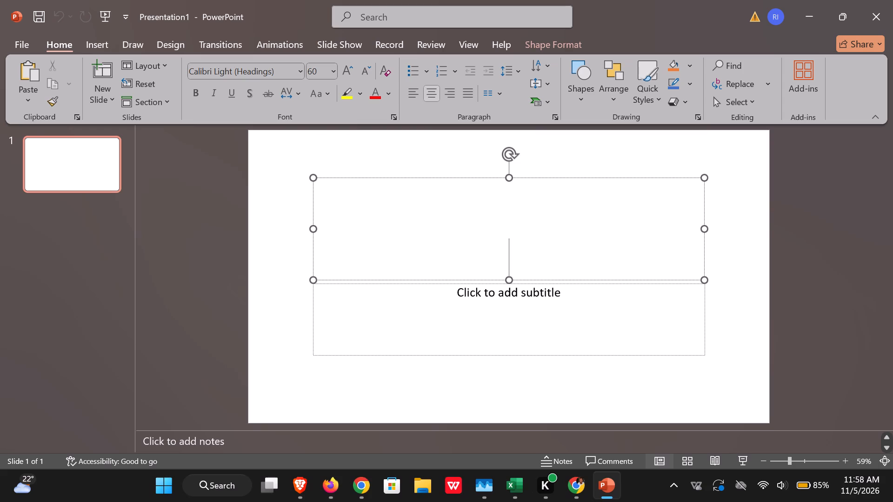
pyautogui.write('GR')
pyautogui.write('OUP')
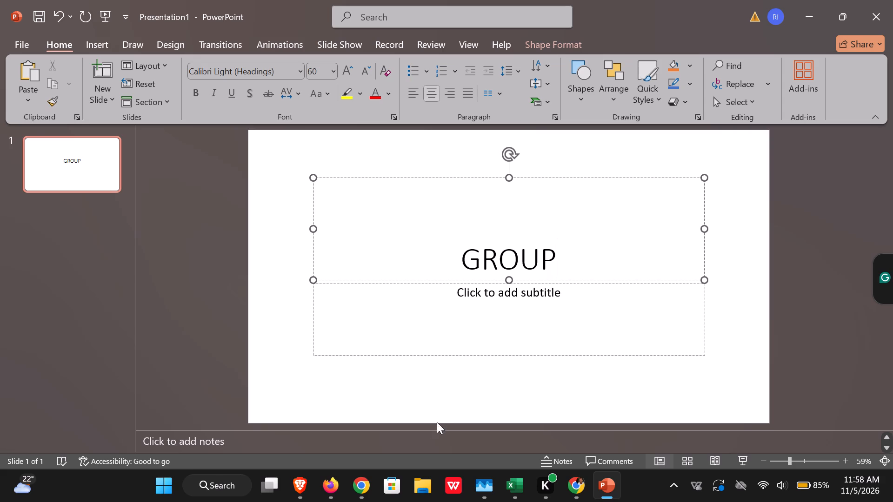
# Switch to File Explorer, look through the Downloads, Pictures, Desktop and Documents folders, and return to the presentation.
pyautogui.click(423, 493)
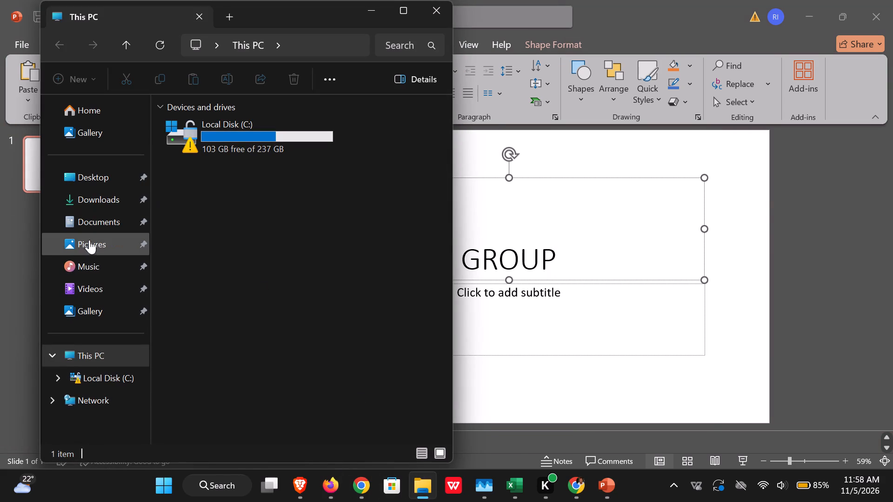
pyautogui.click(91, 195)
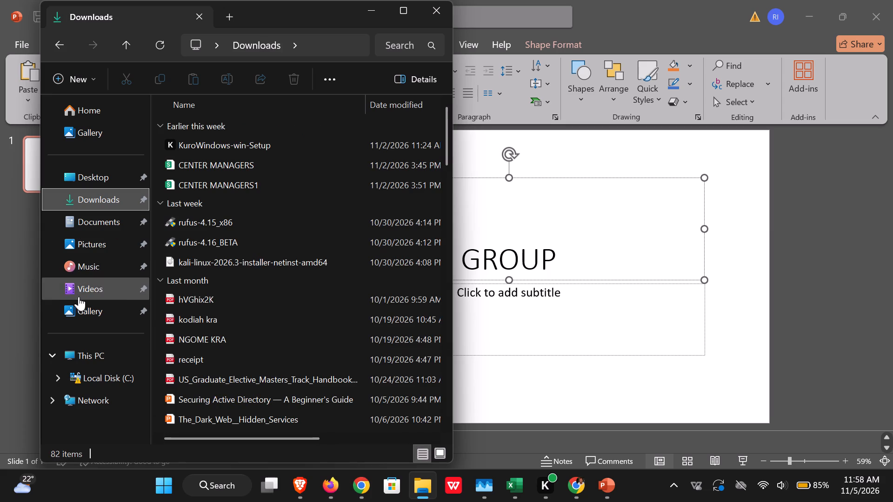
pyautogui.click(81, 248)
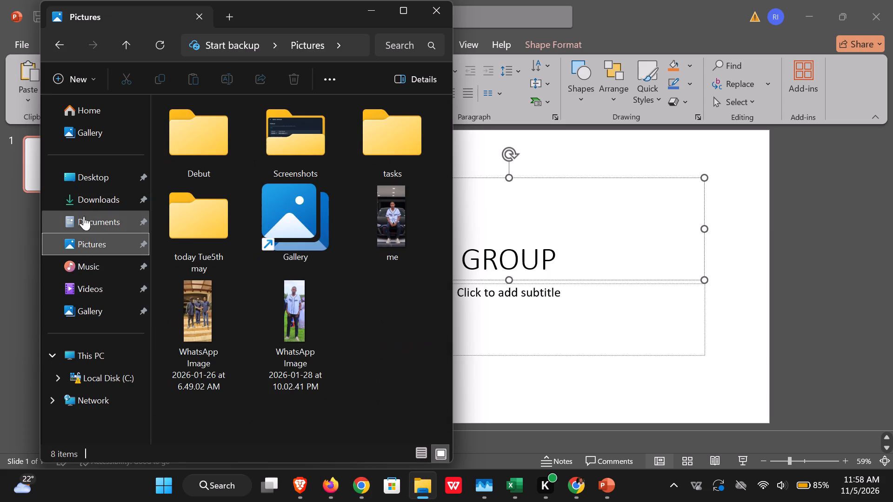
pyautogui.click(93, 180)
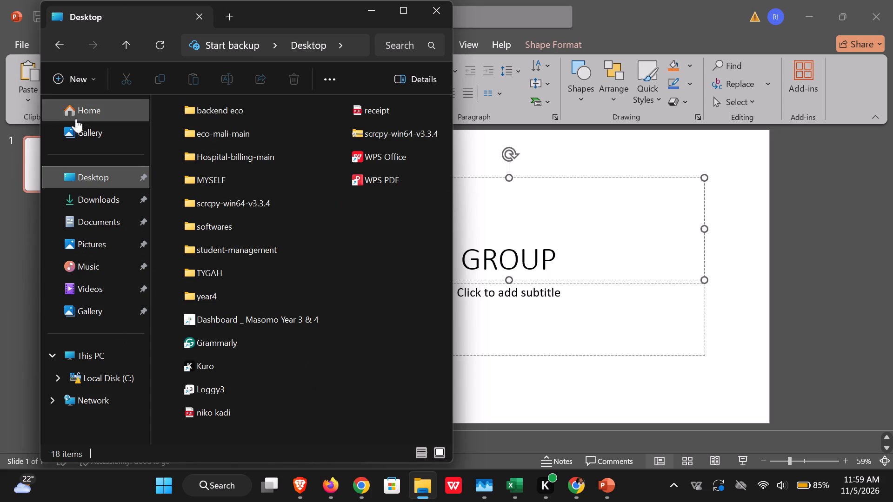
pyautogui.click(130, 38)
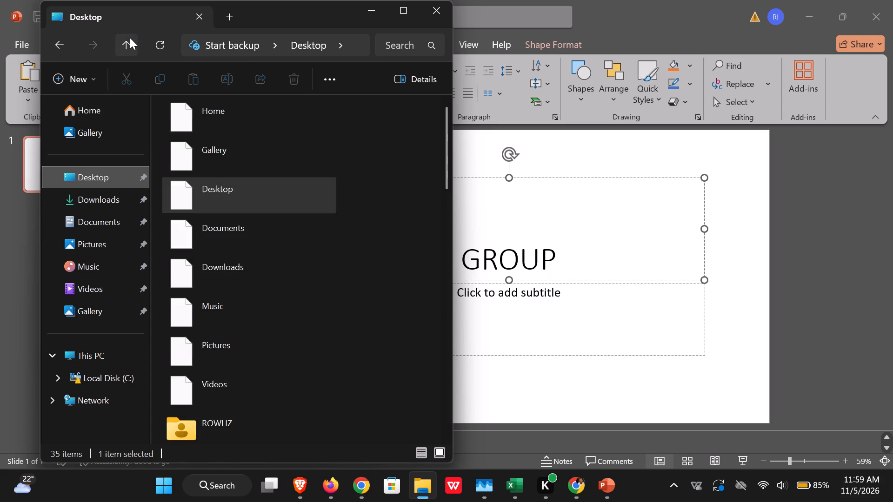
pyautogui.click(88, 224)
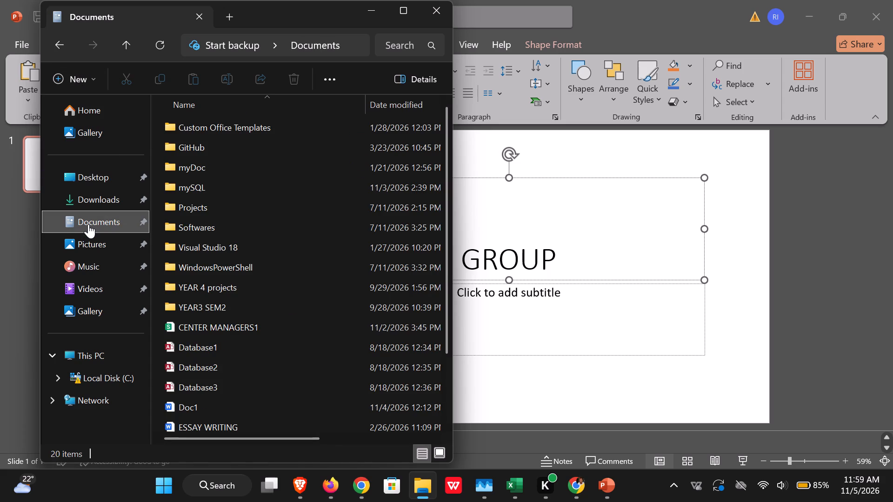
pyautogui.click(477, 221)
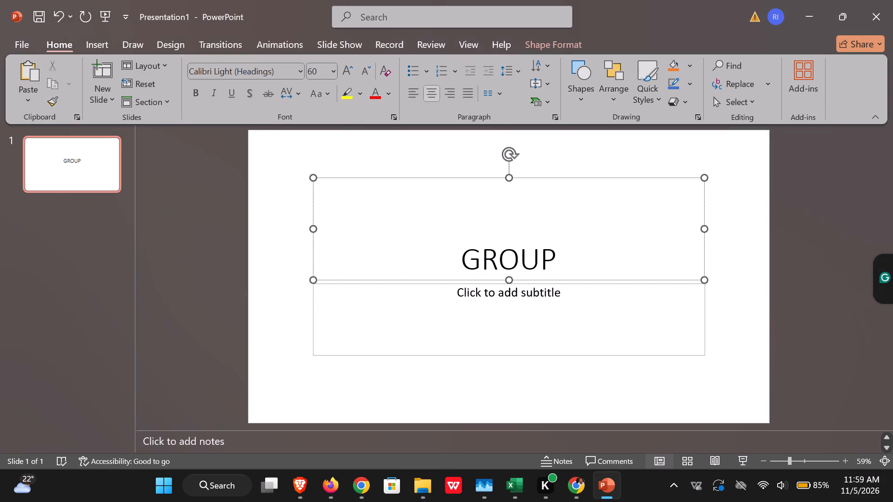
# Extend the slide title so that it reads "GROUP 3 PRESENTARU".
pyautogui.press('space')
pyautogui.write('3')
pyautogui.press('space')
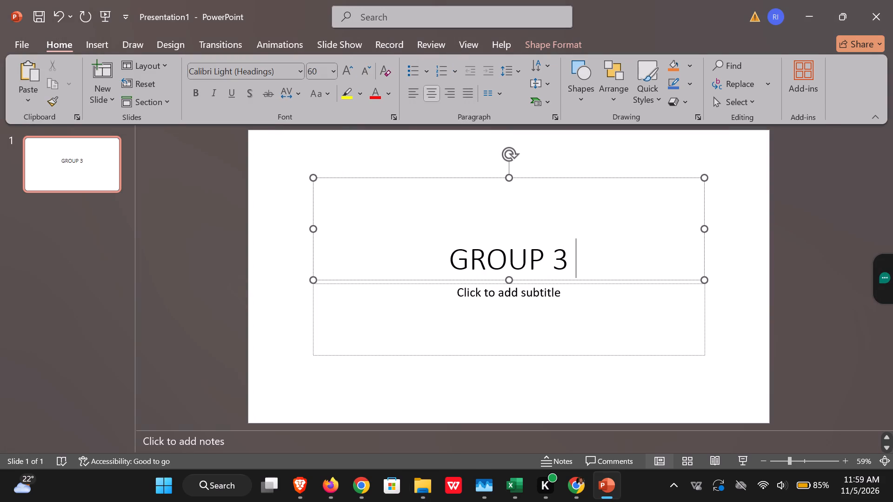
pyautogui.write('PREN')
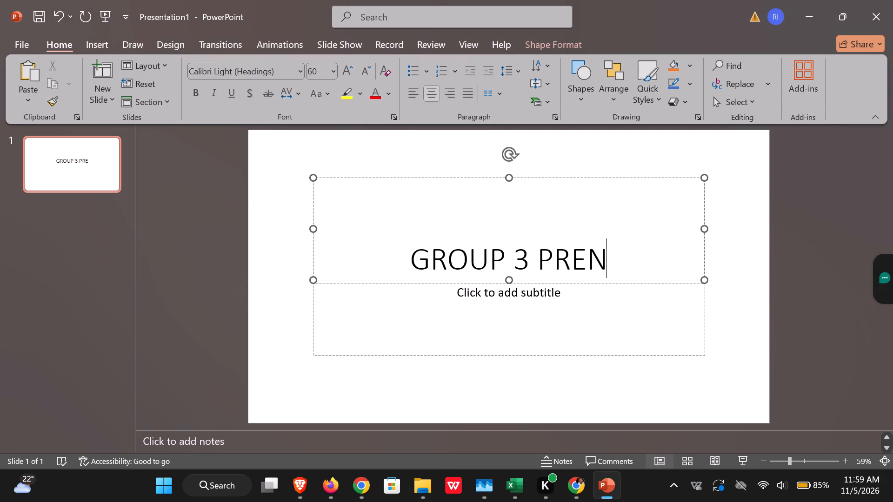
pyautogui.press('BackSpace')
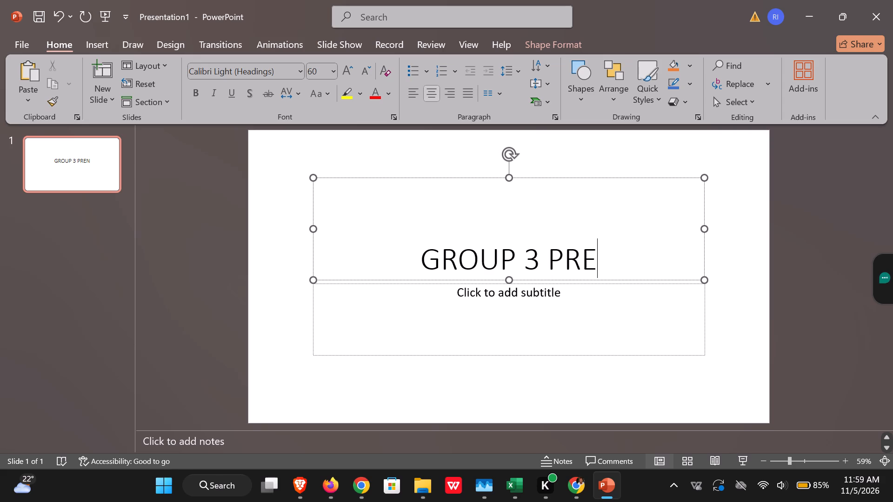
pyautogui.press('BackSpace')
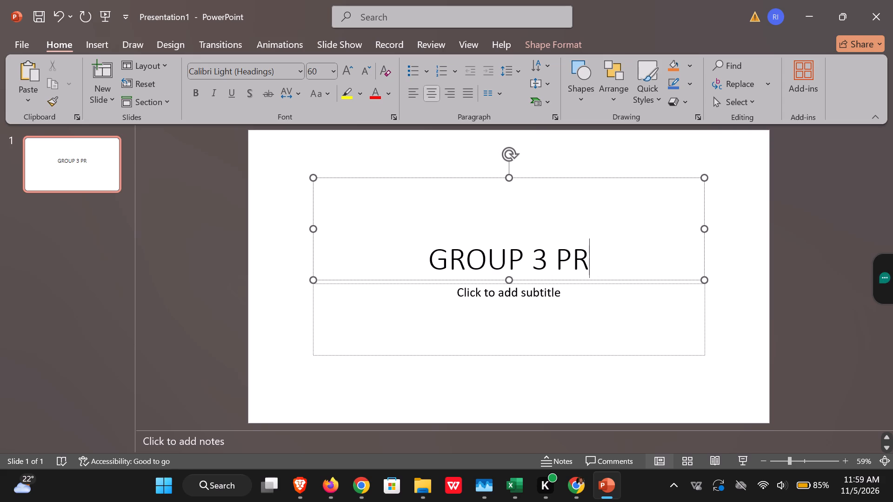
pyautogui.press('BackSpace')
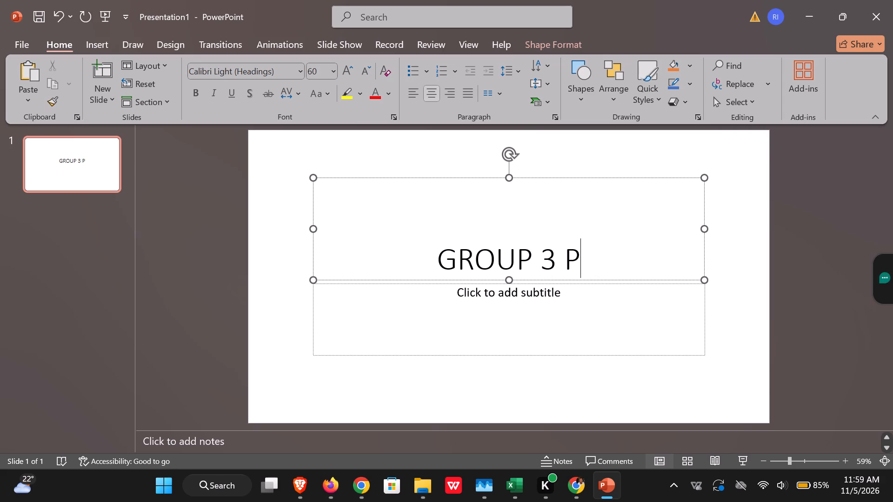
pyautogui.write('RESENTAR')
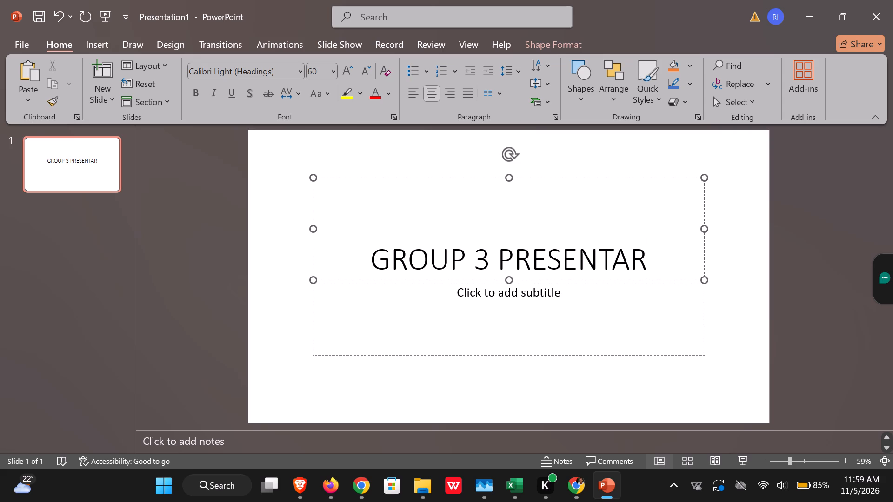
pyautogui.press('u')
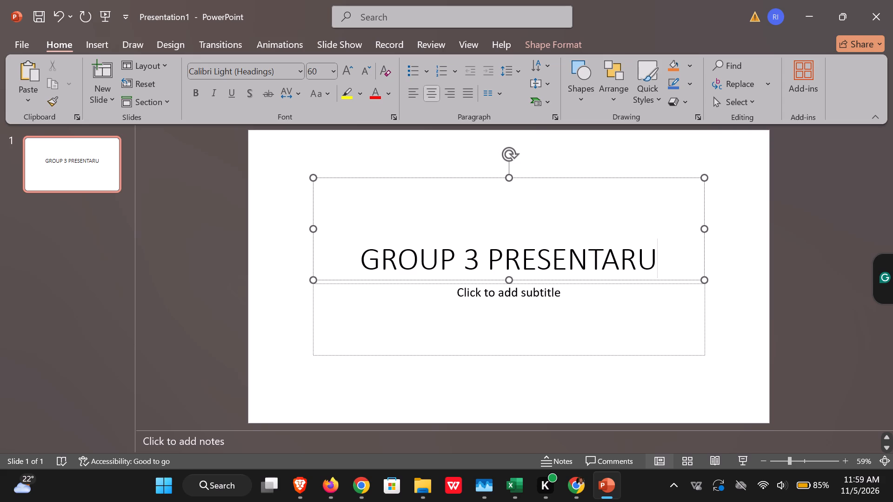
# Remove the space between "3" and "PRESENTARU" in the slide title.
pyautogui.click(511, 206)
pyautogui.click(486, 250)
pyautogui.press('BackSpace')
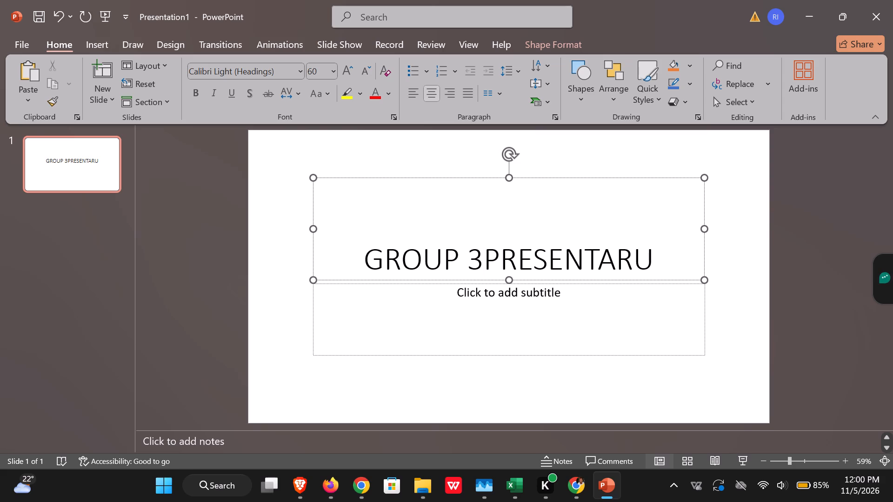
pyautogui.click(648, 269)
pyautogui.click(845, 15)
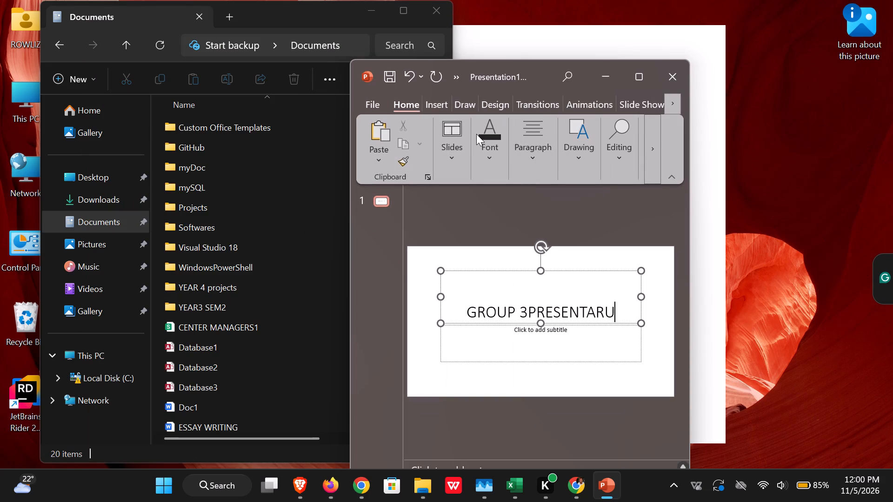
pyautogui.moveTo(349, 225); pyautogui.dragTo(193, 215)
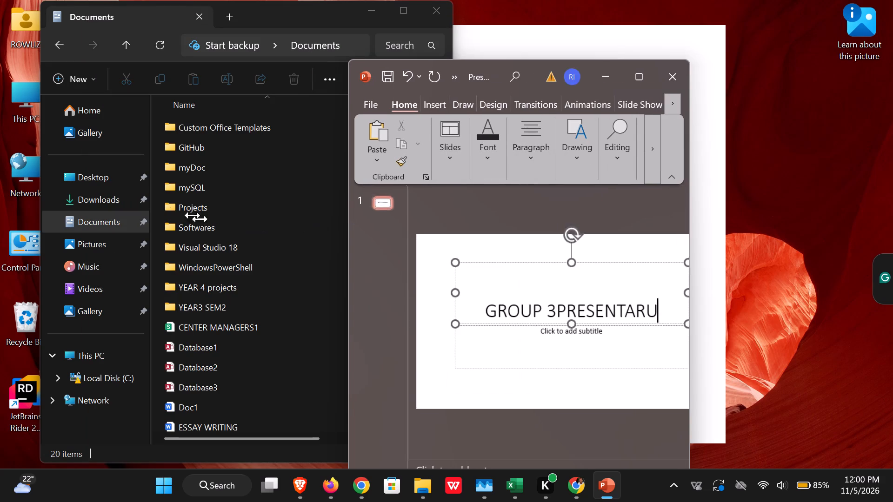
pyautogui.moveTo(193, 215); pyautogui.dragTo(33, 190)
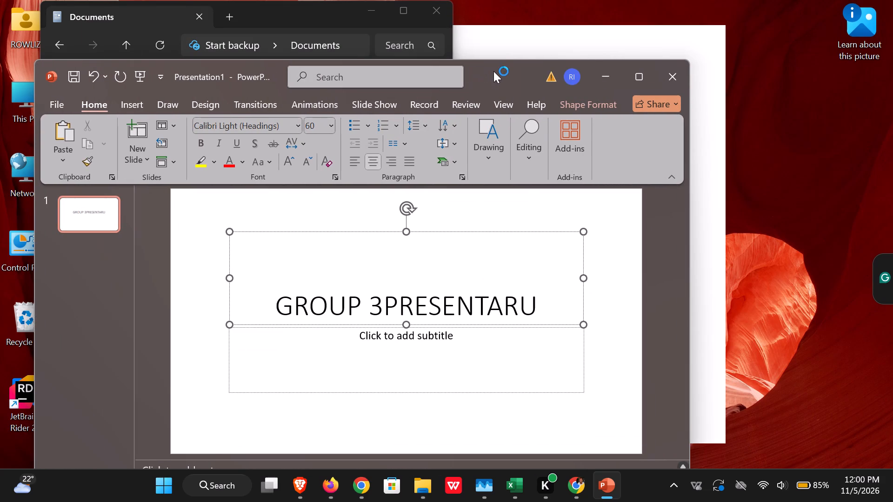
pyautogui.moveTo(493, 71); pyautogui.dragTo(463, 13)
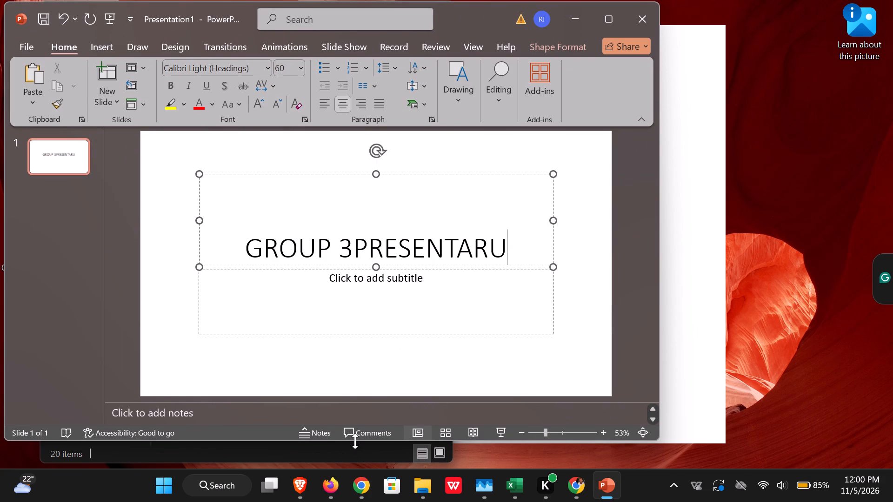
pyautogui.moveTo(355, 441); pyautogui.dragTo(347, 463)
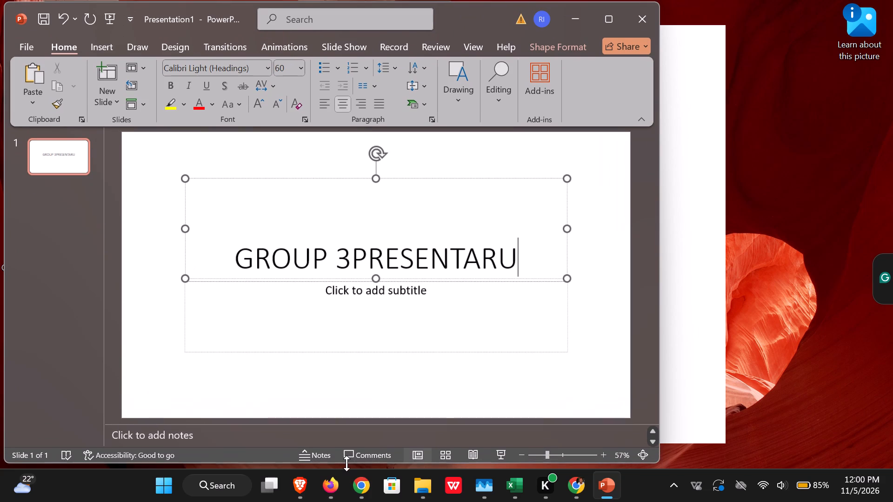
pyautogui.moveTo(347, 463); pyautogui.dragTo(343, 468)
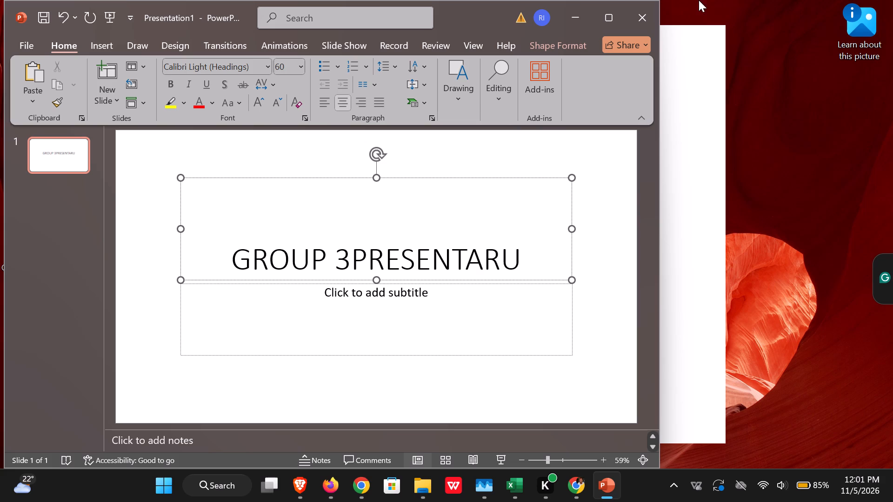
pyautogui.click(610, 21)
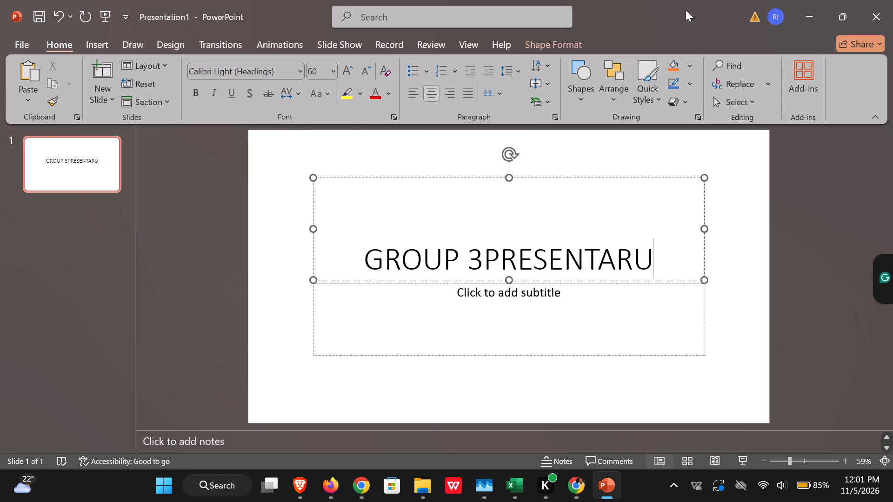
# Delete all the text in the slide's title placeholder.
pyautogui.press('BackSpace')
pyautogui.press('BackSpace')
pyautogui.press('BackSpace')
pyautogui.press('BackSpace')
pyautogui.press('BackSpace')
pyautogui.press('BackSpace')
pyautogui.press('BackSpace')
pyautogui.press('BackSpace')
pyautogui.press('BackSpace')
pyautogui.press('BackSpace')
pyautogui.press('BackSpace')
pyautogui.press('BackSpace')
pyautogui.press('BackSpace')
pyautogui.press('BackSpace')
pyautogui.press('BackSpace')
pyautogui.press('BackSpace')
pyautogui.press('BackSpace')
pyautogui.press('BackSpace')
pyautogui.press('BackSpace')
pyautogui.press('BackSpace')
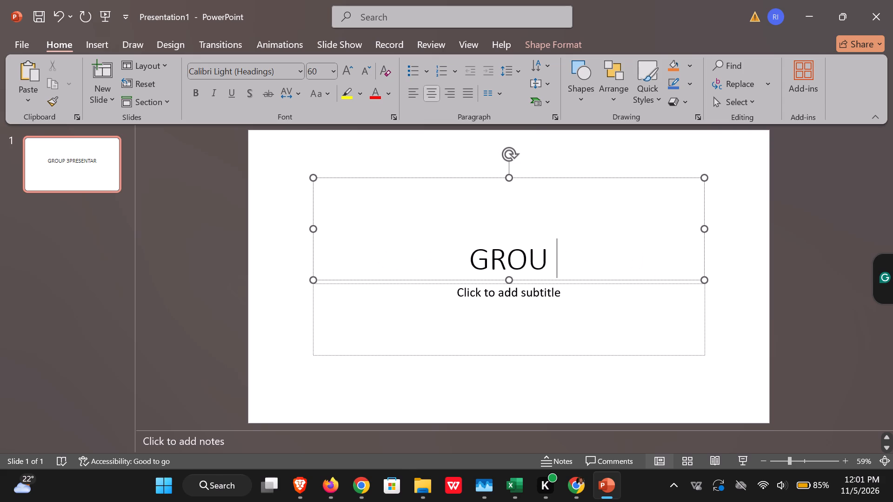
# Enter "TOPIC13:Plottng Point Fetures" as the title on the first slide.
pyautogui.write('TOP')
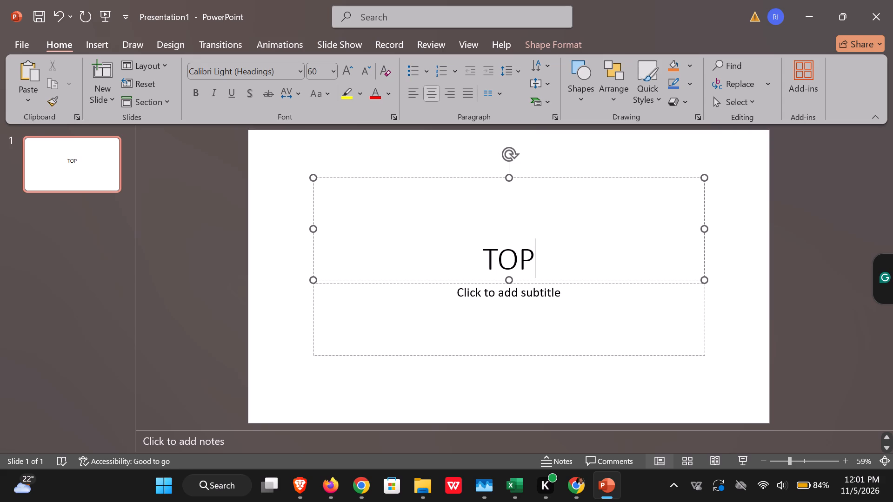
pyautogui.write('IC')
pyautogui.write('13')
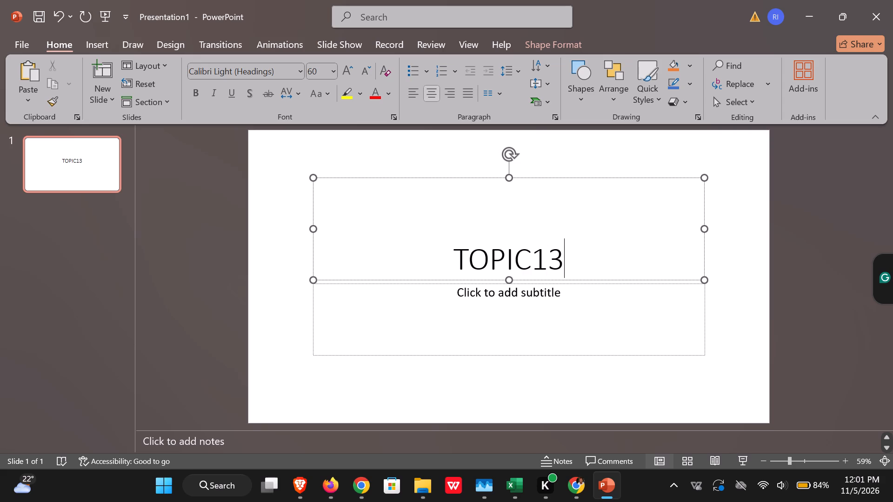
pyautogui.hotkey('shift', ':')
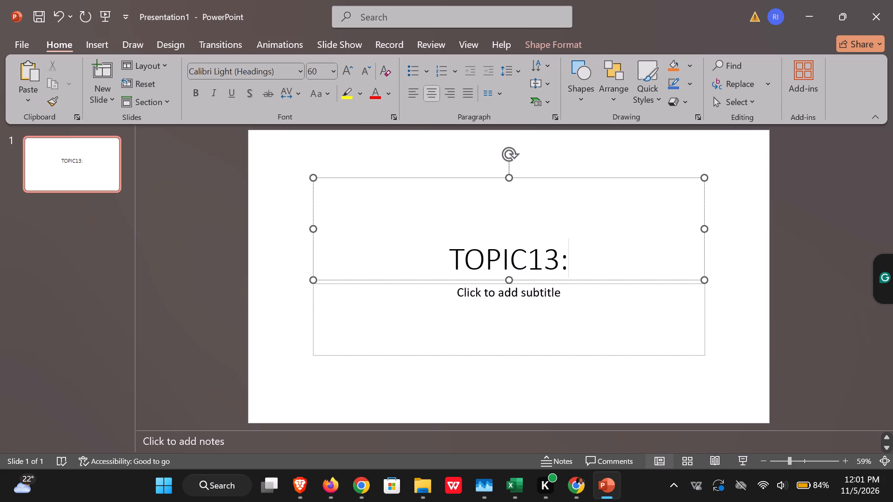
pyautogui.write('Pl')
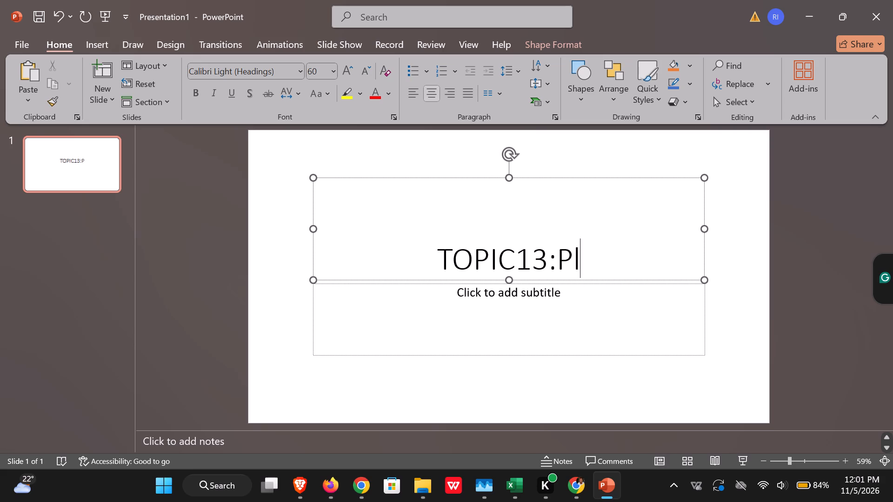
pyautogui.write('ottng')
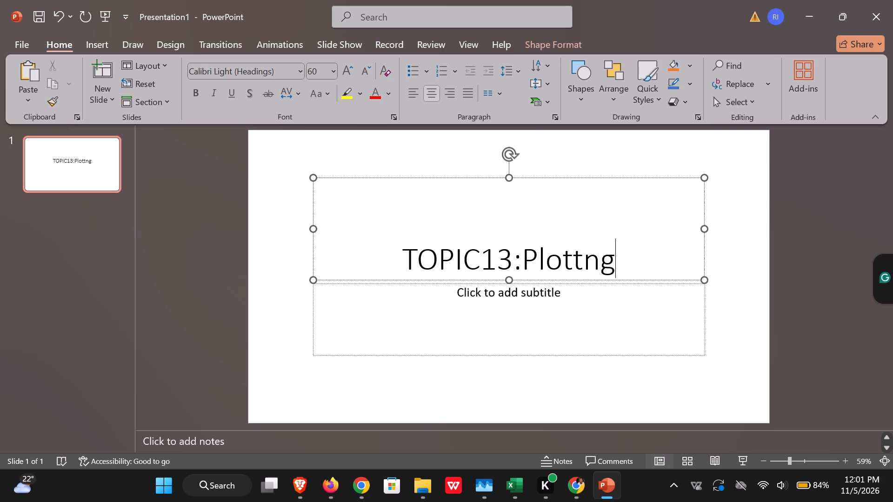
pyautogui.press('space')
pyautogui.write('Point')
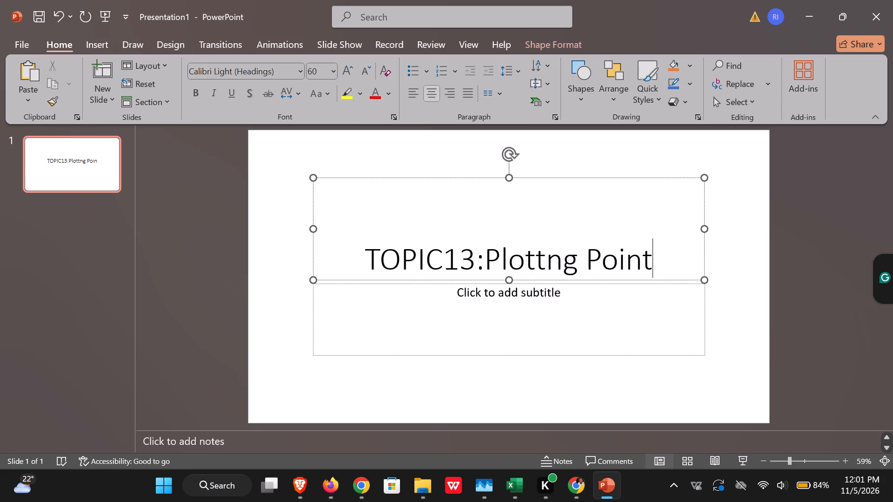
pyautogui.press('space')
pyautogui.write('Fetures')
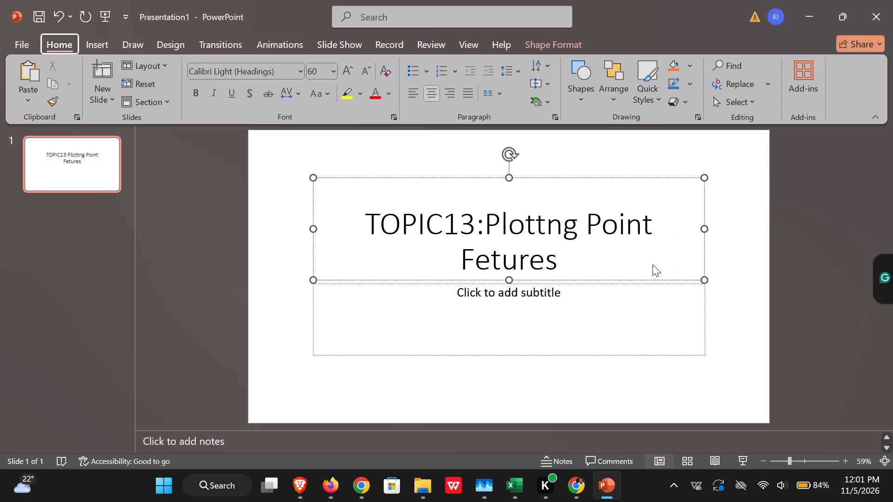
# Add a second slide with the title "QGIS".
pyautogui.write('in')
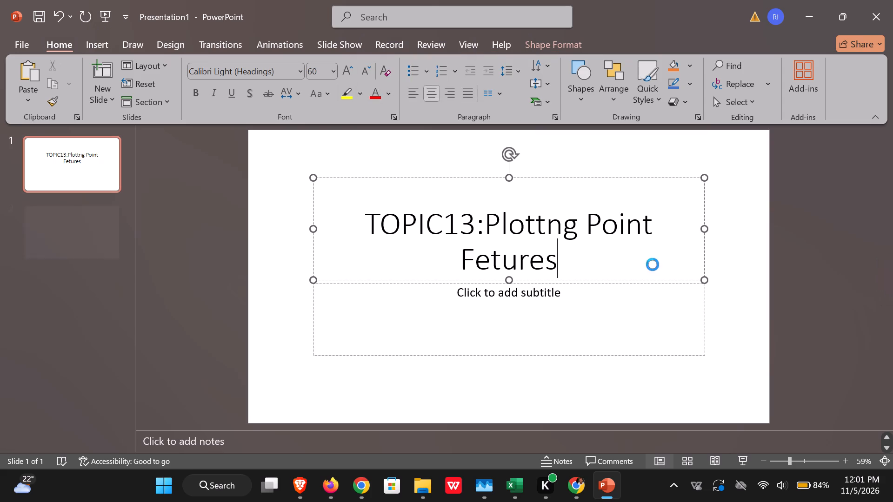
pyautogui.press('space')
pyautogui.hotkey('shift', 'q')
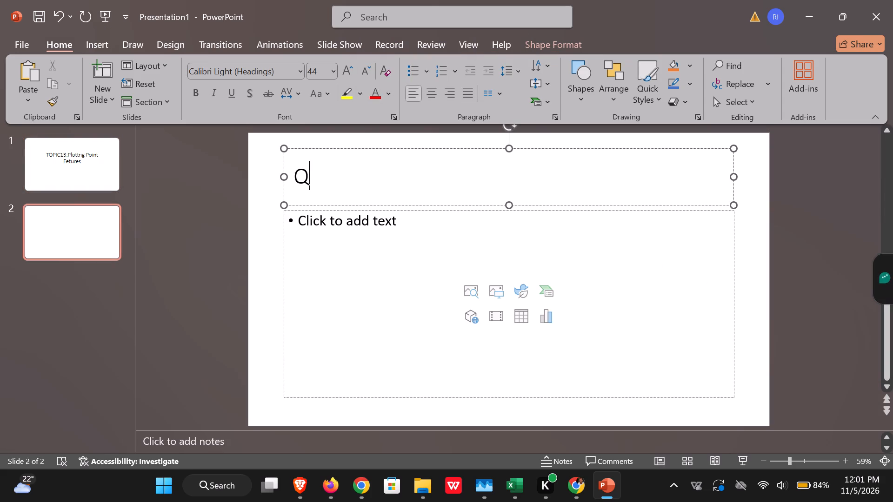
pyautogui.hotkey('shift', 'g')
pyautogui.write('IS')
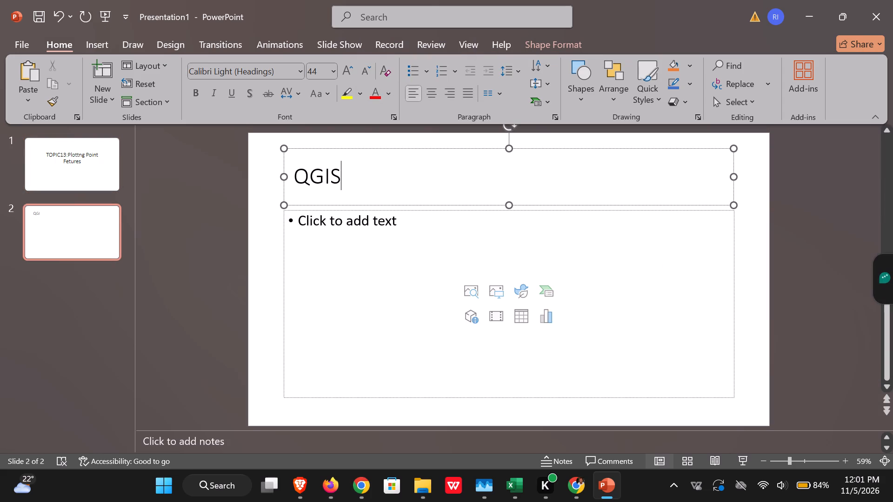
# Correct the word "Fetures" to "Features" in the first slide's title.
pyautogui.scroll(2, 644, 250)
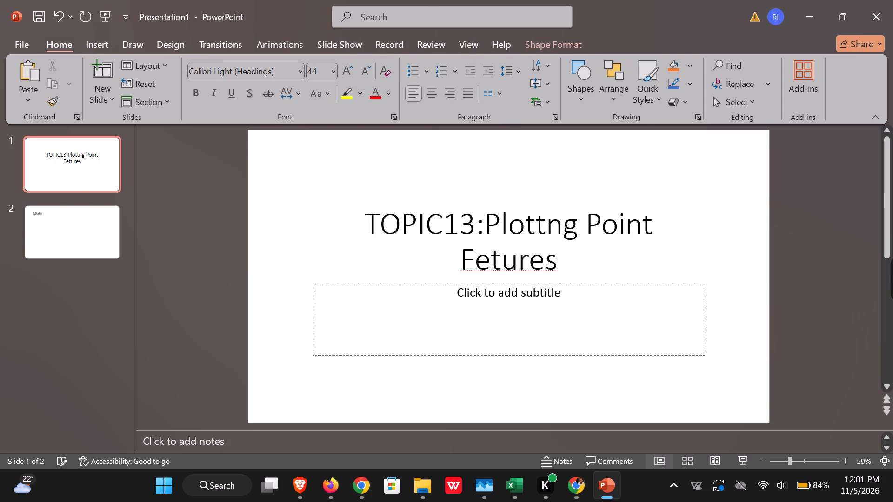
pyautogui.click(493, 267)
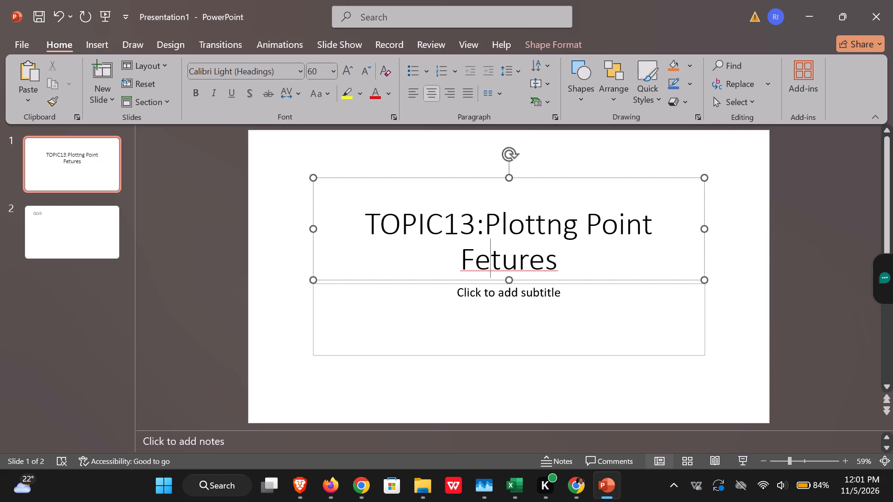
pyautogui.press('a')
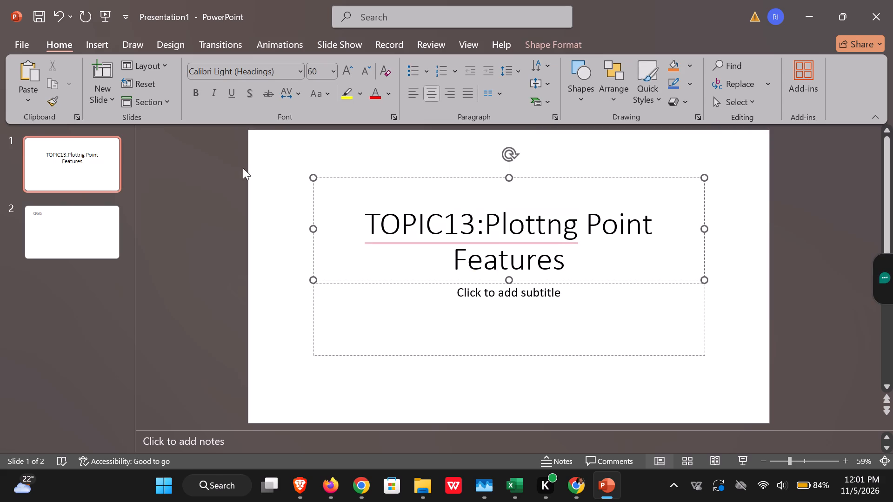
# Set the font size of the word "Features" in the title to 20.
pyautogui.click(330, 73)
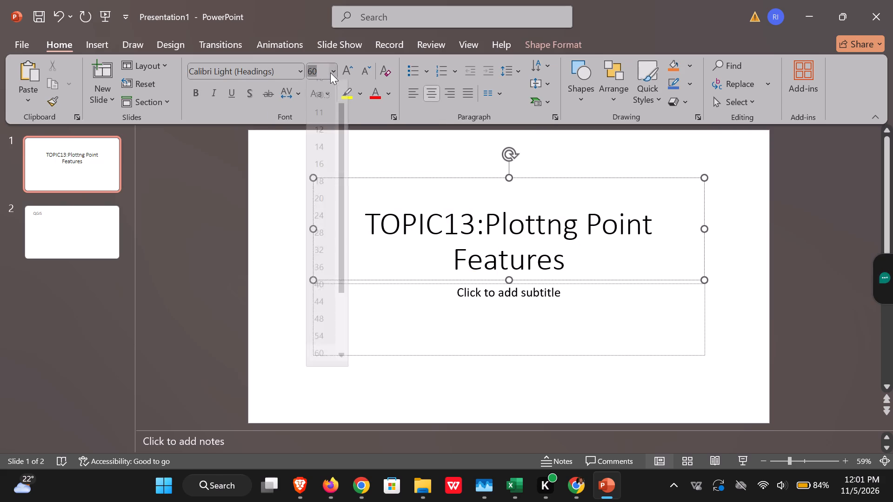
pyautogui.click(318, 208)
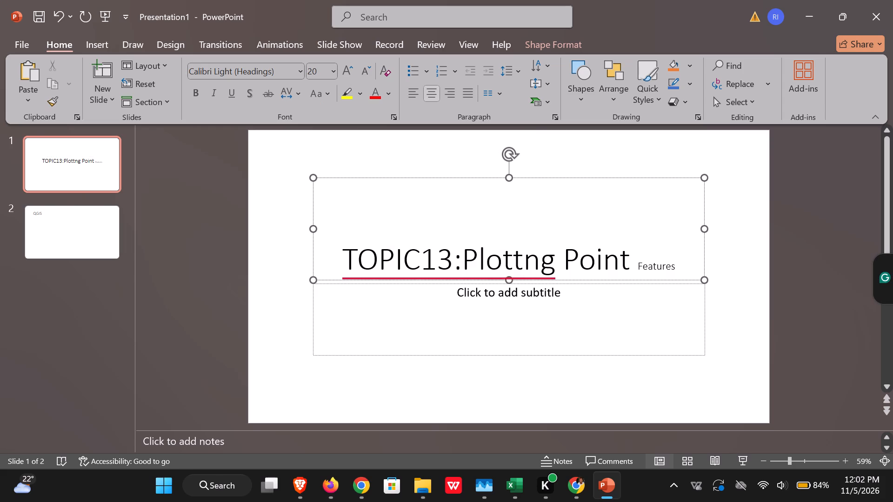
# Set the font size of the entire title text on the first slide to 20.
pyautogui.click(456, 259)
pyautogui.hotkey('ctrl', 'a')
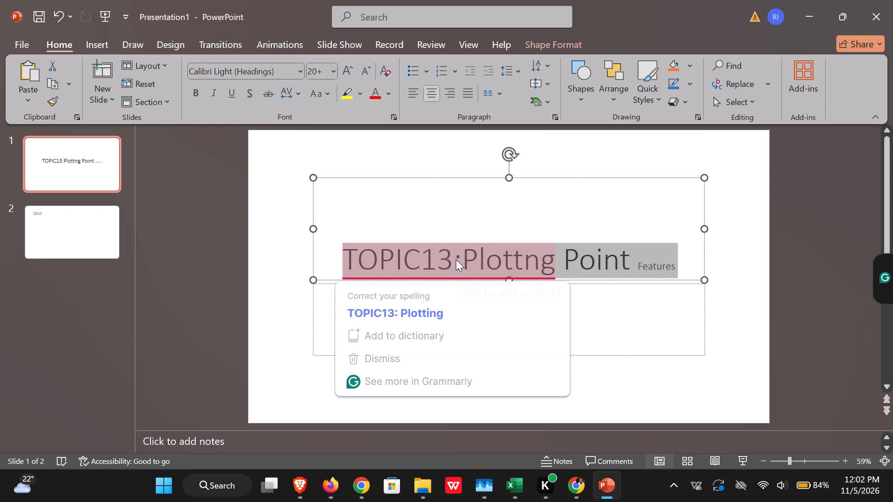
pyautogui.click(335, 74)
pyautogui.click(320, 240)
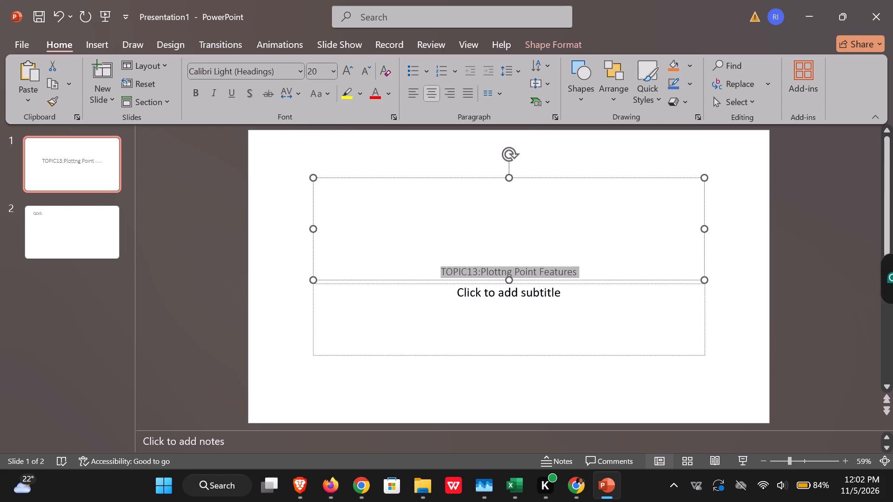
# Open the font size choices for the selected title text.
pyautogui.click(330, 72)
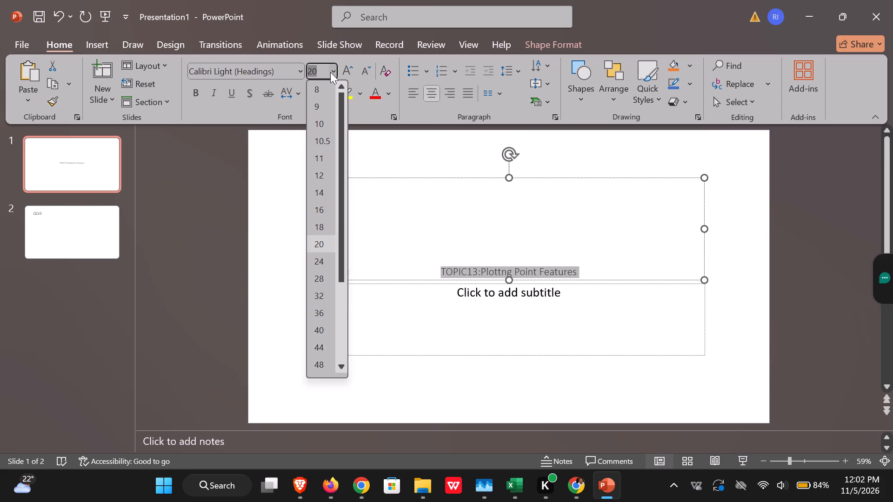
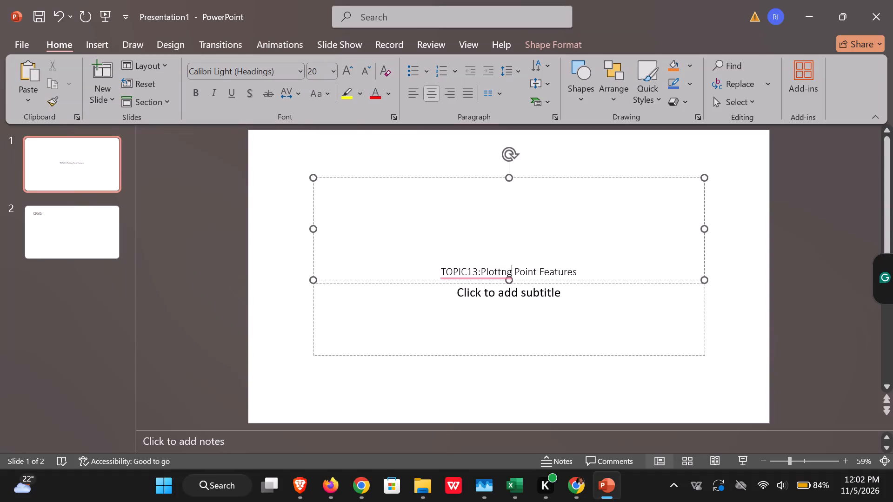
# Reduce the height of the first slide's title box by raising its lower edge toward the top of the slide.
pyautogui.click(580, 273)
pyautogui.moveTo(311, 281); pyautogui.dragTo(307, 205)
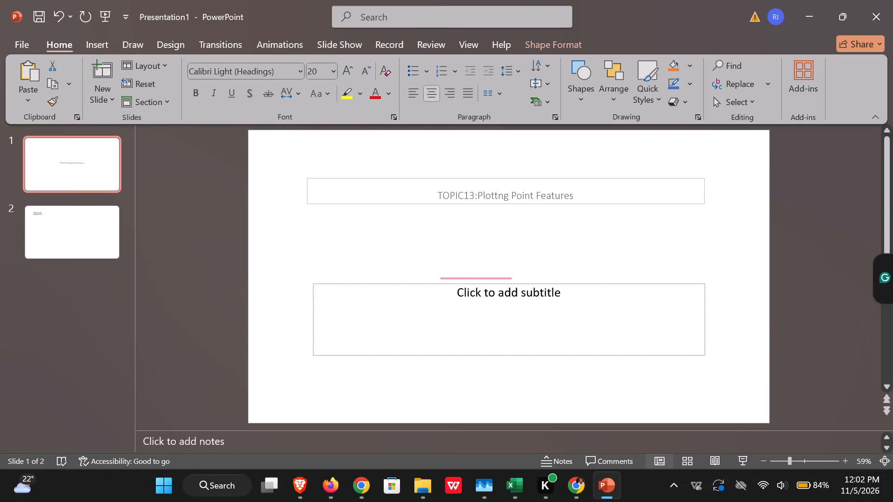
pyautogui.moveTo(307, 205); pyautogui.dragTo(310, 213)
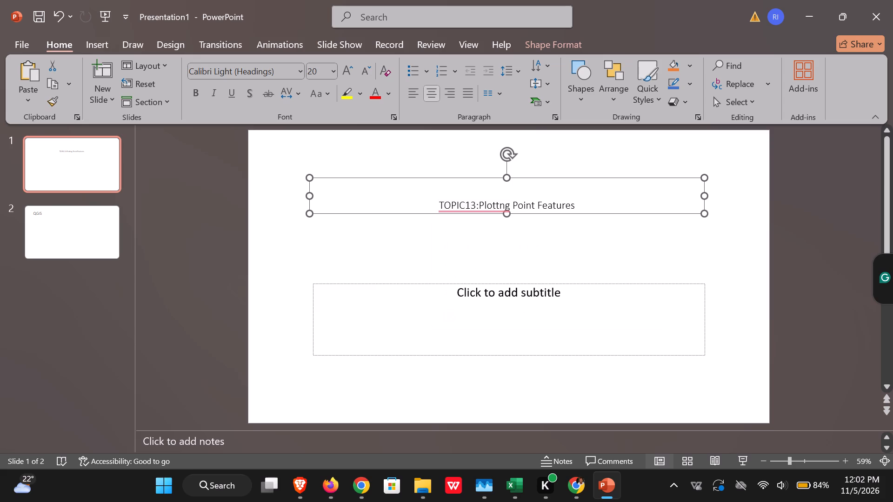
# Append "in QGIS" to the end of the first slide's title.
pyautogui.click(591, 201)
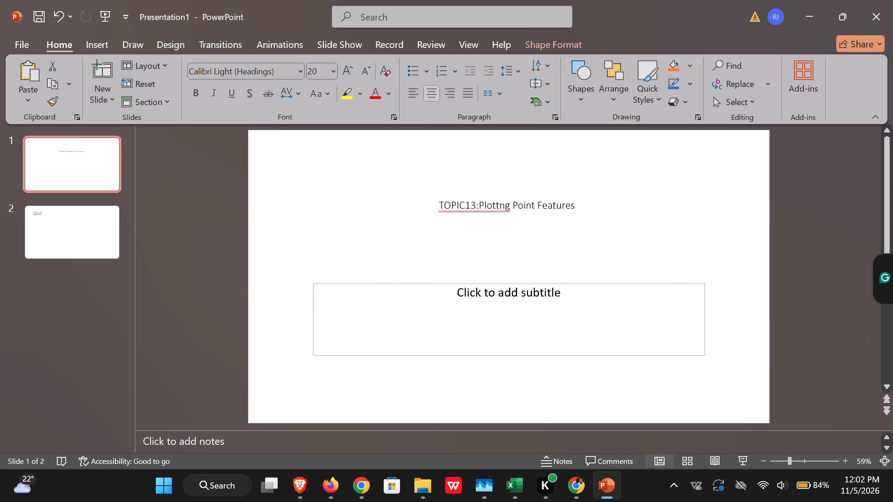
pyautogui.click(569, 201)
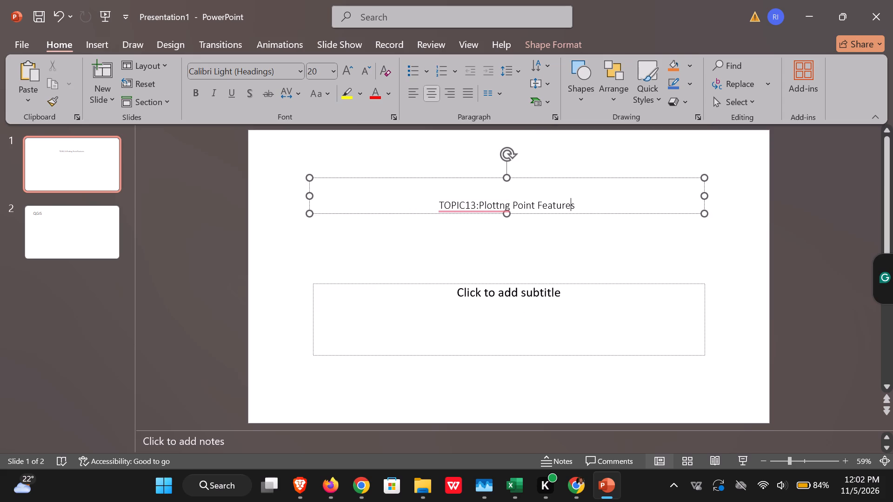
pyautogui.press('Right')
pyautogui.press('space')
pyautogui.write('in')
pyautogui.press('space')
pyautogui.press('q')
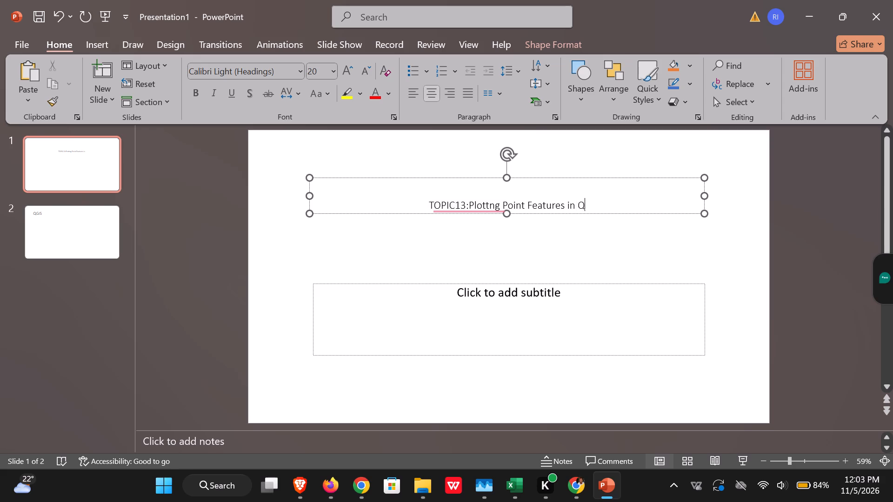
pyautogui.write('GIS')
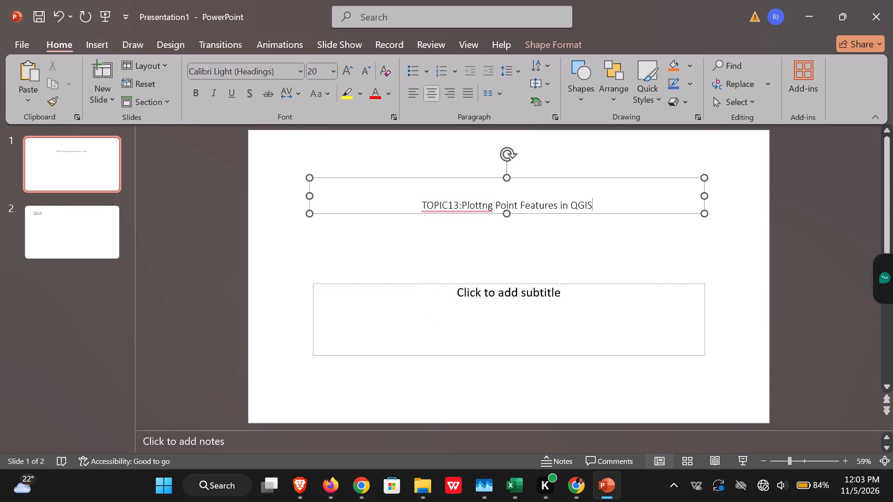
# Make the entire title text on the first slide bold and set its font size to 24.
pyautogui.moveTo(593, 205); pyautogui.dragTo(454, 214)
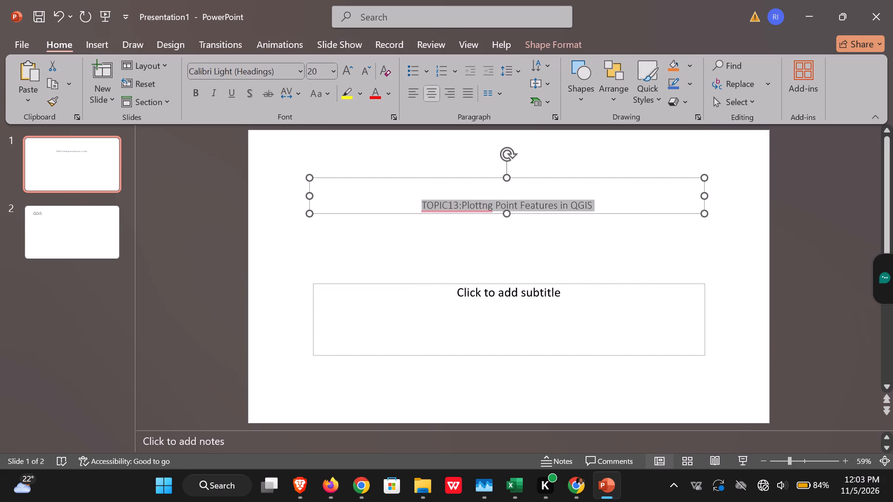
pyautogui.moveTo(454, 214); pyautogui.dragTo(441, 212)
pyautogui.click(446, 186)
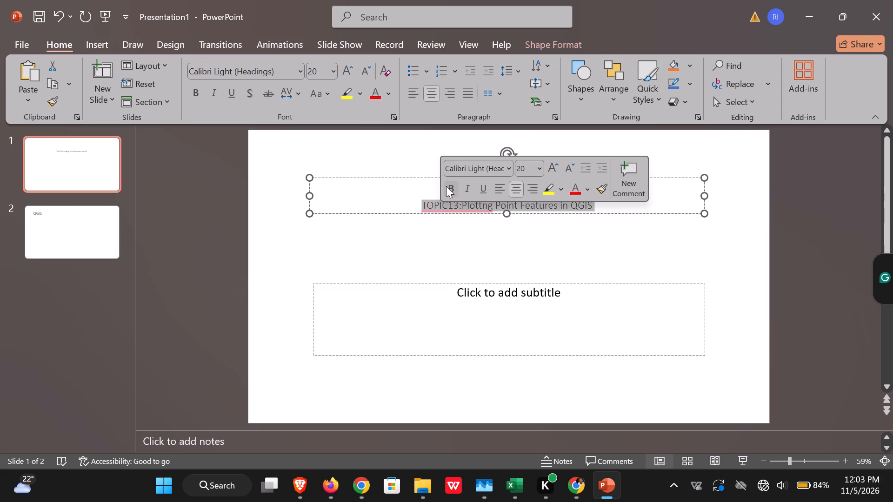
pyautogui.click(332, 72)
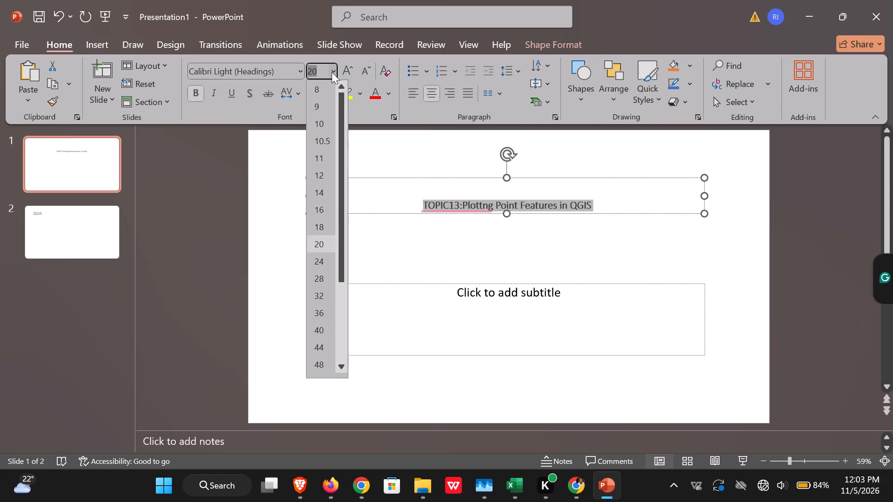
pyautogui.click(316, 256)
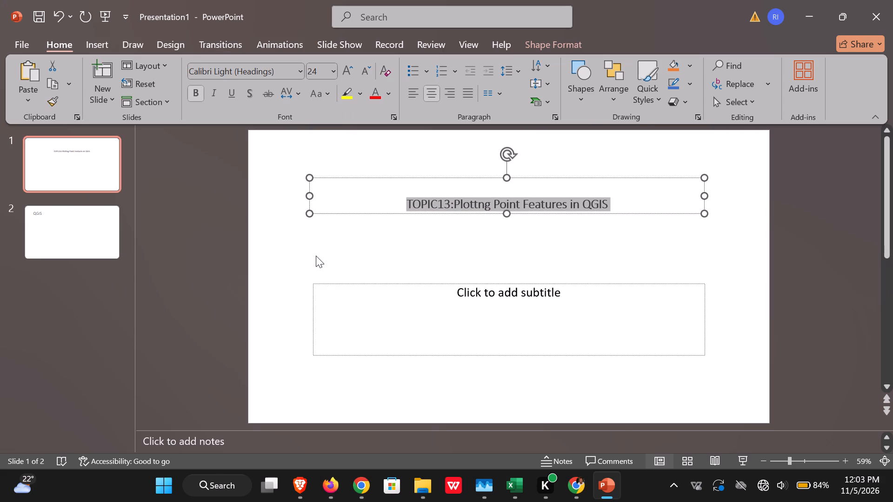
pyautogui.click(627, 196)
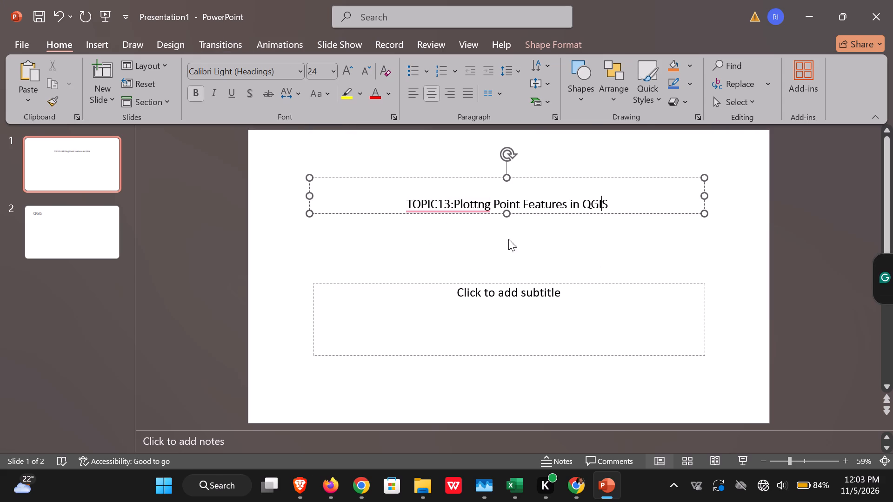
# Insert a space after the colon in "TOPIC13:" in the first slide's title.
pyautogui.click(453, 205)
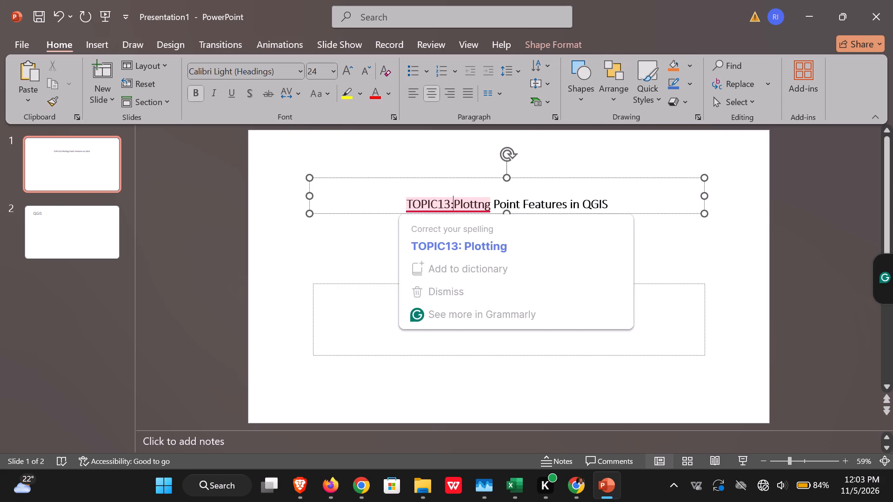
pyautogui.press('space')
pyautogui.click(617, 205)
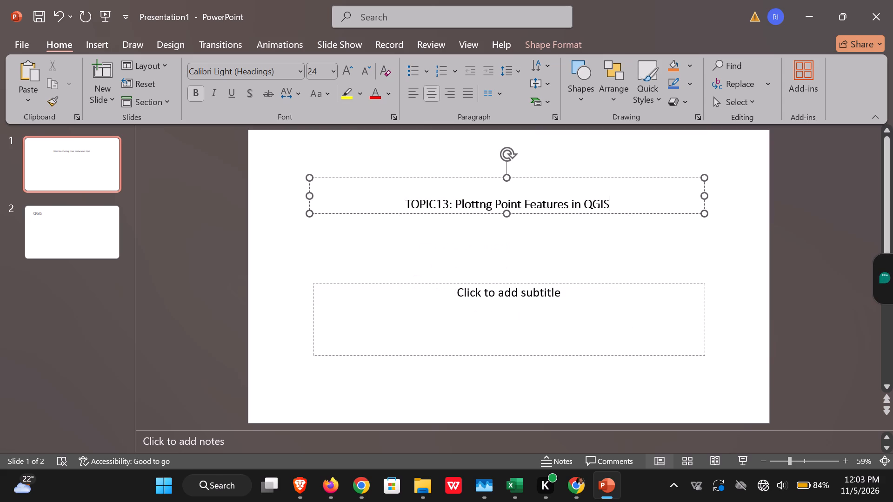
pyautogui.click(509, 236)
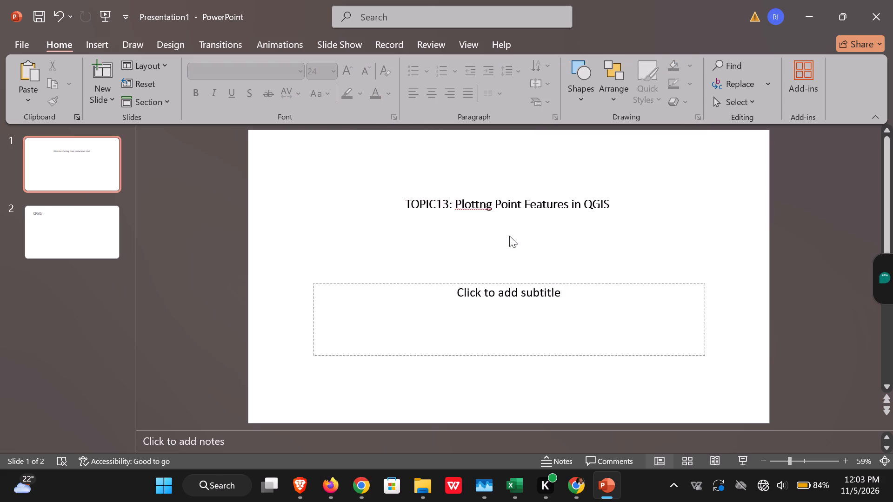
# Correct the word "Plottng" to "Plotting" in the first slide's title, with a lowercase second "i"-sound letter "i".
pyautogui.click(478, 205)
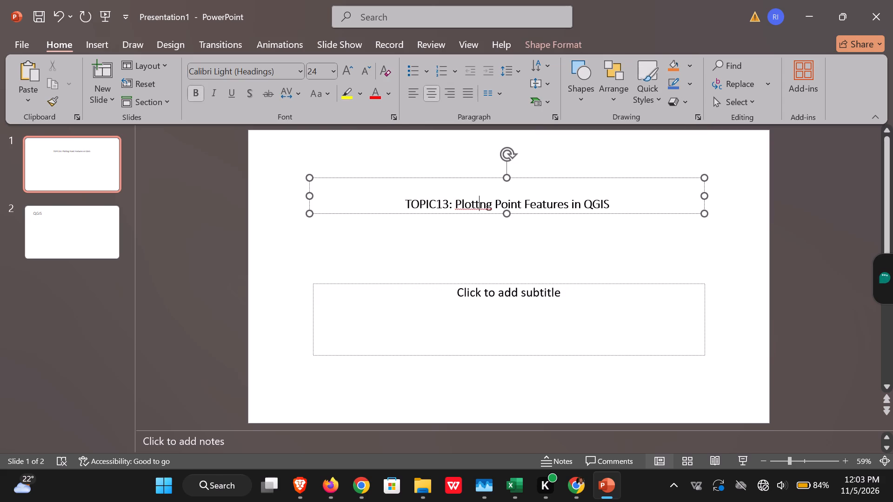
pyautogui.press('i')
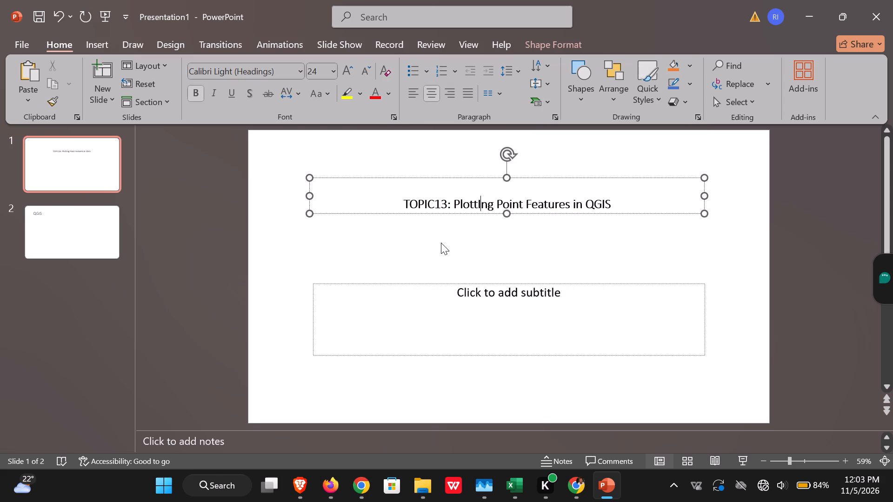
pyautogui.click(441, 243)
pyautogui.press('BackSpace')
pyautogui.press('i')
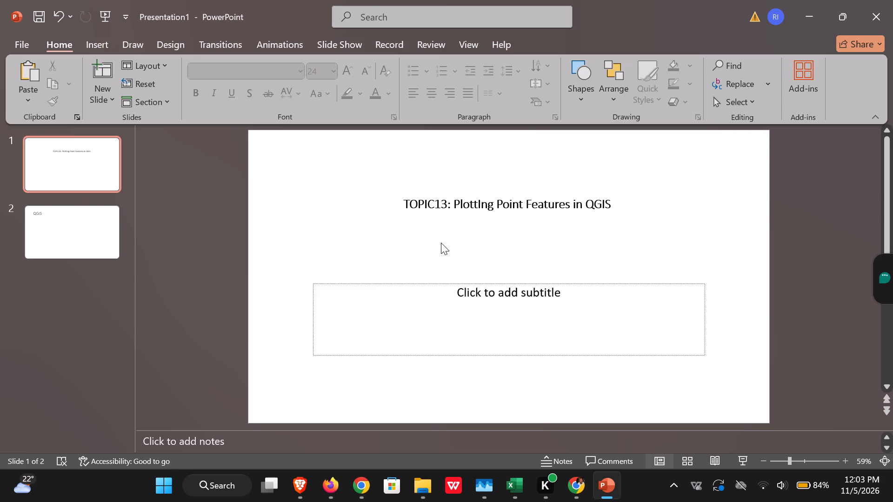
pyautogui.click(524, 205)
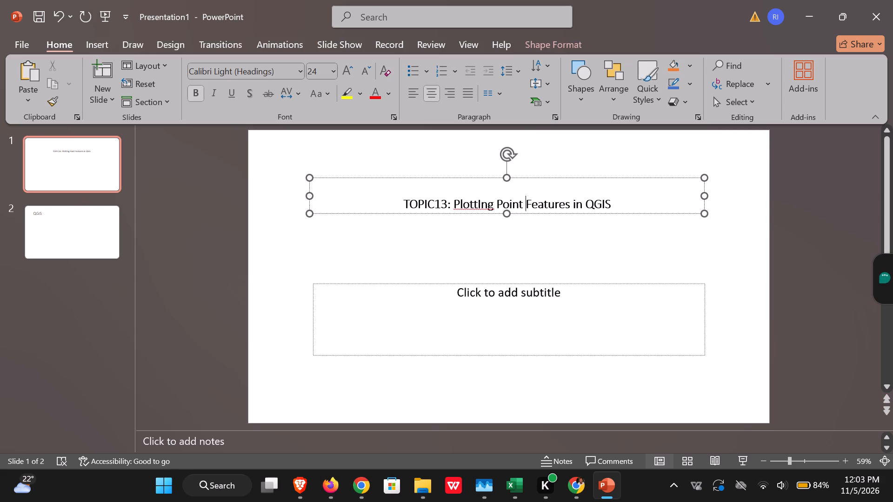
pyautogui.click(482, 205)
pyautogui.press('BackSpace')
pyautogui.press('i')
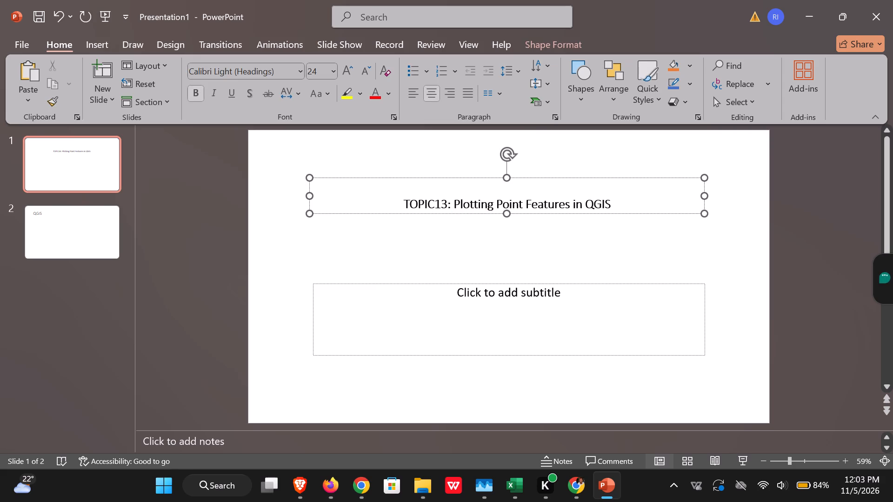
pyautogui.click(630, 201)
pyautogui.click(326, 255)
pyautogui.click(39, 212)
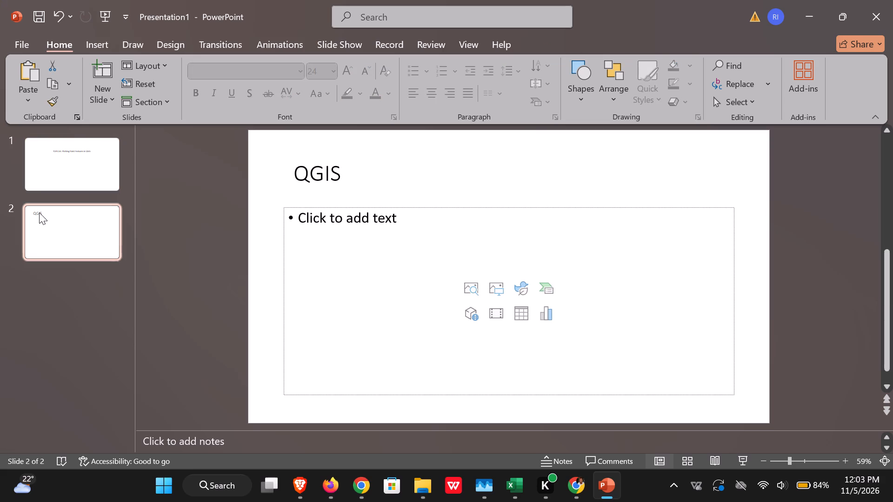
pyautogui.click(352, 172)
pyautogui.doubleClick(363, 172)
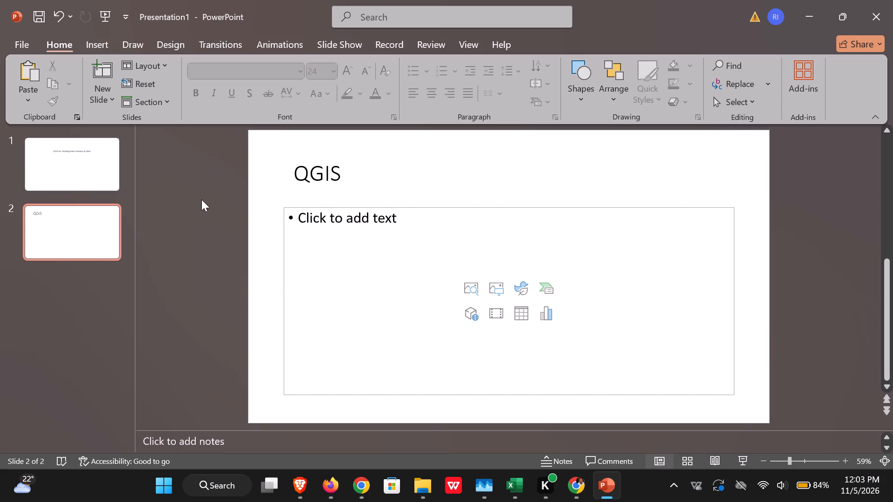
# Enter "Learning Outcome" as the first line of the subtitle on the first slide.
pyautogui.click(68, 150)
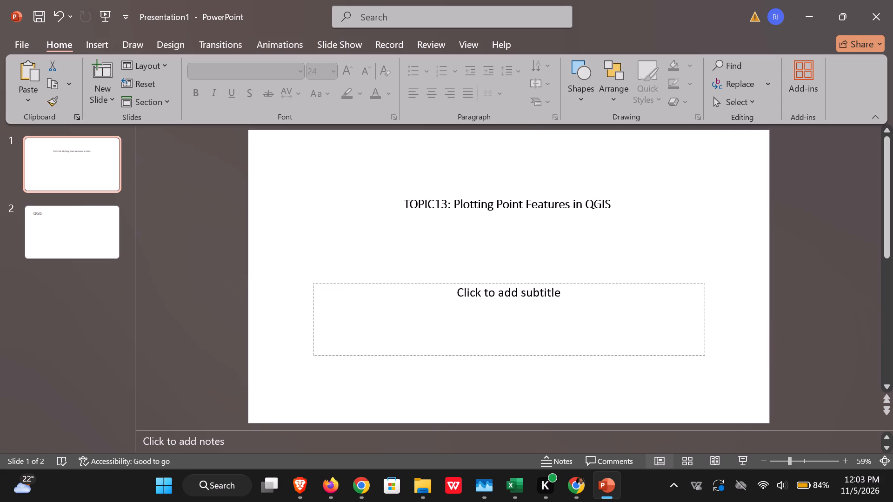
pyautogui.click(572, 294)
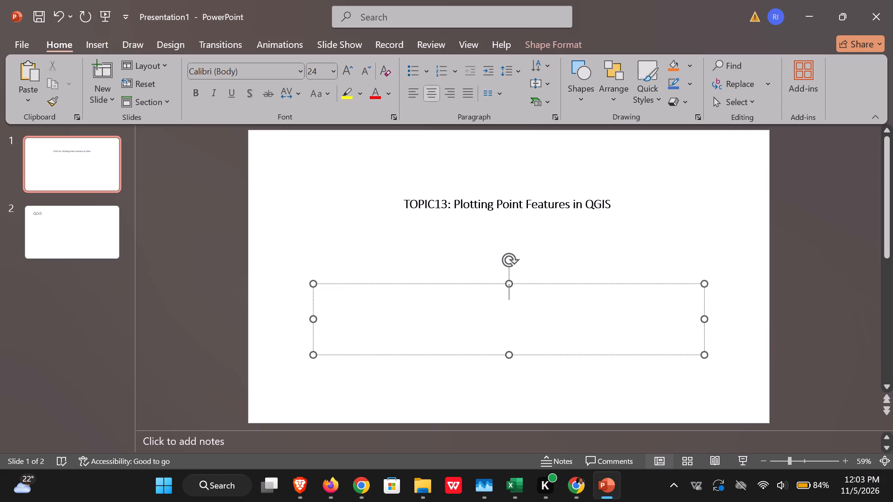
pyautogui.press('BackSpace')
pyautogui.hotkey('shift', 'l')
pyautogui.write('earning')
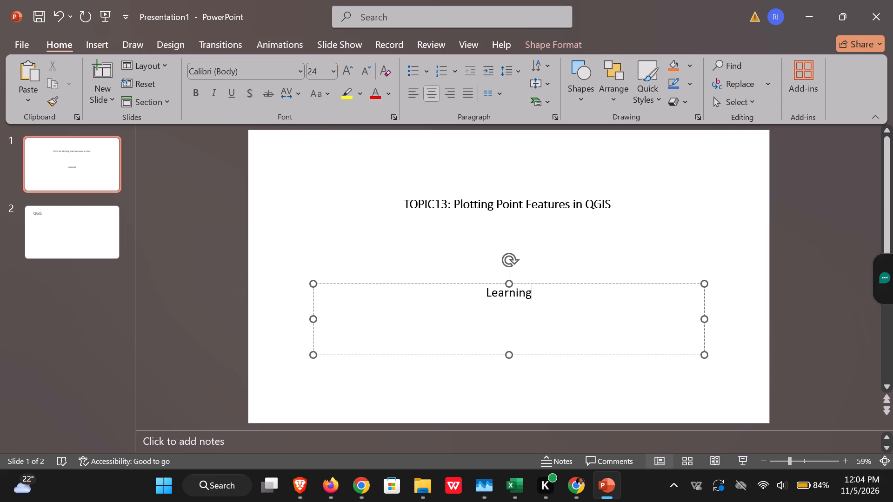
pyautogui.press('space')
pyautogui.write('Outcome')
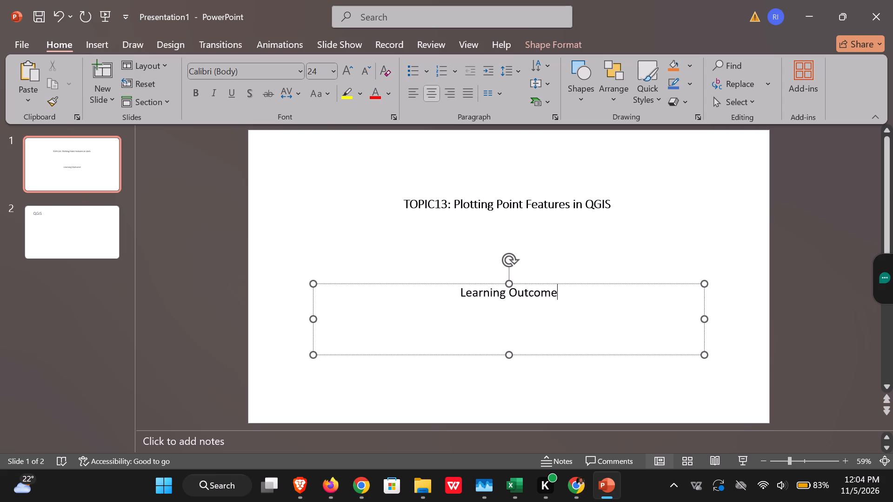
# Add the line "At the end of this lesson, the trainee should be able to:" below "Learning Outcome" in the first slide's subtitle.
pyautogui.press('Return')
pyautogui.write('At')
pyautogui.press('space')
pyautogui.write('the end of')
pyautogui.press('space')
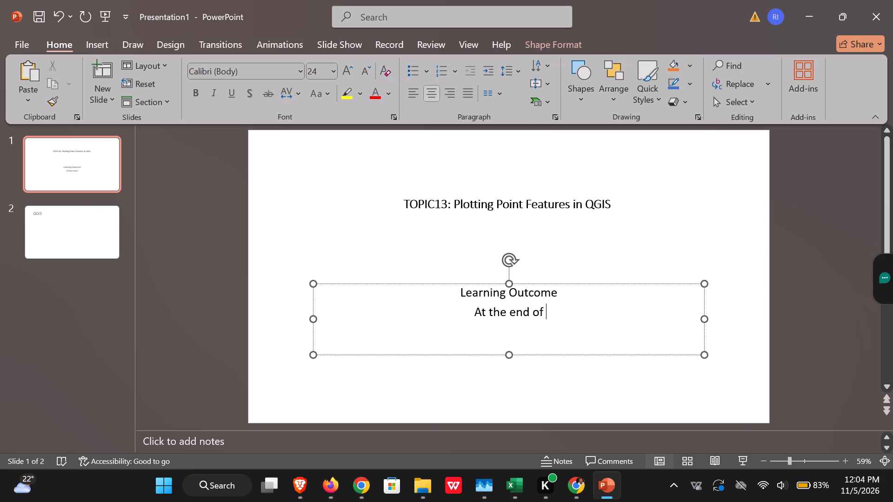
pyautogui.write('this lesso')
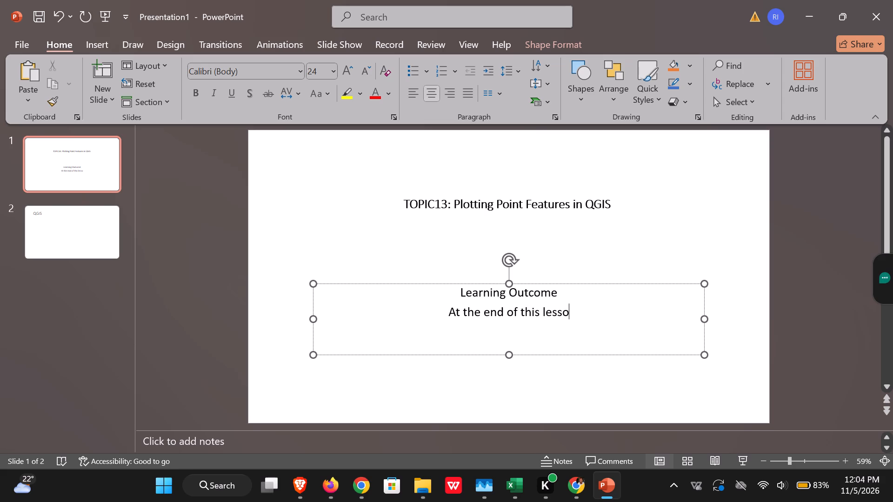
pyautogui.write('n')
pyautogui.press('space')
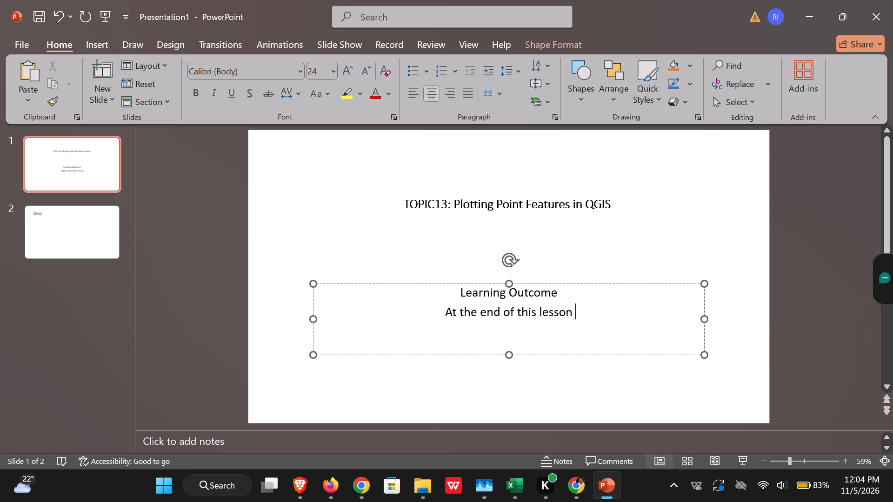
pyautogui.press('BackSpace')
pyautogui.write(', the')
pyautogui.press('space')
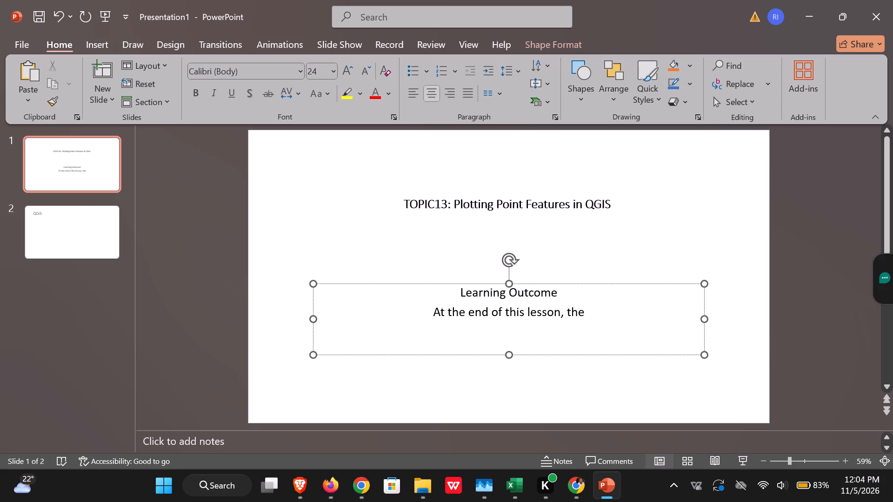
pyautogui.write('trainee')
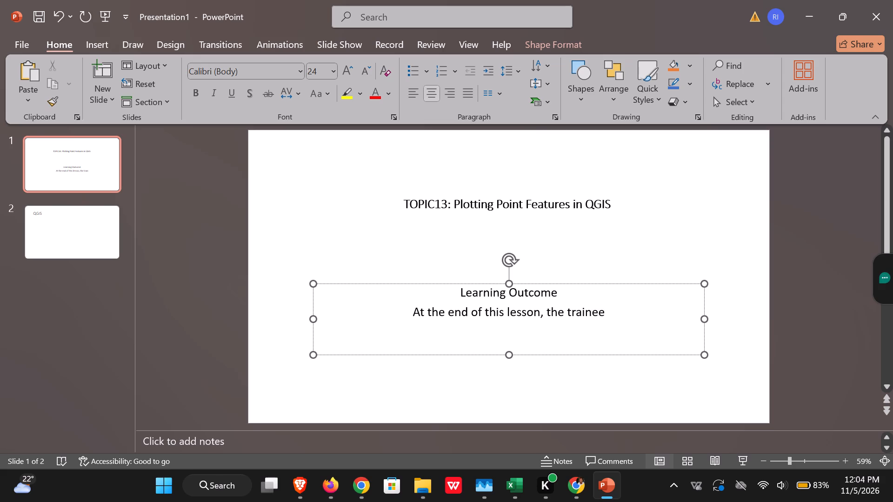
pyautogui.press('space')
pyautogui.write('sho')
pyautogui.write('uld')
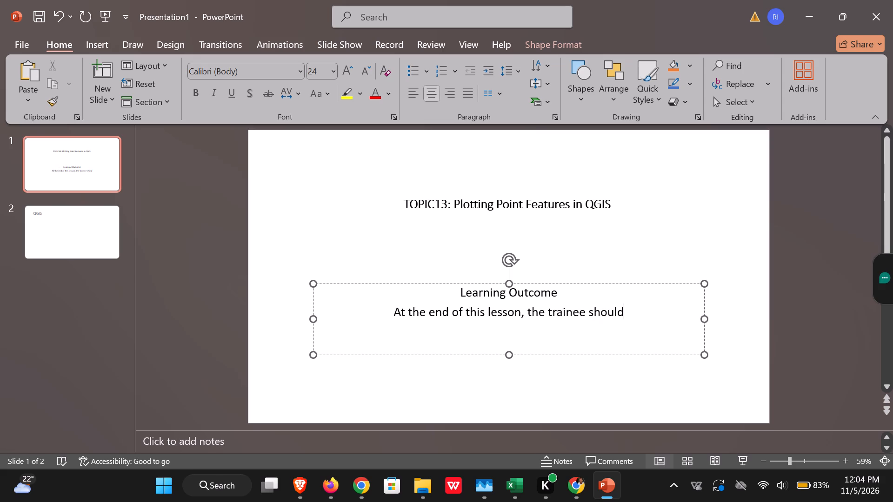
pyautogui.press('space')
pyautogui.write('ne')
pyautogui.press('space')
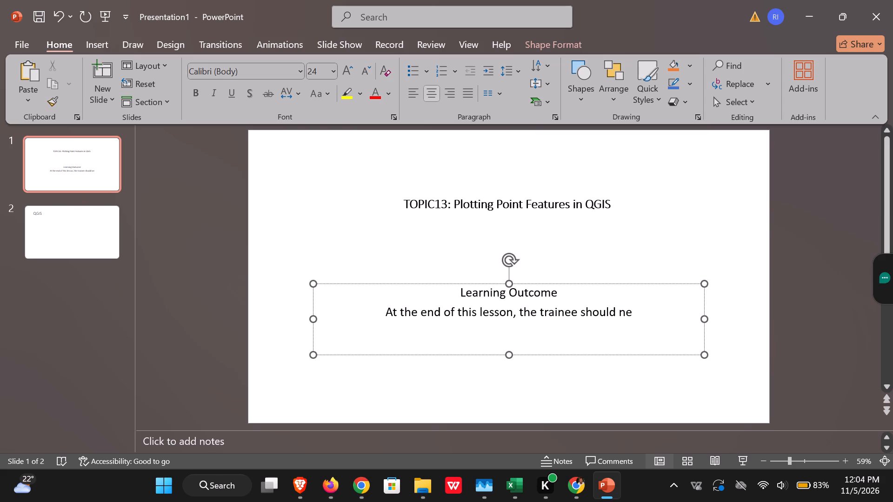
pyautogui.press('BackSpace')
pyautogui.press('BackSpace')
pyautogui.press('BackSpace')
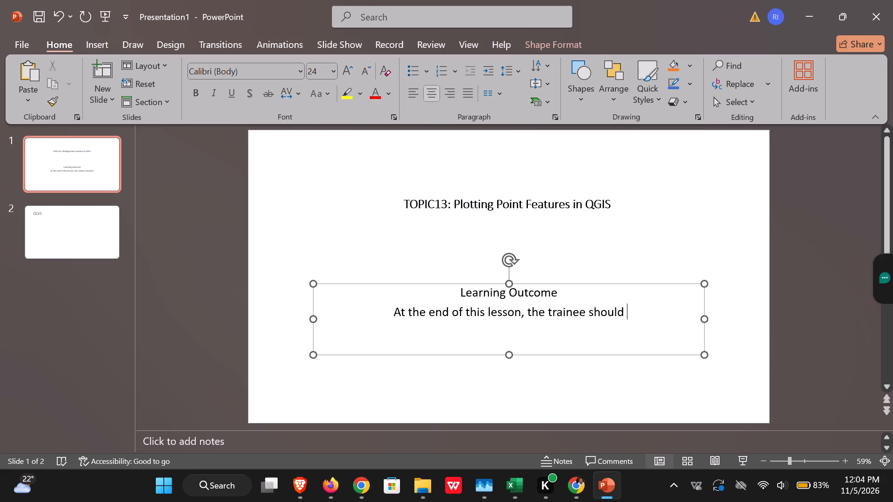
pyautogui.write('be able')
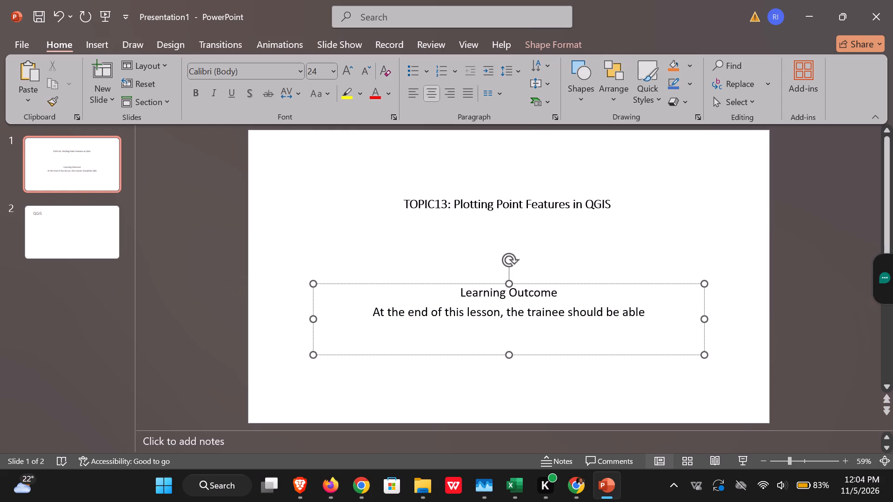
pyautogui.press('space')
pyautogui.write('t')
pyautogui.press('o')
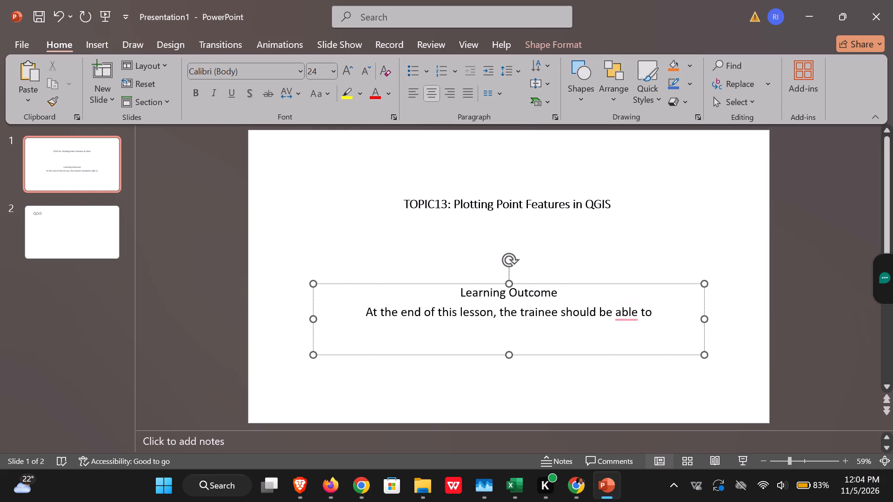
pyautogui.hotkey('shift', ':')
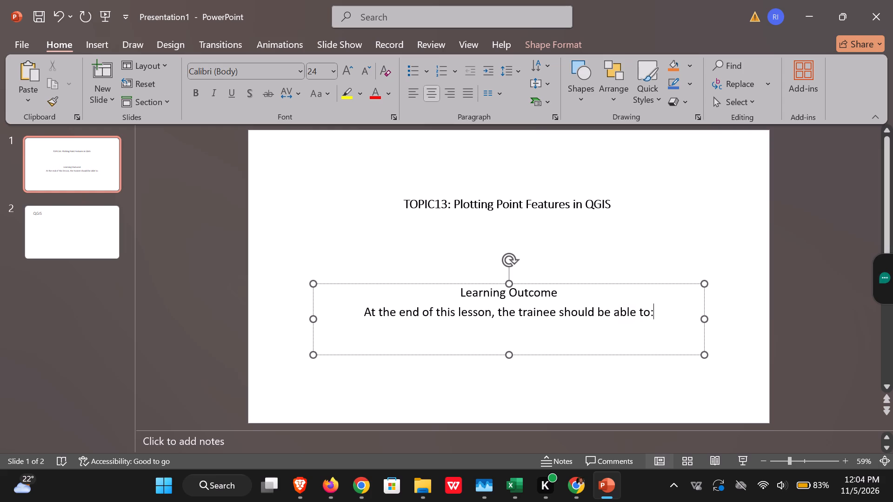
# Add the line "Visualize spatial locations of health facilities" as the learning outcome in the first slide's subtitle.
pyautogui.press('Return')
pyautogui.write('Visualize')
pyautogui.press('space')
pyautogui.write('spa')
pyautogui.write('tial')
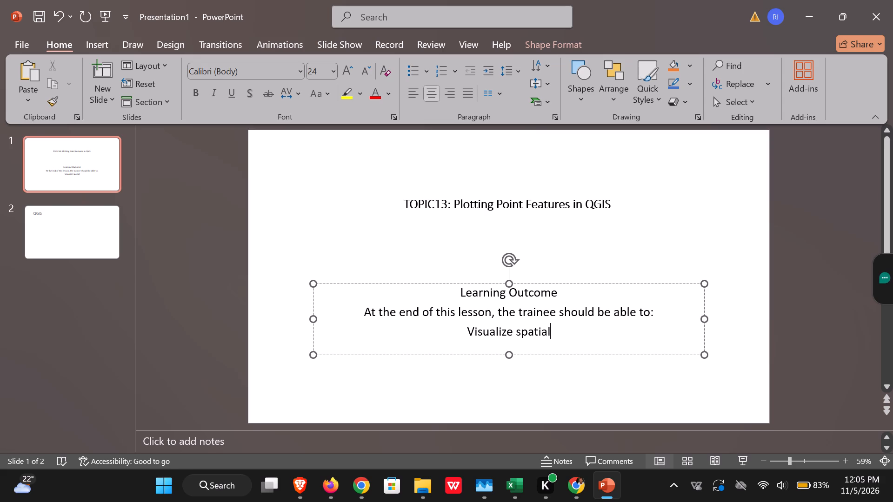
pyautogui.press('space')
pyautogui.write('locations')
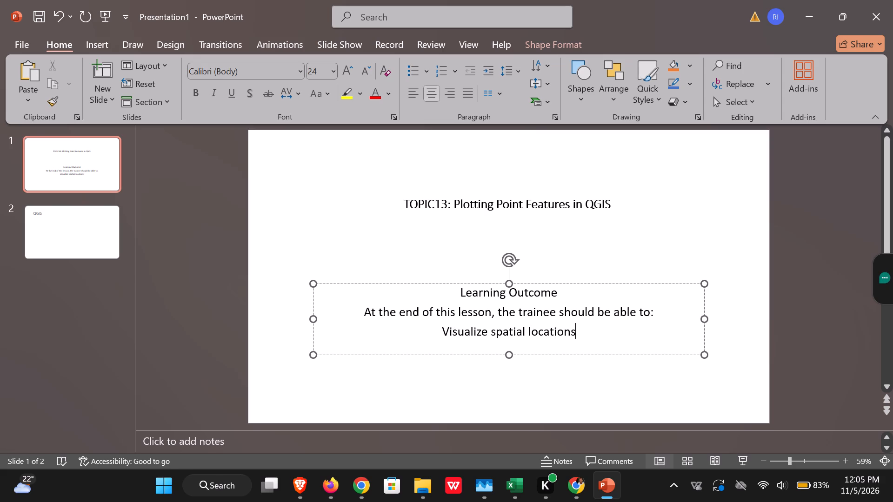
pyautogui.press('space')
pyautogui.write('of health')
pyautogui.press('space')
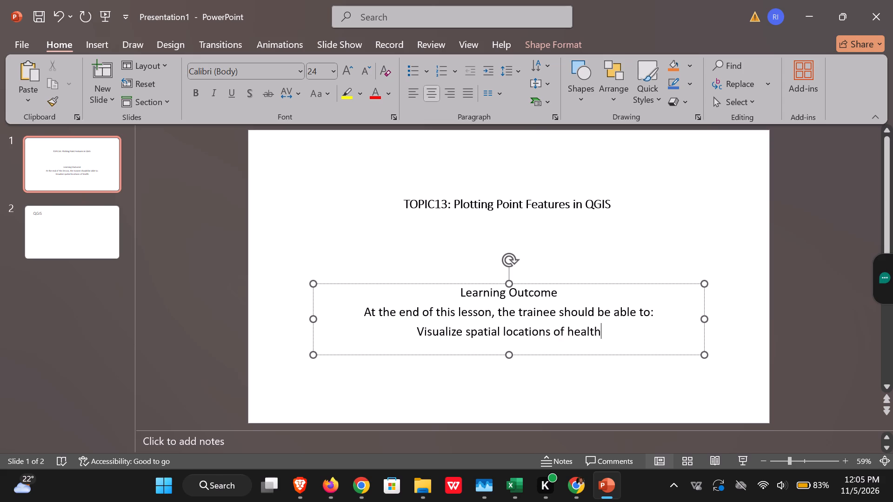
pyautogui.write('facilities')
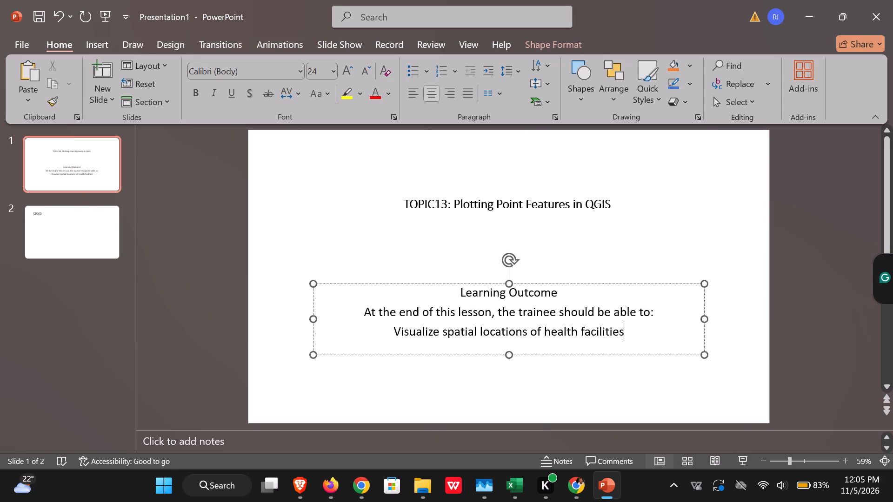
pyautogui.click(645, 333)
# Add a bold "Lesson Objectives" heading directly below the health facilities line in the subtitle, followed by a new line.
pyautogui.press('Return')
pyautogui.hotkey('ctrl', 'b')
pyautogui.hotkey('shift', 'l')
pyautogui.write('esson')
pyautogui.press('space')
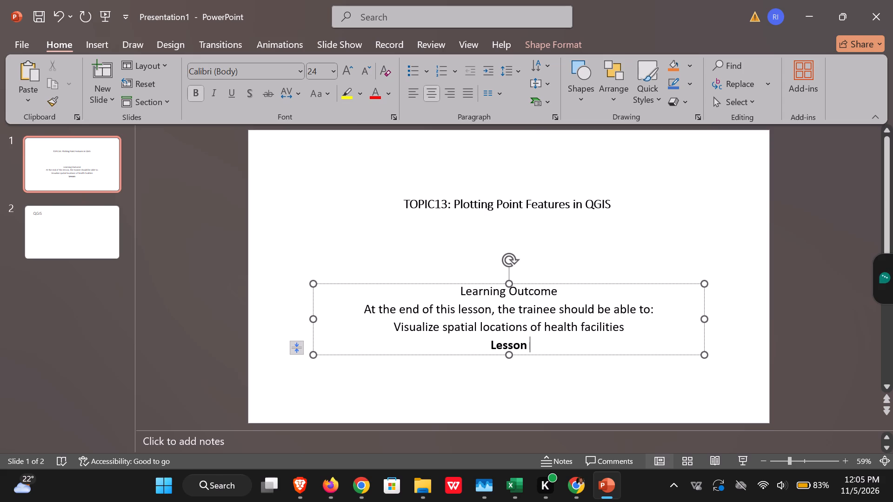
pyautogui.write('Objectives')
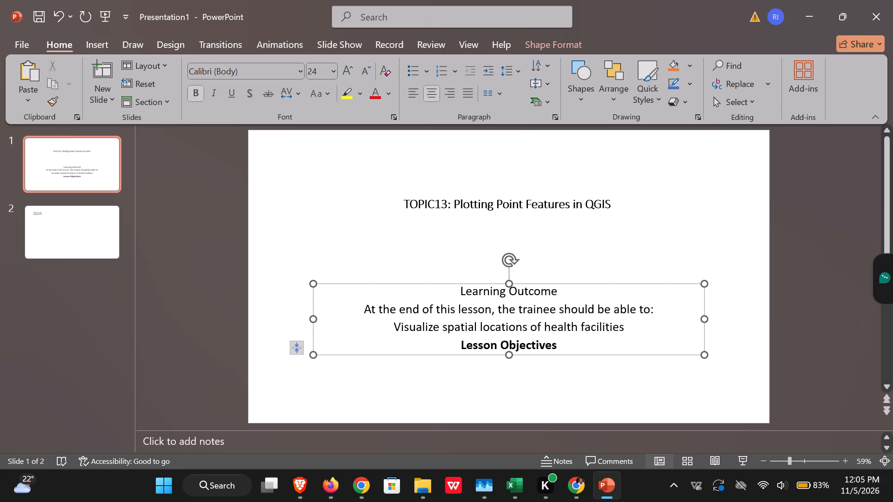
pyautogui.press('Return')
# Delete the "Lesson Objectives" heading text, leaving its line empty below the health facilities line.
pyautogui.click(560, 347)
pyautogui.press('BackSpace')
pyautogui.press('BackSpace')
pyautogui.press('BackSpace')
pyautogui.press('BackSpace')
pyautogui.press('BackSpace')
pyautogui.press('BackSpace')
pyautogui.press('BackSpace')
pyautogui.press('BackSpace')
pyautogui.press('BackSpace')
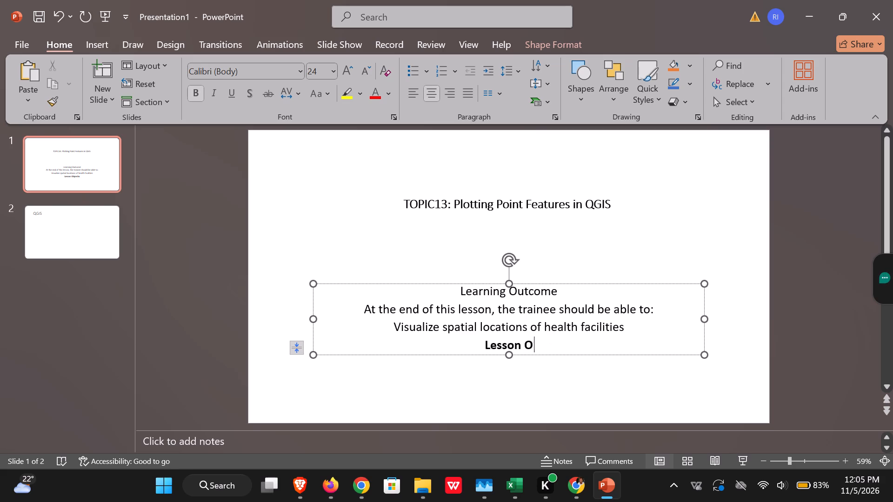
pyautogui.press('BackSpace')
pyautogui.press('BackSpace')
pyautogui.press('BackSpace')
pyautogui.press('BackSpace')
pyautogui.press('BackSpace')
pyautogui.press('BackSpace')
pyautogui.press('BackSpace')
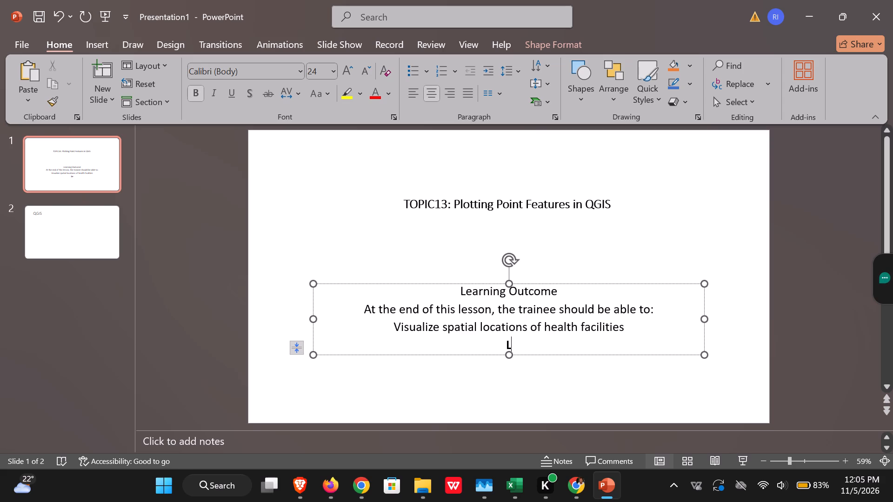
pyautogui.press('BackSpace')
# Enter "Lesson Objectives" in bold one line lower, leaving a blank line above it, and start a new line beneath.
pyautogui.press('Return')
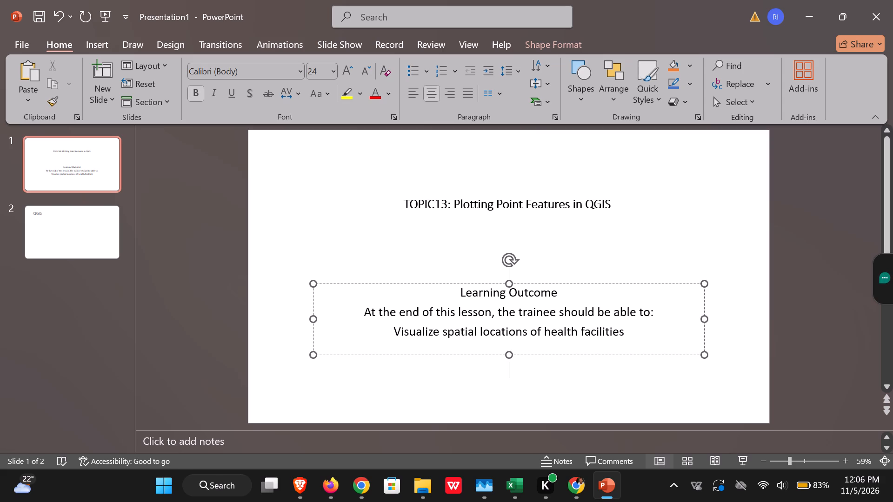
pyautogui.write('Lesso')
pyautogui.write('n')
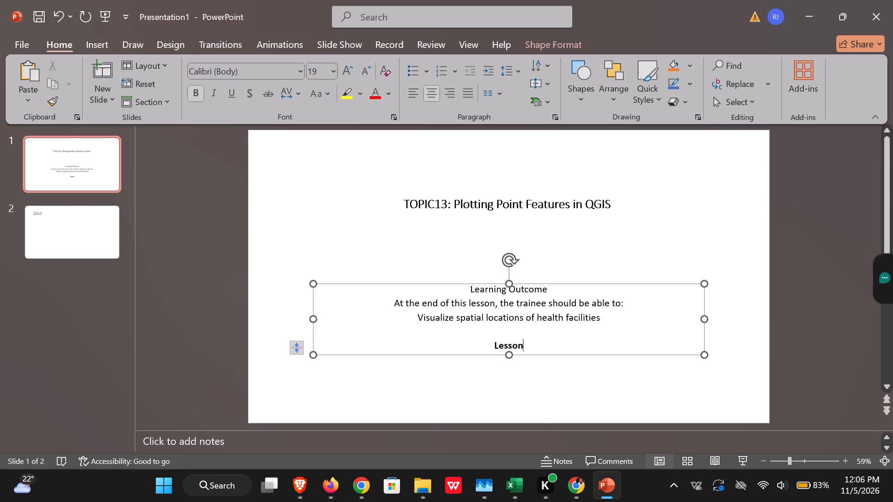
pyautogui.press('space')
pyautogui.write('Objectives')
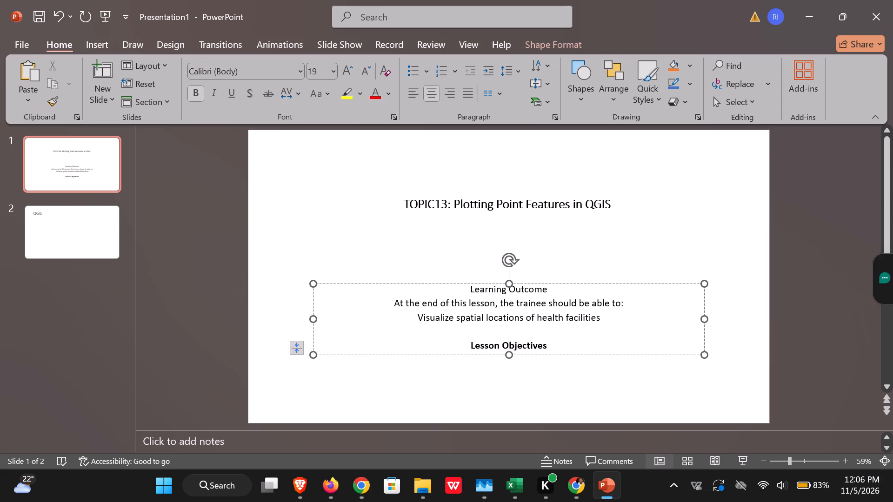
pyautogui.press('Return')
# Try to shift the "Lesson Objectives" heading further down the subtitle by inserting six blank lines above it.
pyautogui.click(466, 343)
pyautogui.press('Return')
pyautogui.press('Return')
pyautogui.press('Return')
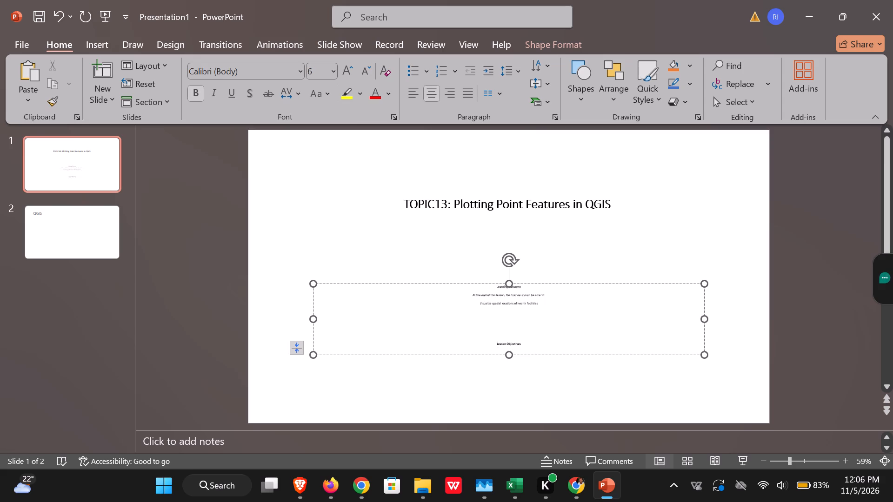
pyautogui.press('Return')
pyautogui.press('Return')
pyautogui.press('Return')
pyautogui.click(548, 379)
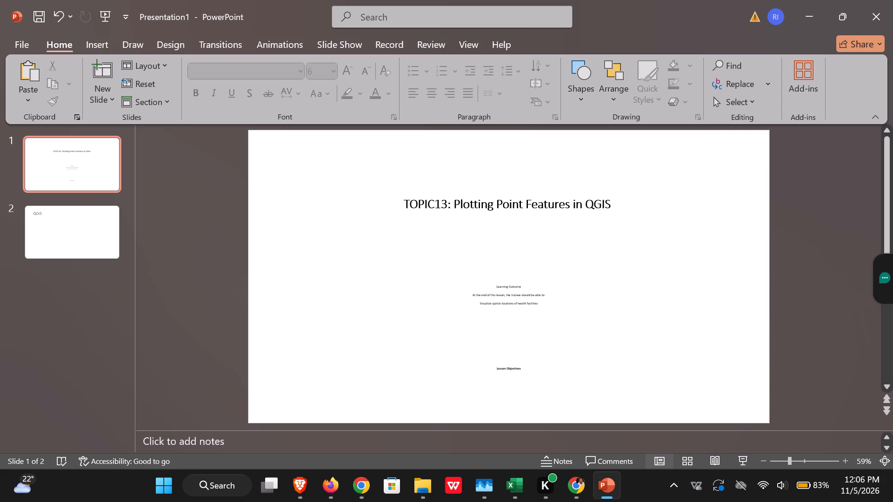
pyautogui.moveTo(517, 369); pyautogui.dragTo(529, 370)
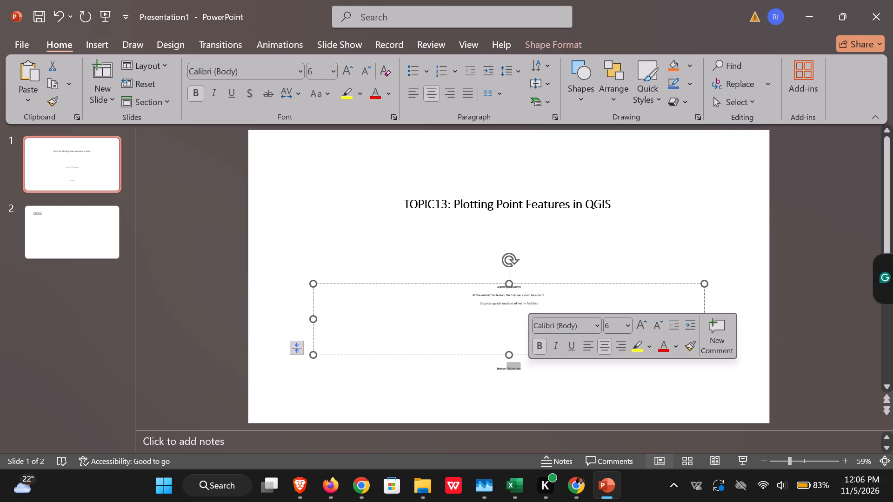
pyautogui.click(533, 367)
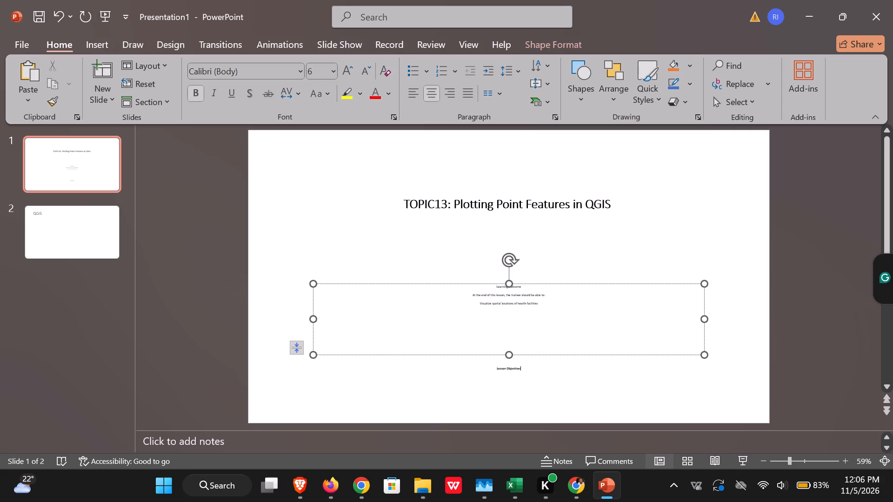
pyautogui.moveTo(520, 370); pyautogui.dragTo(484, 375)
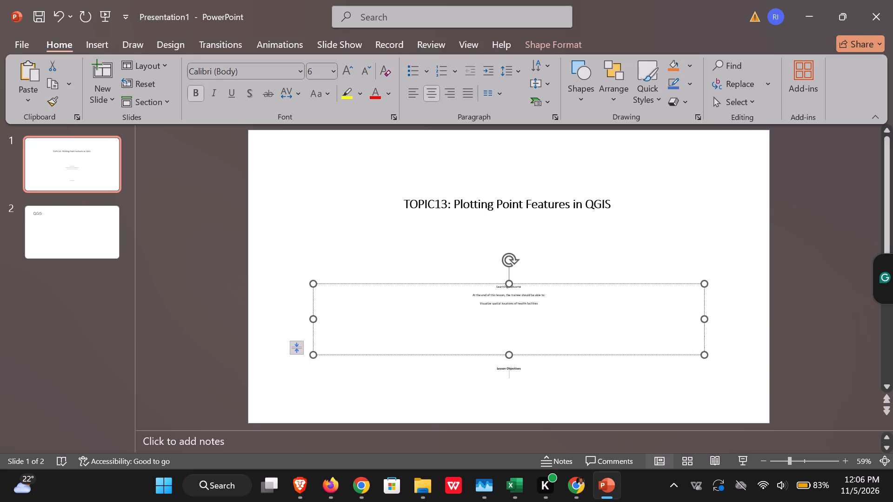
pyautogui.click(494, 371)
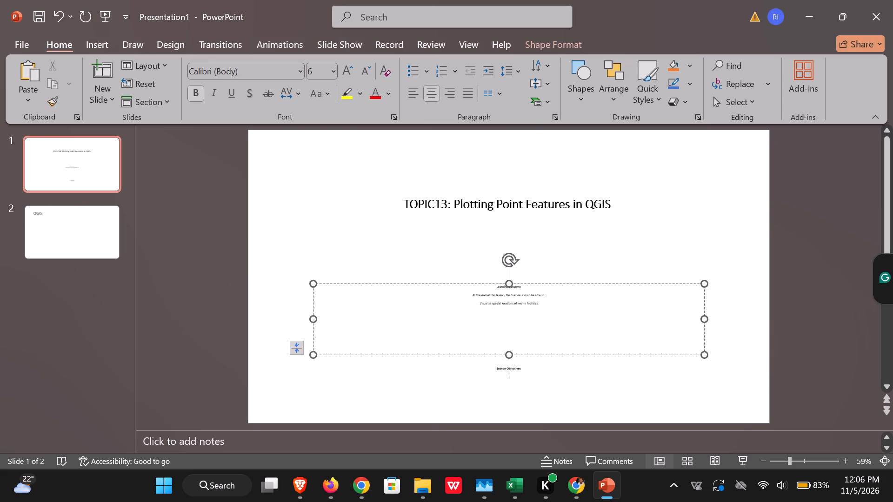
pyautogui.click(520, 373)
# Undo the inserted blank lines and the "Lesson Objectives" heading entry in the first slide's subtitle.
pyautogui.hotkey('ctrl', 'z')
pyautogui.hotkey('ctrl', 'z')
pyautogui.hotkey('ctrl', 'z')
pyautogui.hotkey('ctrl', 'z')
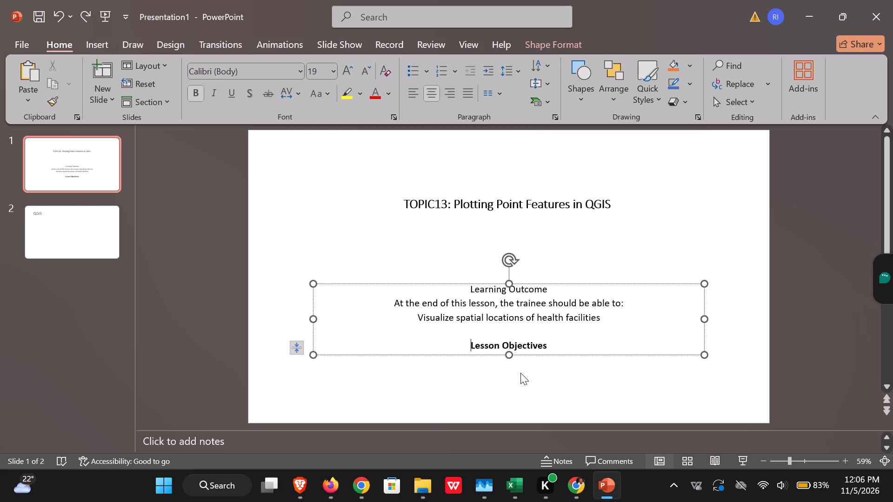
pyautogui.hotkey('ctrl', 'z')
pyautogui.hotkey('ctrl', 'z')
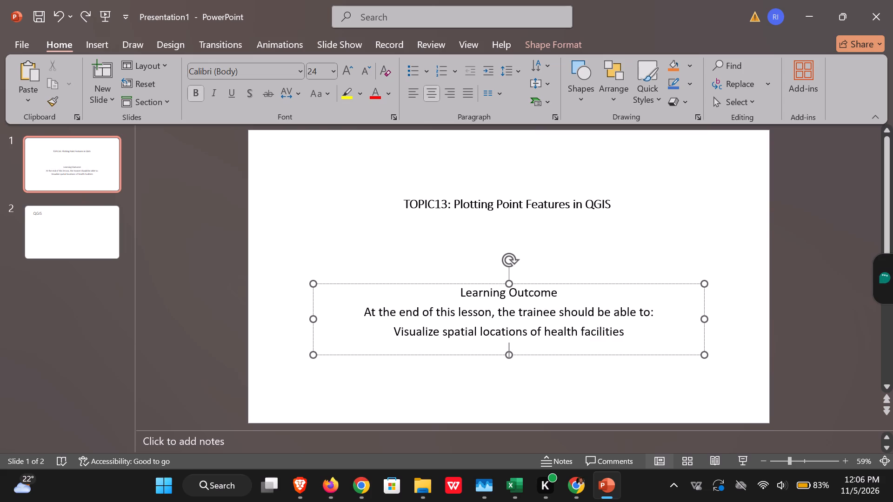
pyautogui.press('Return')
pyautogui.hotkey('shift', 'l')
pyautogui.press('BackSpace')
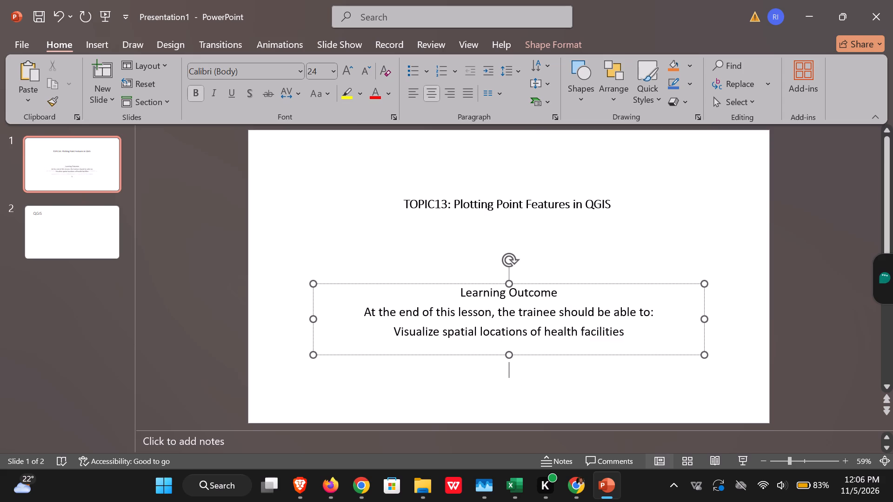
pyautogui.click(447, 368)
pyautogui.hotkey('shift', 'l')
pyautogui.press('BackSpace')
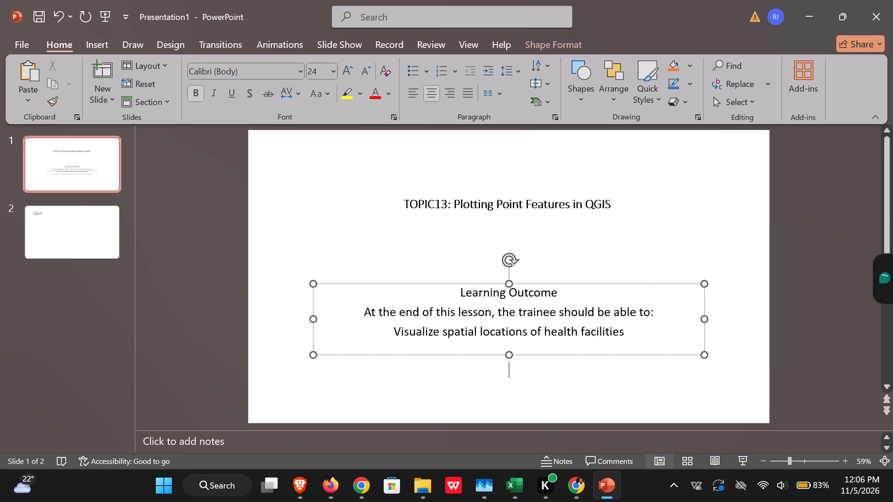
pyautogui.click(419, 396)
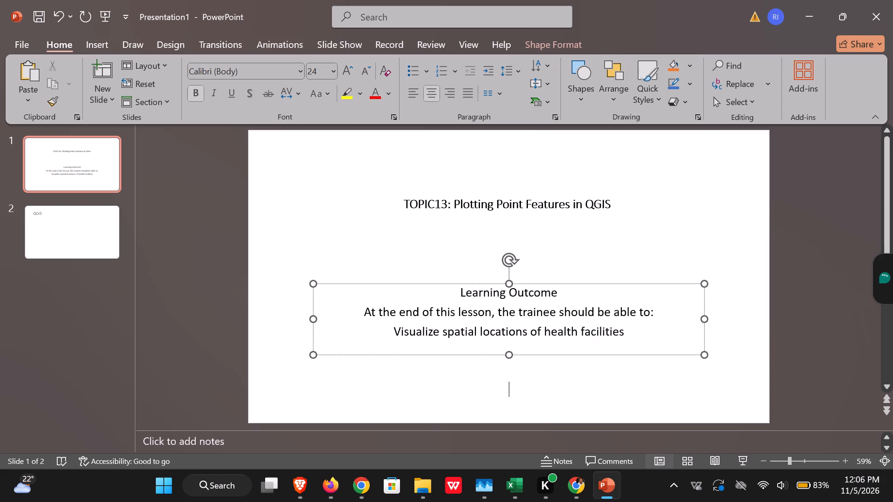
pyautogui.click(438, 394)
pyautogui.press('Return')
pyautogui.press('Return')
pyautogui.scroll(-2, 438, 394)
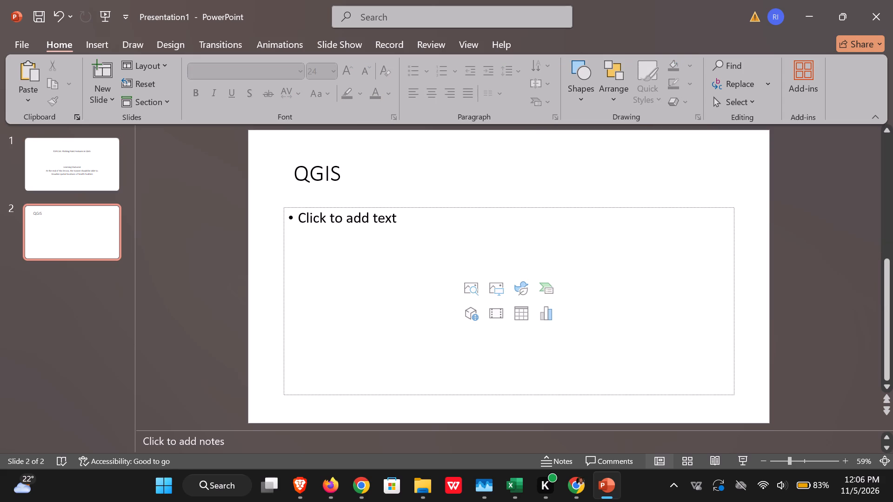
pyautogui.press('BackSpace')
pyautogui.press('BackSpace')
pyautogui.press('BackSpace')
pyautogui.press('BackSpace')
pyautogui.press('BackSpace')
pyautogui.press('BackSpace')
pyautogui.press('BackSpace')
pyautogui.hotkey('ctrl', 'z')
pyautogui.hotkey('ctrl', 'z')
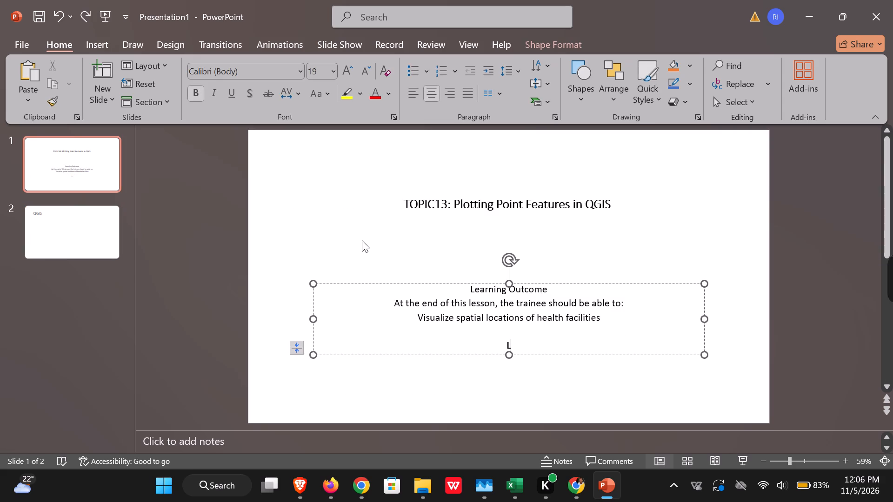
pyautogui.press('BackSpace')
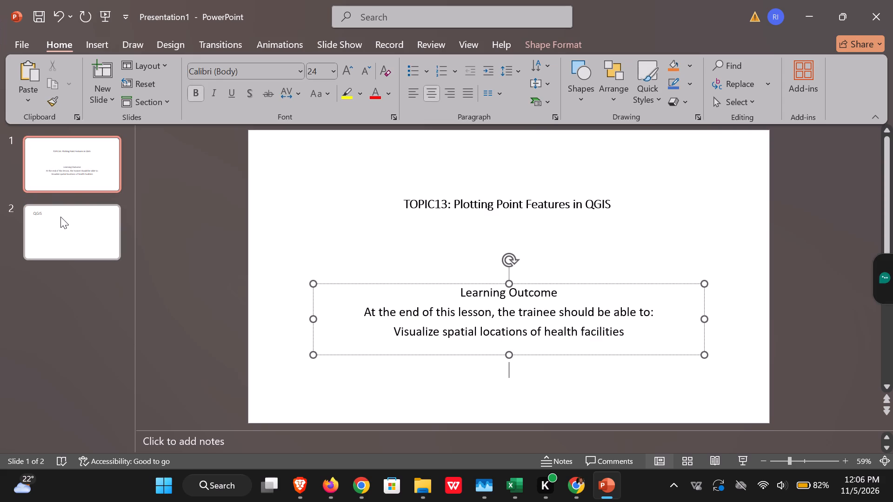
# Enter "Converting to decimals of degrees in Excel" as a centred first bullet in the QGIS slide's content placeholder.
pyautogui.click(60, 217)
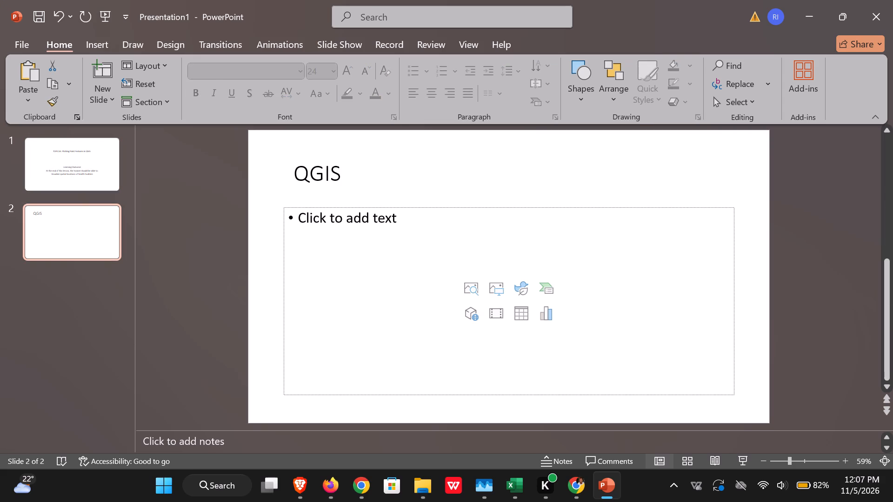
pyautogui.click(401, 218)
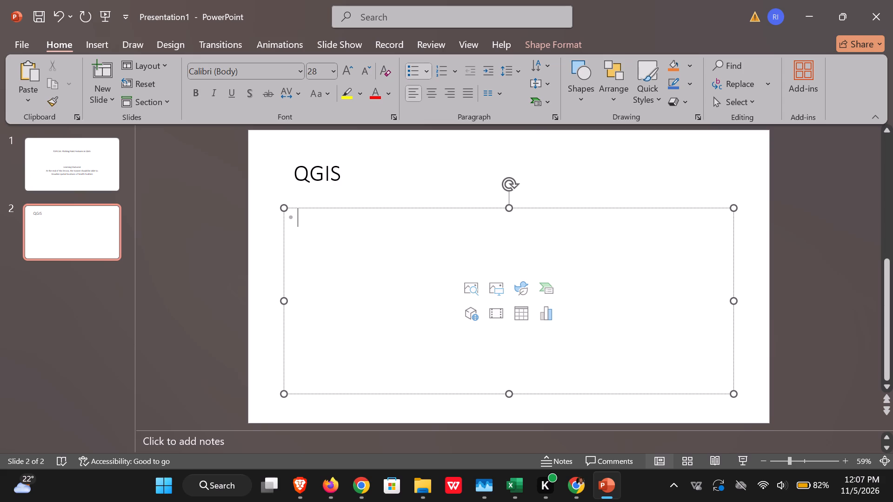
pyautogui.write('Convert')
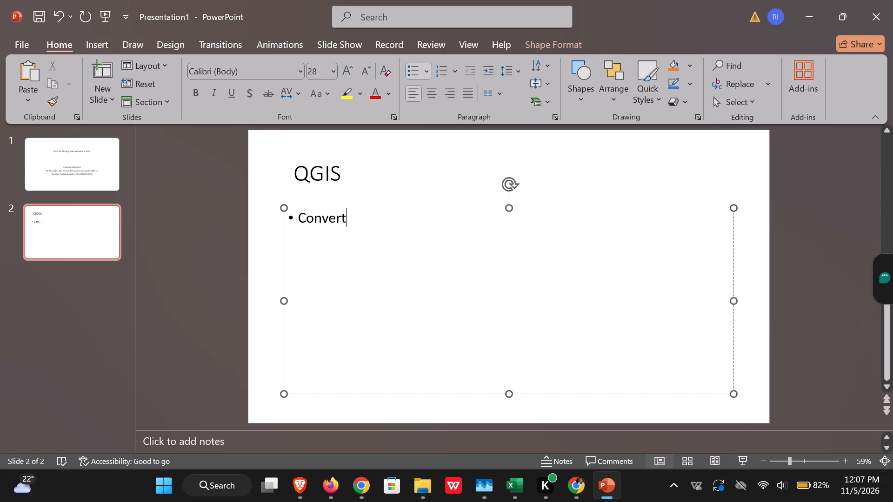
pyautogui.write('ing')
pyautogui.press('space')
pyautogui.press('t')
pyautogui.write('o decimal')
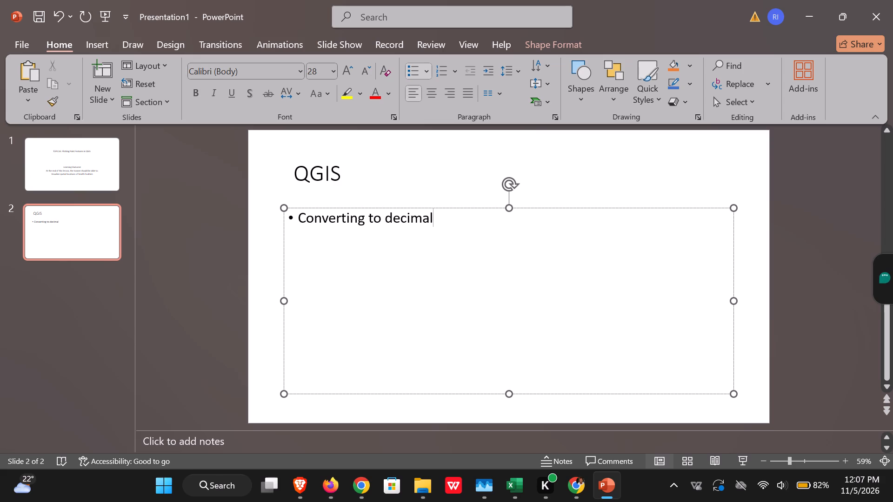
pyautogui.write('s of degrees')
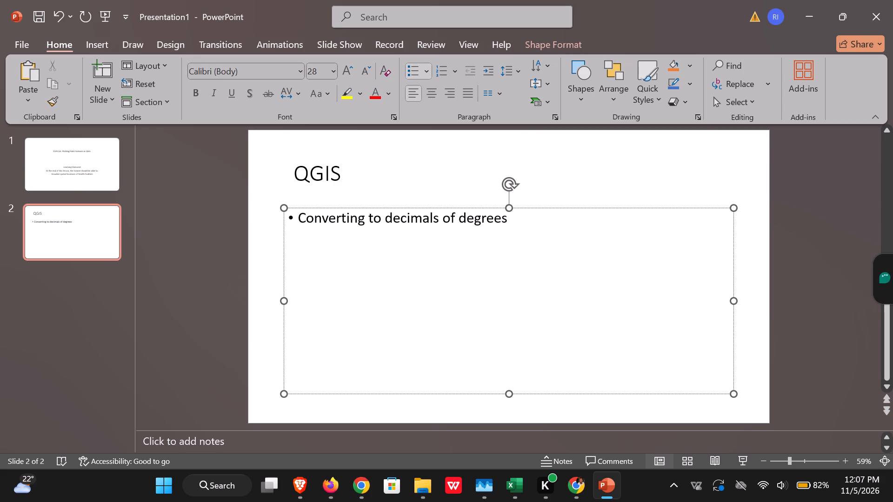
pyautogui.press('space')
pyautogui.write('in')
pyautogui.press('space')
pyautogui.write('Exc')
pyautogui.hotkey('ctrl', 'e')
pyautogui.write('el')
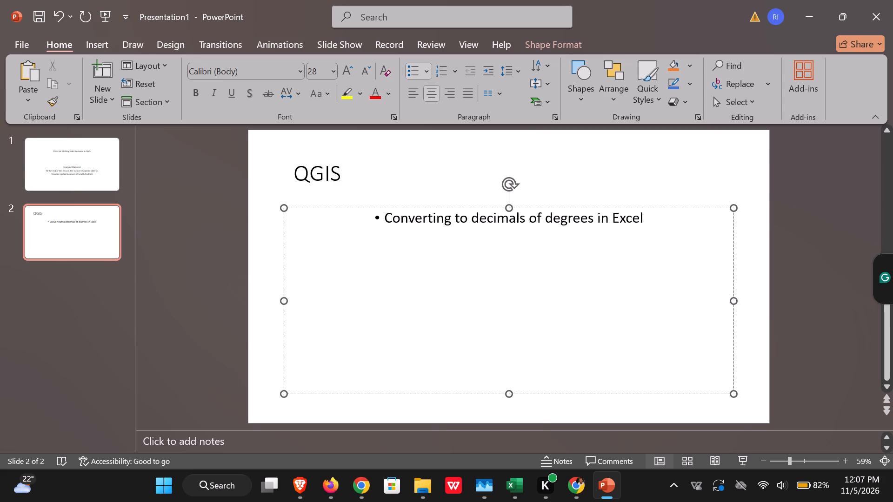
# Add an unbulleted second line reading "i. Input the WhatsApp coordinates as.." below the Excel conversion bullet.
pyautogui.press('Return')
pyautogui.press('BackSpace')
pyautogui.press('i')
pyautogui.press('.')
pyautogui.write('in')
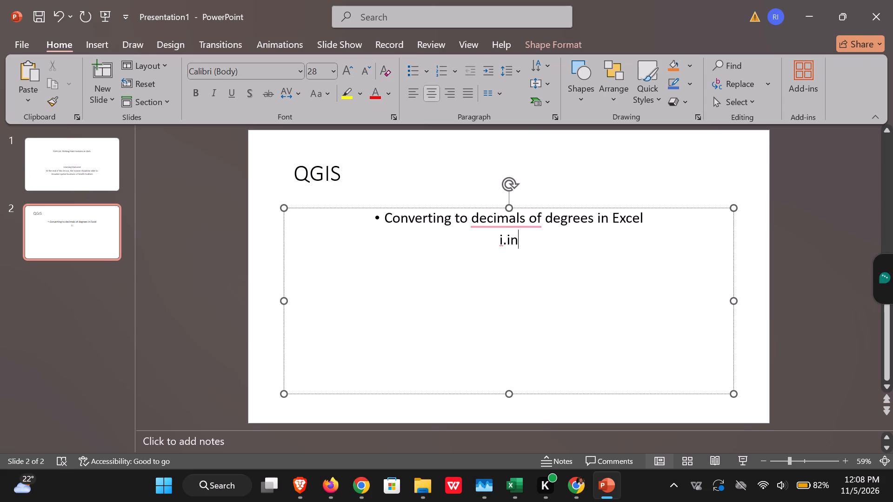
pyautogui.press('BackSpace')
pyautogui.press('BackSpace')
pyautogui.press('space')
# Complete the second line below the Excel conversion bullet so it reads "i. Input the WhatsApp coordinates as..".
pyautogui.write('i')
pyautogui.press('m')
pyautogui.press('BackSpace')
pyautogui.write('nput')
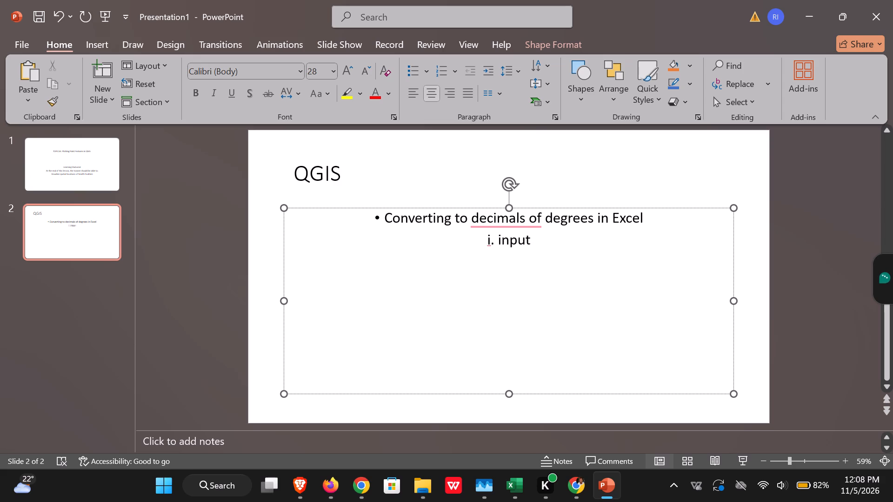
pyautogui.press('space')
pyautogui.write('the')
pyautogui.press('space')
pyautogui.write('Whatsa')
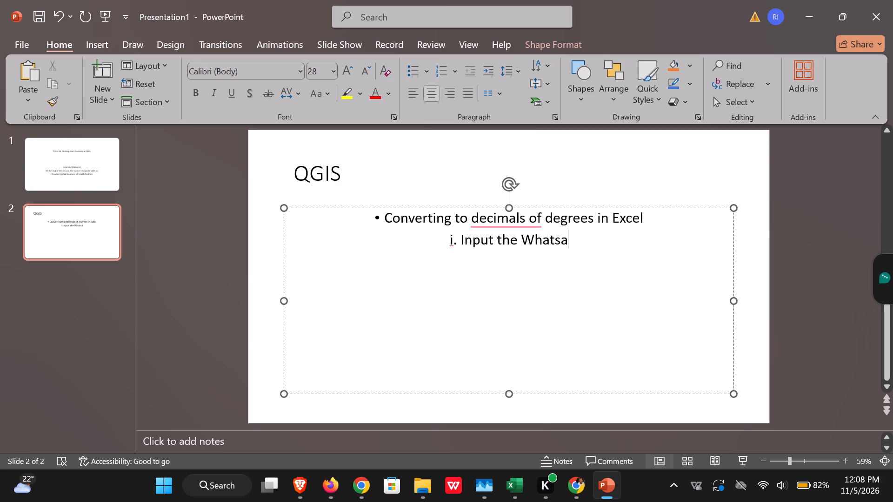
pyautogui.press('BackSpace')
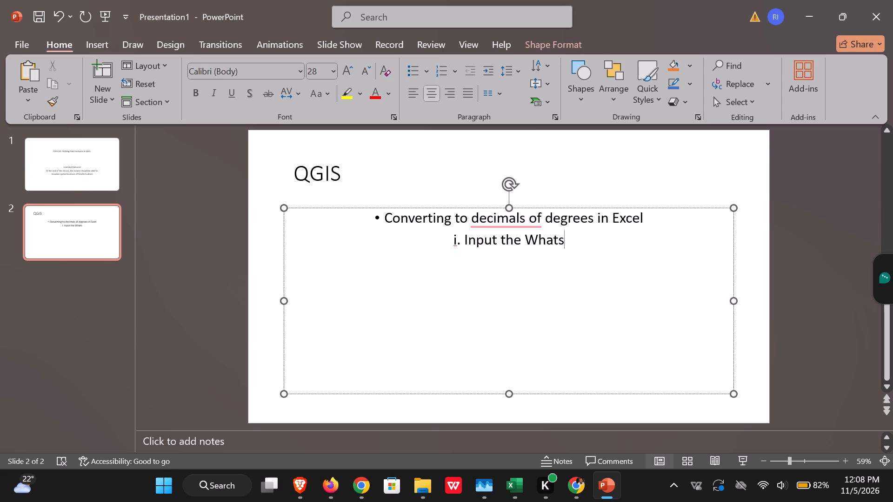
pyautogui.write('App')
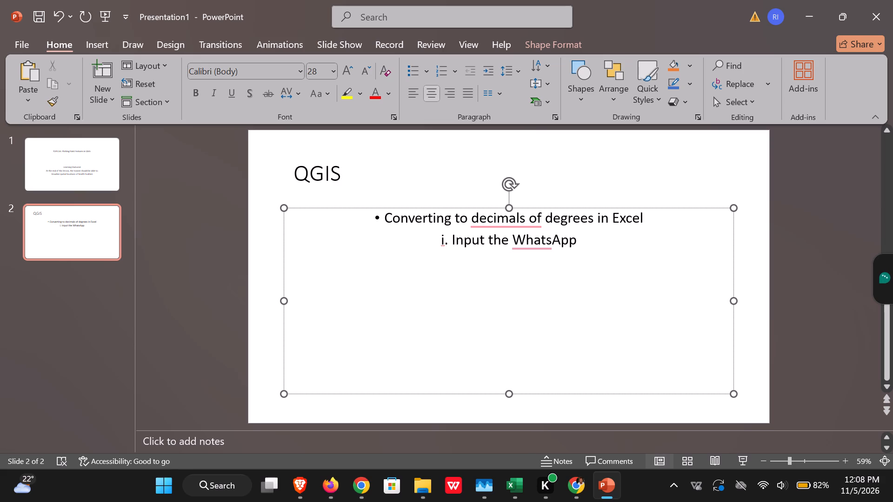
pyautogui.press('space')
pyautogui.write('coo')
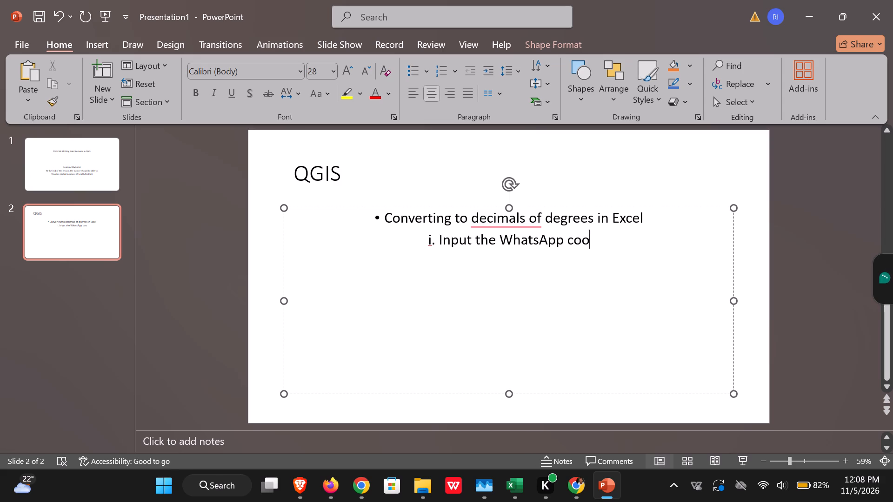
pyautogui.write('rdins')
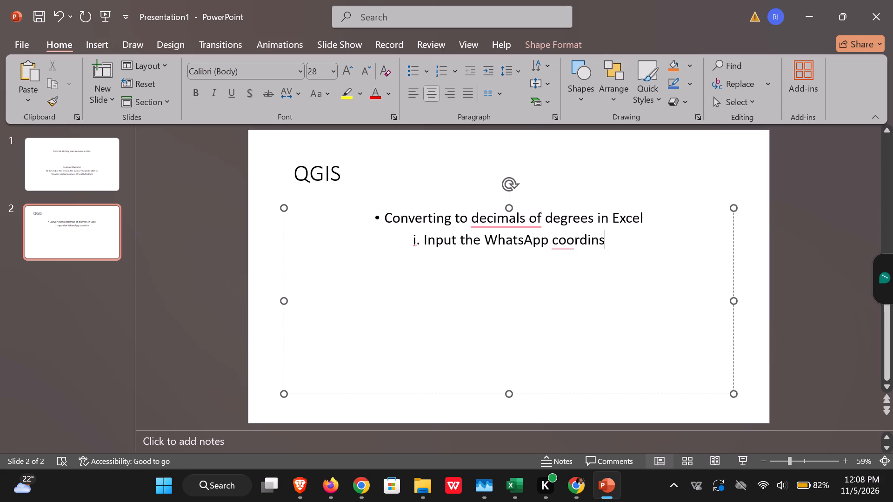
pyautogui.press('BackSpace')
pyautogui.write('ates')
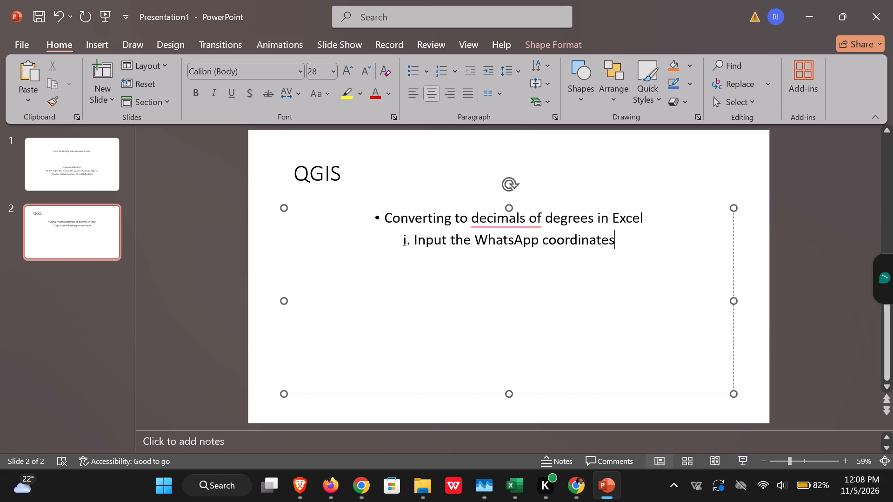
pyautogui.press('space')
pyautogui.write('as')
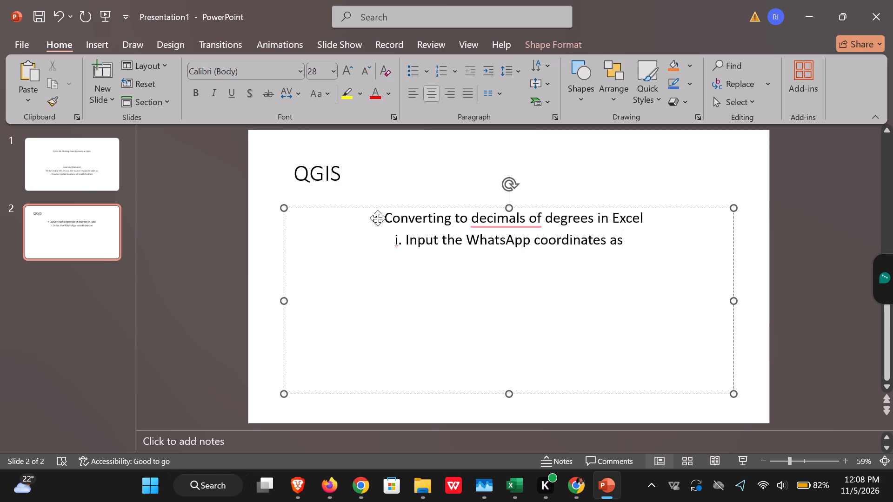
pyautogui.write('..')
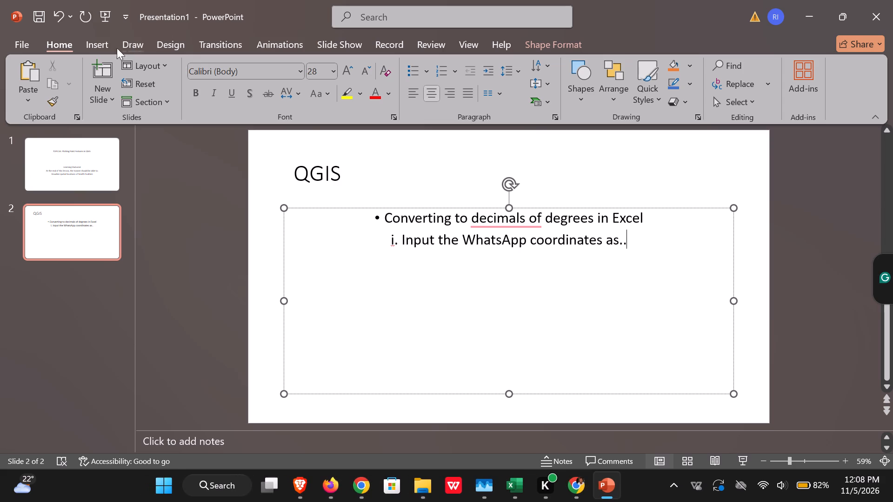
# Insert an embedded Excel spreadsheet table on the QGIS slide.
pyautogui.click(98, 42)
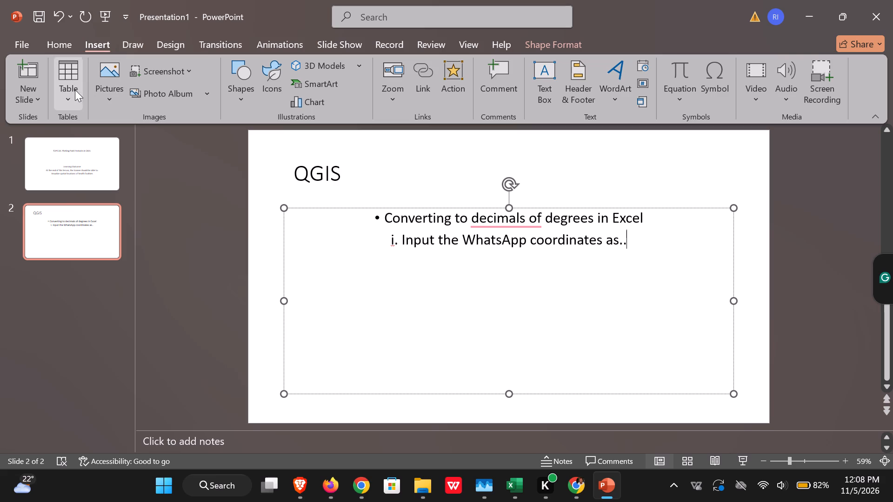
pyautogui.click(71, 93)
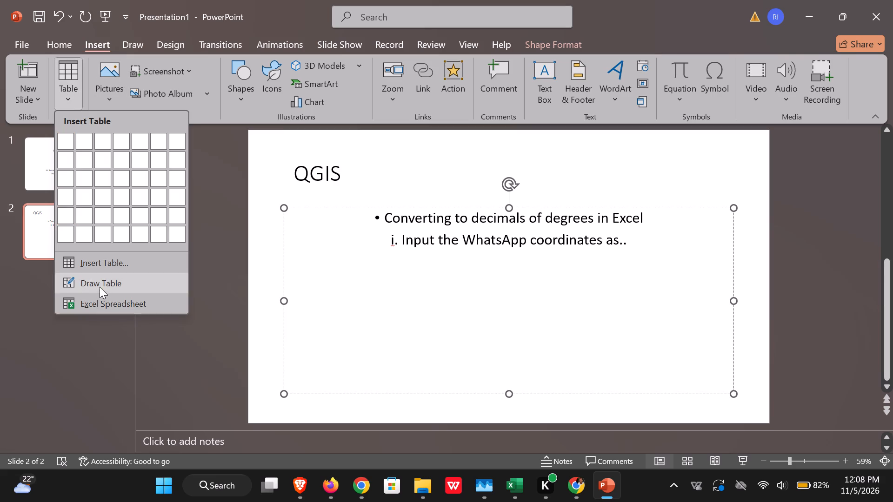
pyautogui.click(102, 303)
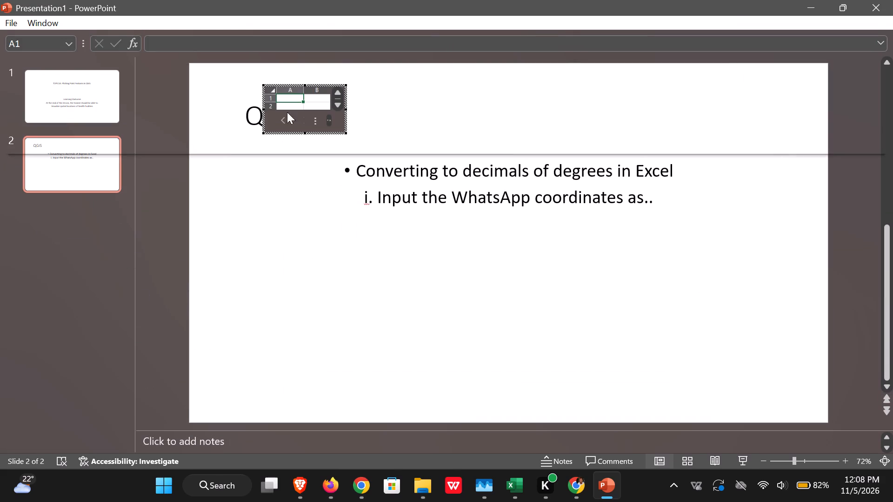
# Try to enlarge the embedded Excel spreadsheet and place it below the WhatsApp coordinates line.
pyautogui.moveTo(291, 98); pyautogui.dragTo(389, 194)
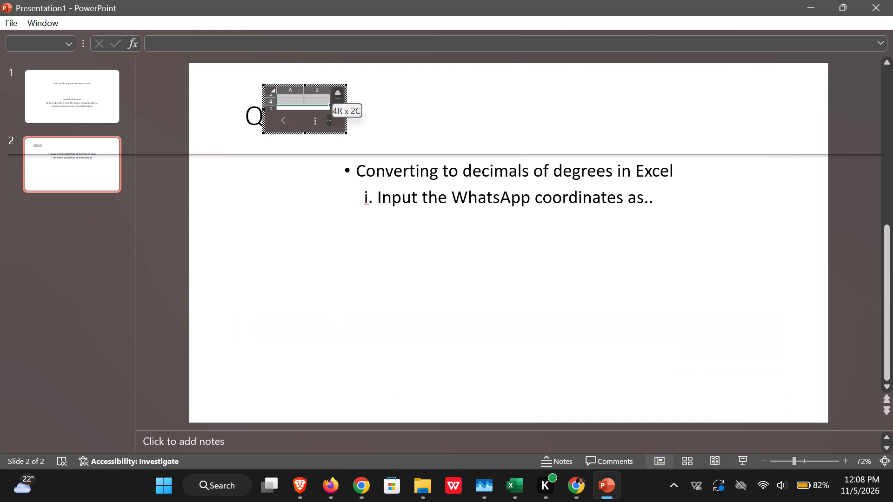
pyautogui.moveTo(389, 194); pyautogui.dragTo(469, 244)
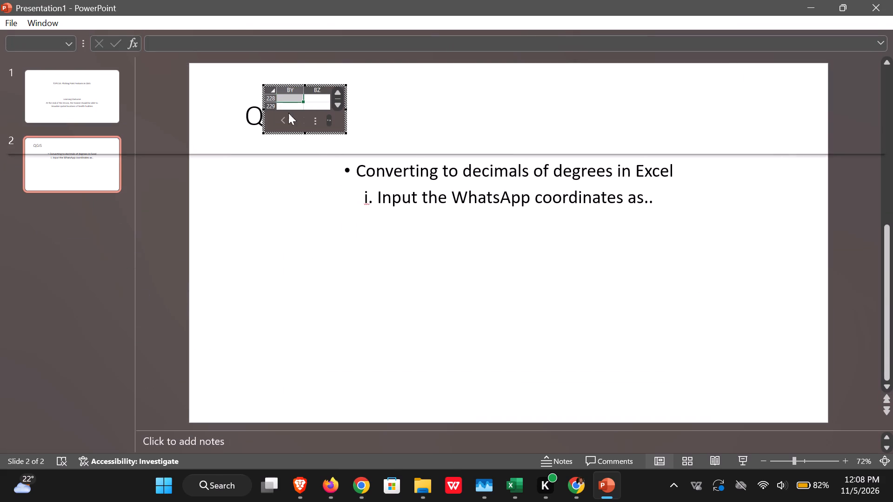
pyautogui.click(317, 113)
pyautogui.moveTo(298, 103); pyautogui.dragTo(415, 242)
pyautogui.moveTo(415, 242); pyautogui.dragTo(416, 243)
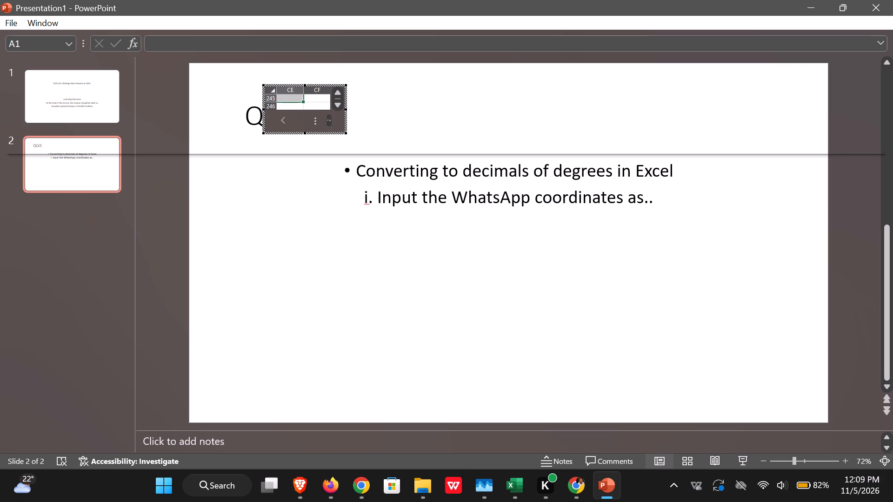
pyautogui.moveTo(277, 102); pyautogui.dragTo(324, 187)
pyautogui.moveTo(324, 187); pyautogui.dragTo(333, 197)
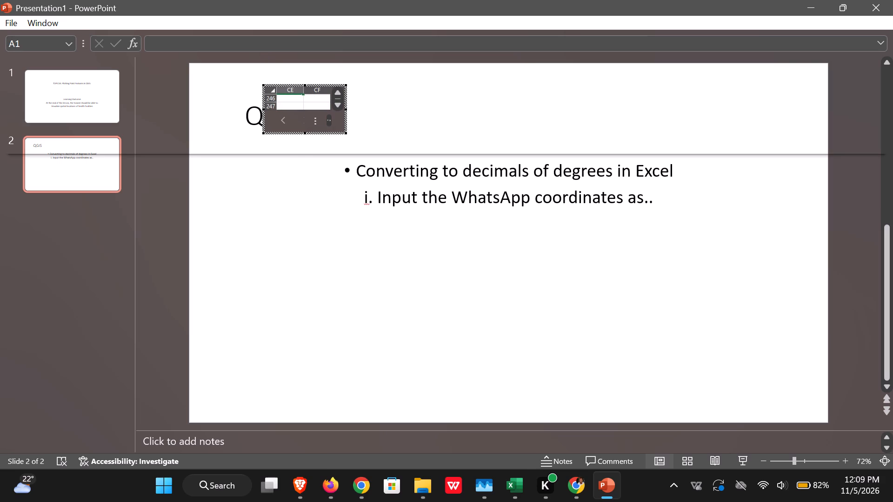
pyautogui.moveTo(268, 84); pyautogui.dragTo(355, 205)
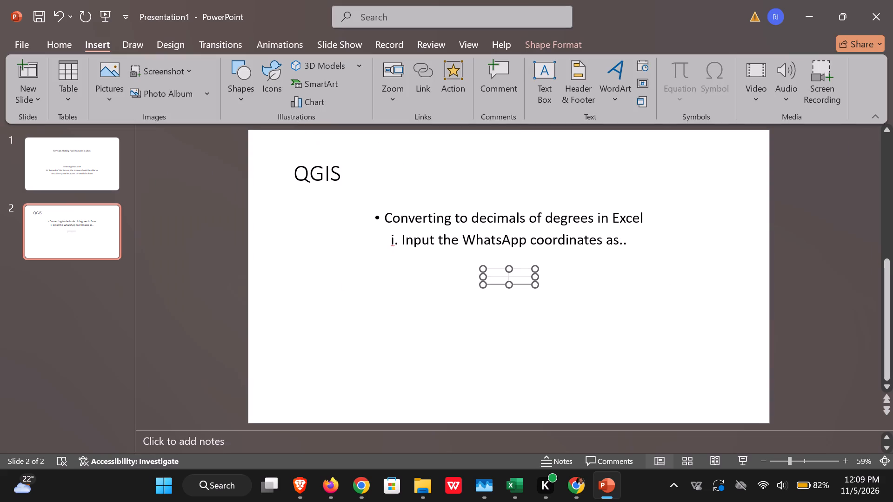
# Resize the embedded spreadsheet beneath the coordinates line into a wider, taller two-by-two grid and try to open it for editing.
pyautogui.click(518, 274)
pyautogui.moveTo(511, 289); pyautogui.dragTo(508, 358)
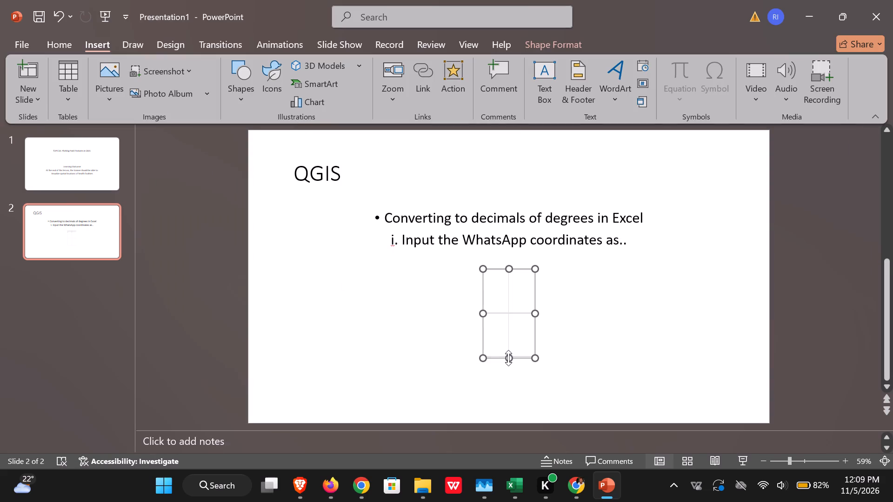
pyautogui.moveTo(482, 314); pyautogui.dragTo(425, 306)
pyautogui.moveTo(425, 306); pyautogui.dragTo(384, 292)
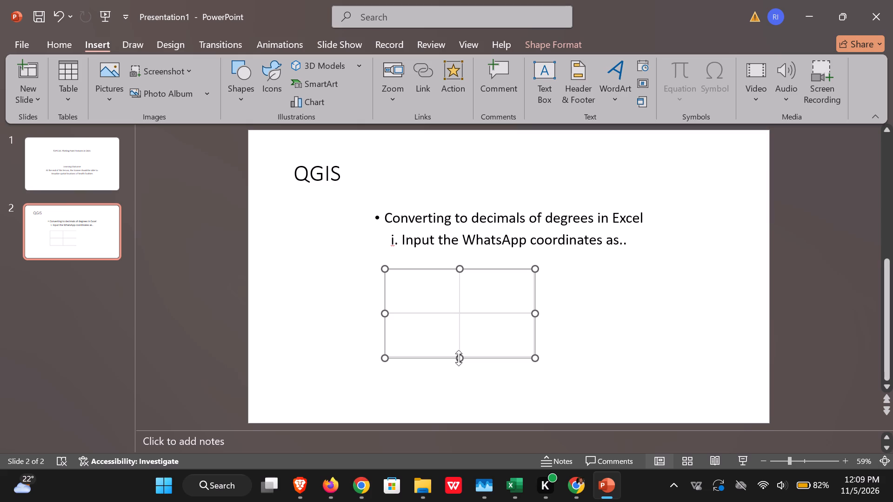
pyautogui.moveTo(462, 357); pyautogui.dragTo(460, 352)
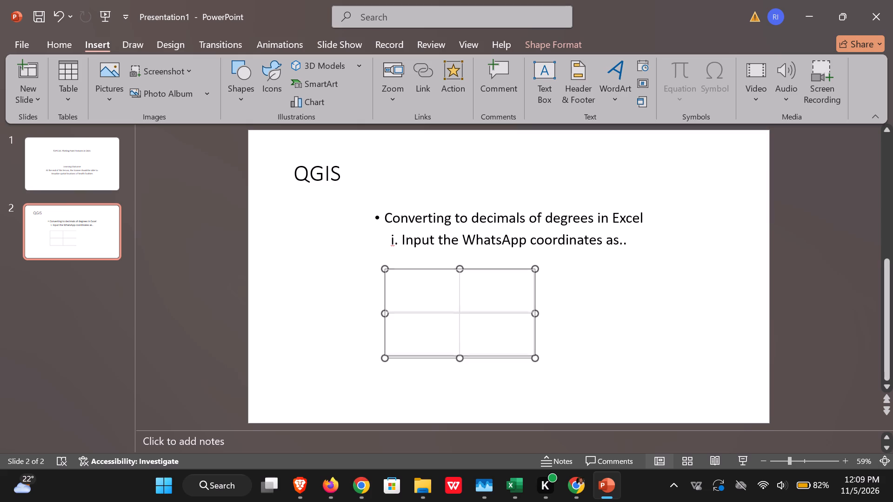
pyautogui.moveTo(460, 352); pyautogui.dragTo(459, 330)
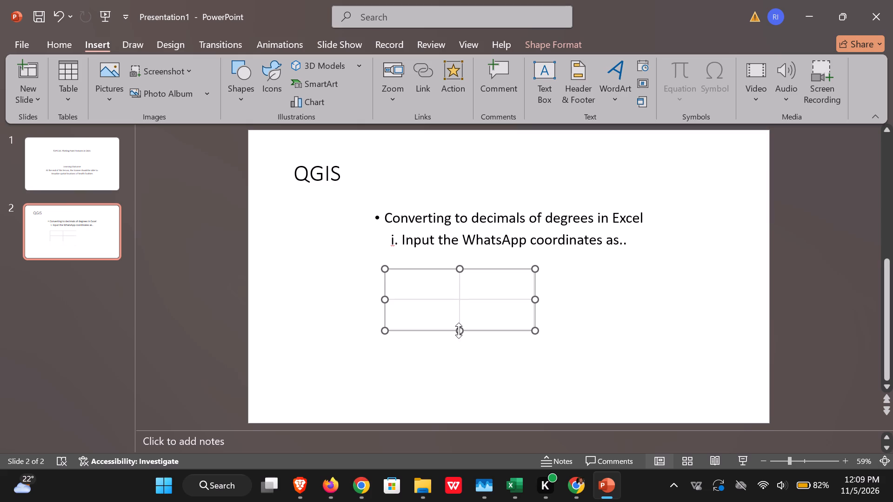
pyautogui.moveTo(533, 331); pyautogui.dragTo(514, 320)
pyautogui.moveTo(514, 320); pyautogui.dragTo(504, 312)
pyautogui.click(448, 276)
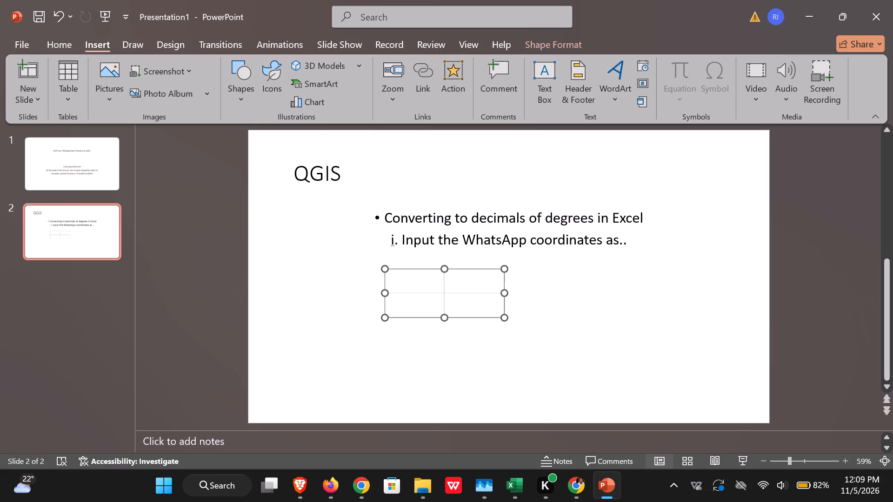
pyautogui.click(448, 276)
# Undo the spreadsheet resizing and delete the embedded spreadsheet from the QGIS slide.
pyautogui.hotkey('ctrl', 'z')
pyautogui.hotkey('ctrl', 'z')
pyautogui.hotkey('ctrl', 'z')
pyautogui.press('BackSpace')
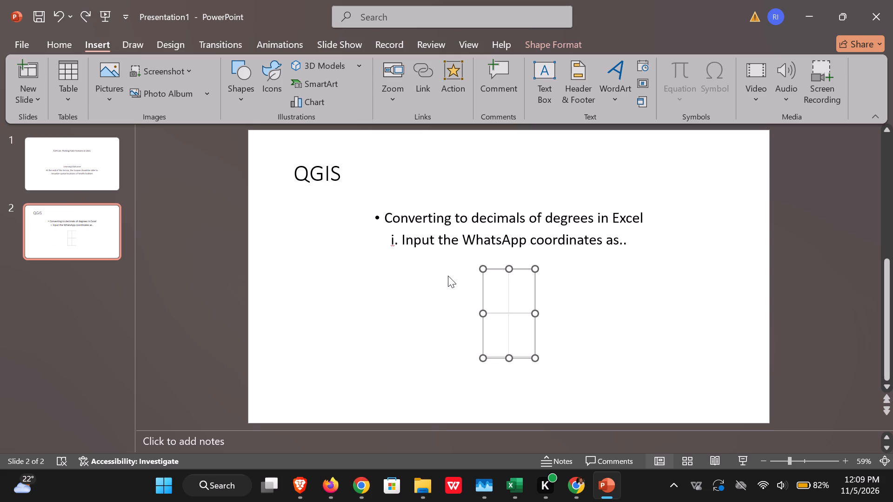
# Insert a table with five columns and three rows and place it directly beneath the WhatsApp coordinates line.
pyautogui.click(63, 90)
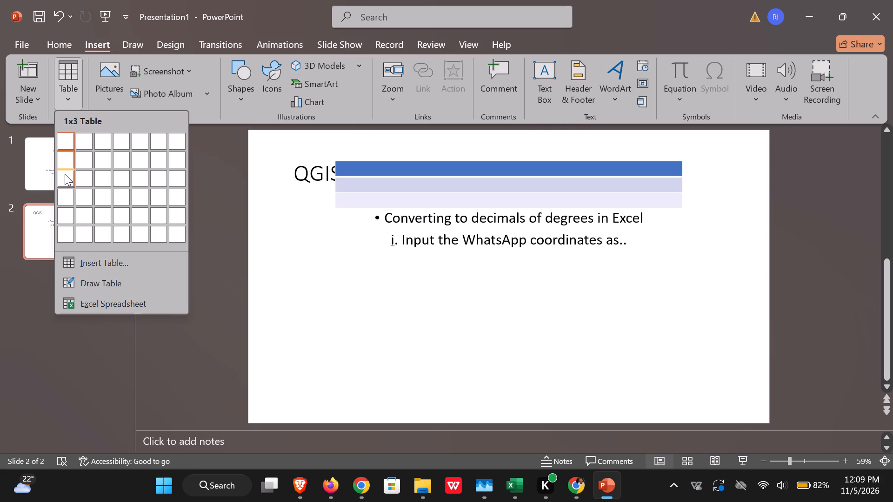
pyautogui.click(140, 181)
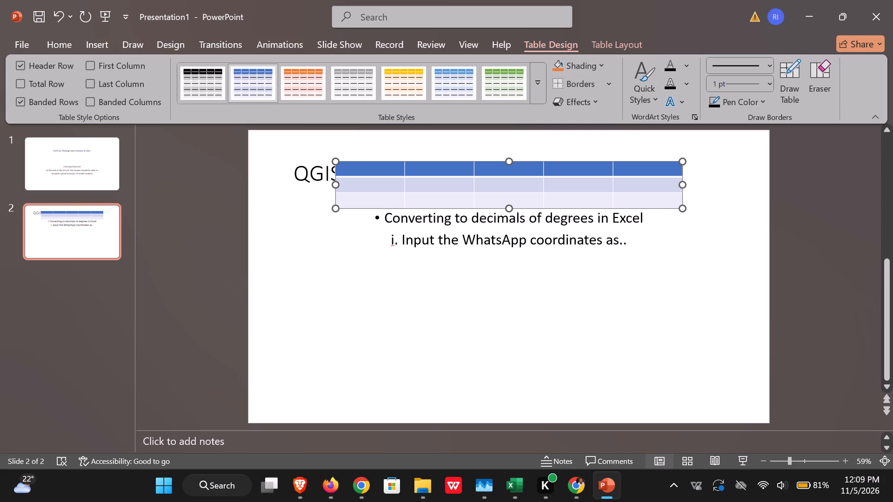
pyautogui.click(354, 159)
pyautogui.moveTo(351, 163); pyautogui.dragTo(356, 263)
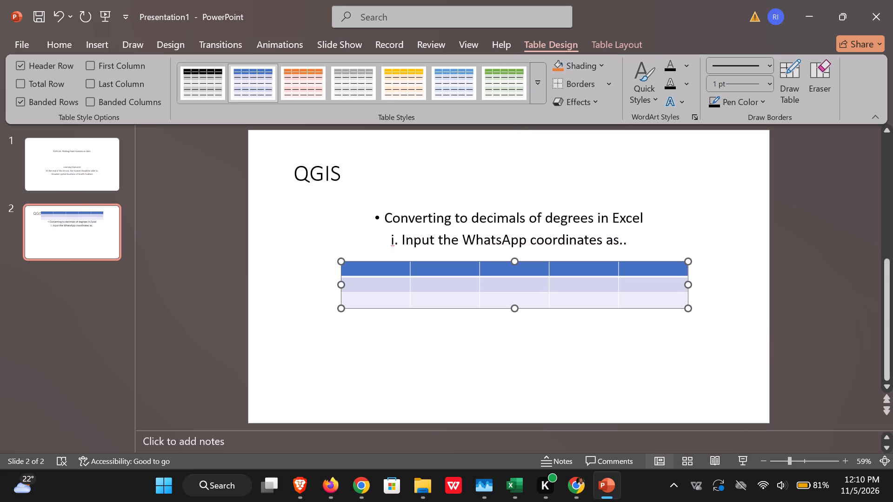
# Apply the grey table style with a header row and banded rows to the new table.
pyautogui.doubleClick(362, 270)
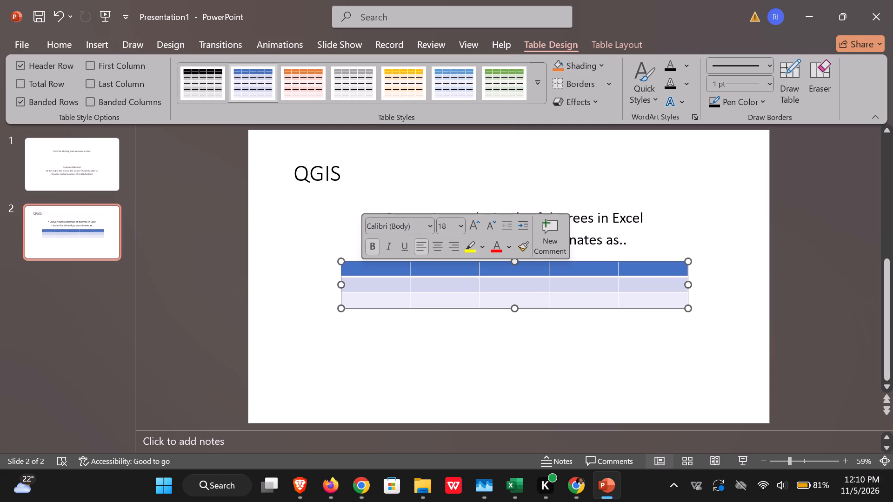
pyautogui.click(340, 82)
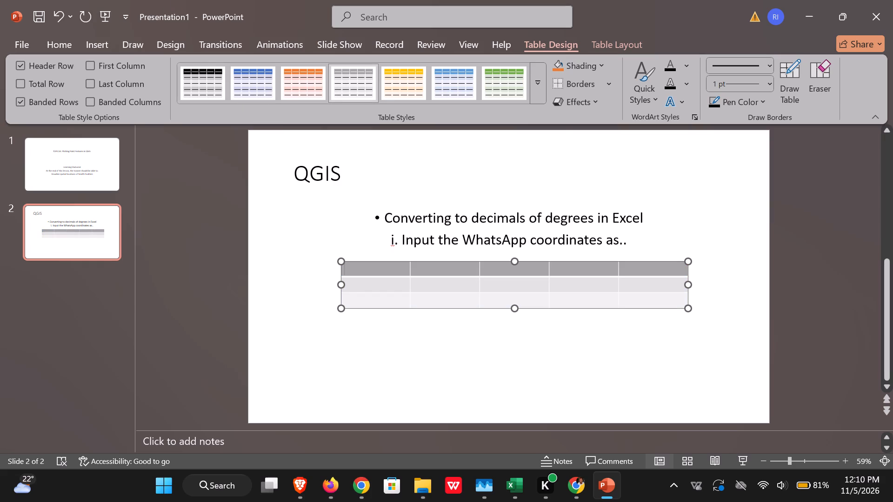
# Enter the headings Longitude and Latitude in the first two cells of the table's header row.
pyautogui.click(383, 268)
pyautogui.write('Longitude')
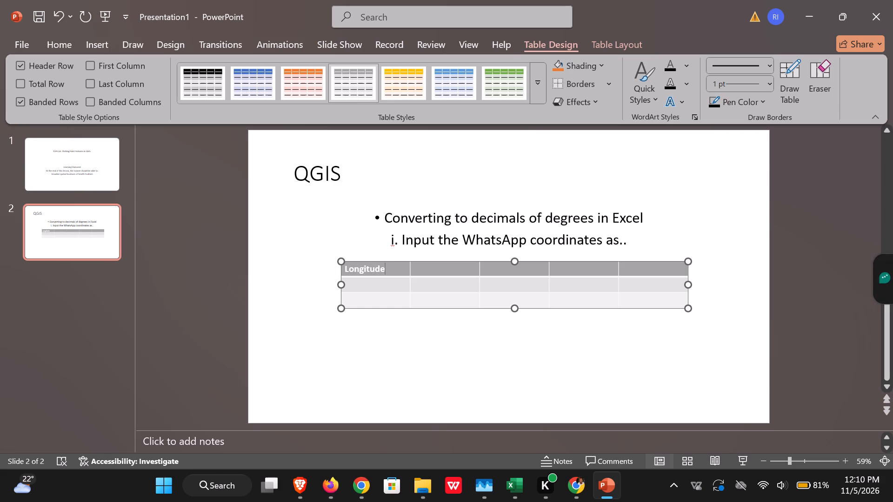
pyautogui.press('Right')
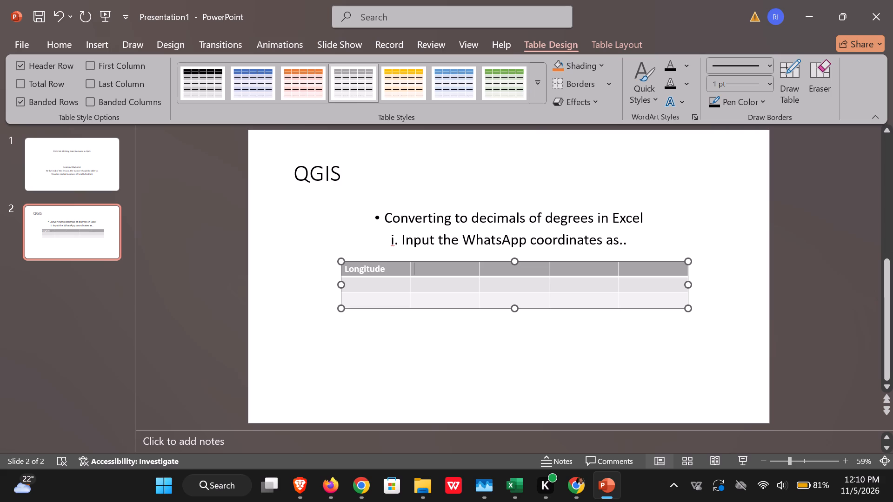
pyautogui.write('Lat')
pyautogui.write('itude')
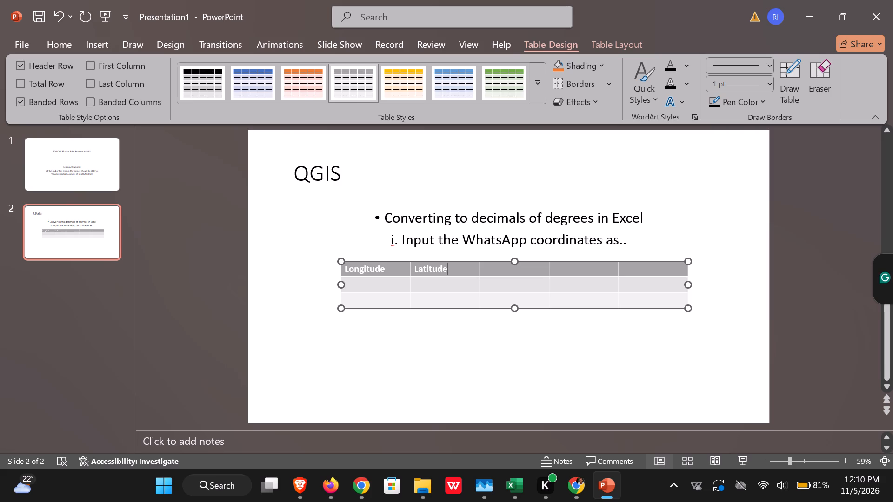
# Fill the table's second row with No. and Name spaced apart in the first cell and Degrees in the second cell.
pyautogui.click(358, 284)
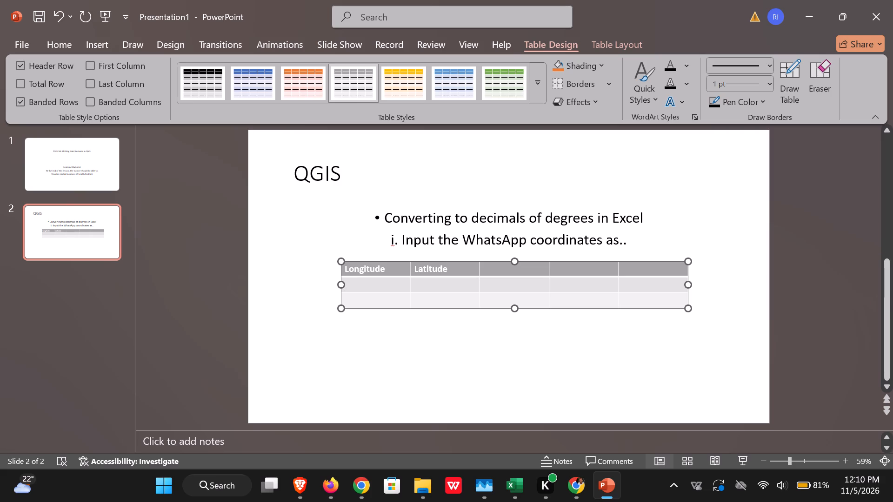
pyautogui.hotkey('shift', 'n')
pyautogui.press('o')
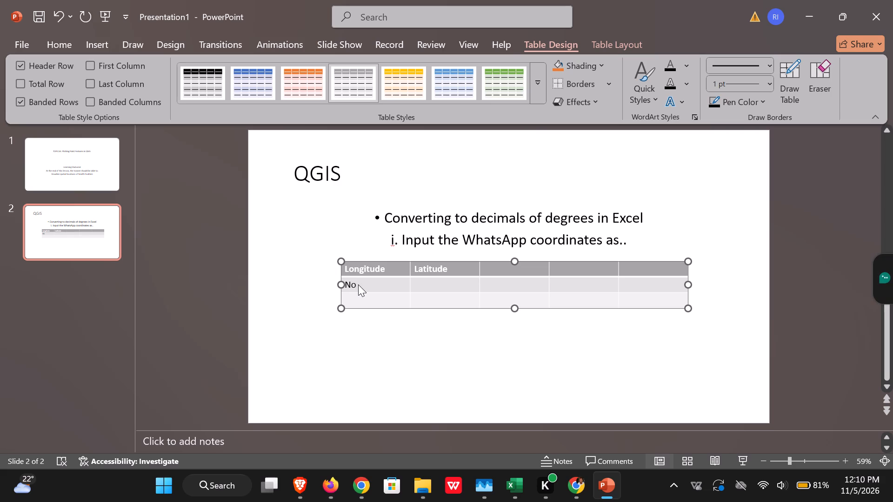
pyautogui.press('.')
pyautogui.click(374, 283)
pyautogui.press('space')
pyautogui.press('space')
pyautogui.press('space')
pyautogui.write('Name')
pyautogui.click(427, 284)
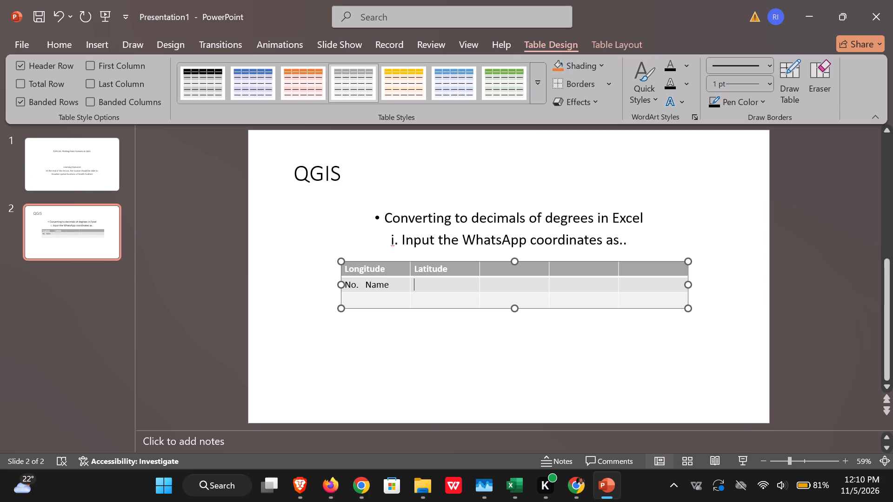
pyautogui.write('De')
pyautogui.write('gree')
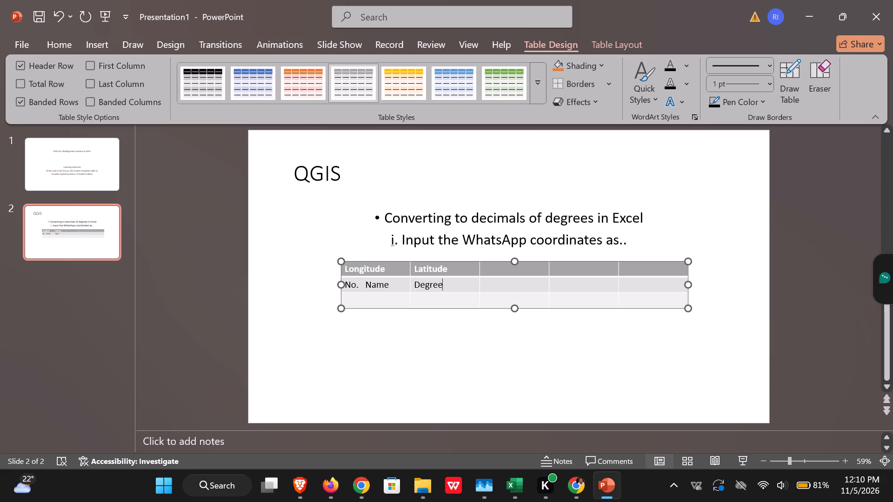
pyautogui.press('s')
# Add "Minutes" and "Seconds" after "Degrees" in the table cell beneath Latitude.
pyautogui.press(',')
pyautogui.press('=')
pyautogui.press('BackSpace')
pyautogui.press('BackSpace')
pyautogui.press('space')
pyautogui.write('Minut')
pyautogui.write('es')
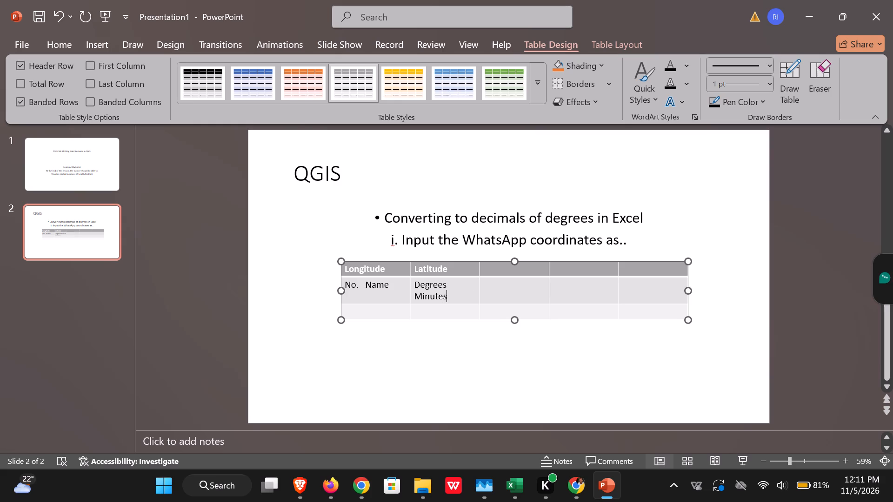
pyautogui.press('space')
pyautogui.press('s')
pyautogui.press('e')
pyautogui.press('BackSpace')
pyautogui.write('Seconds')
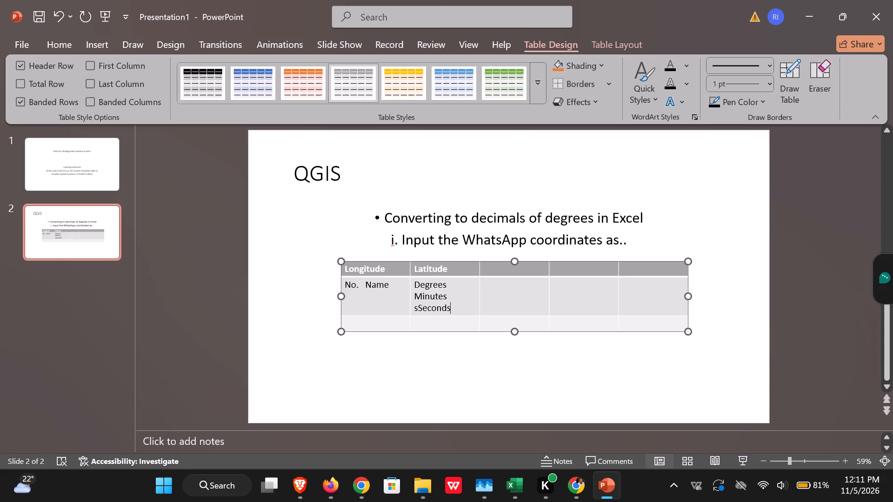
pyautogui.click(420, 308)
pyautogui.press('BackSpace')
# Shift the whole table to the right across the slide, keeping it beneath the WhatsApp coordinates line.
pyautogui.moveTo(479, 260); pyautogui.dragTo(538, 261)
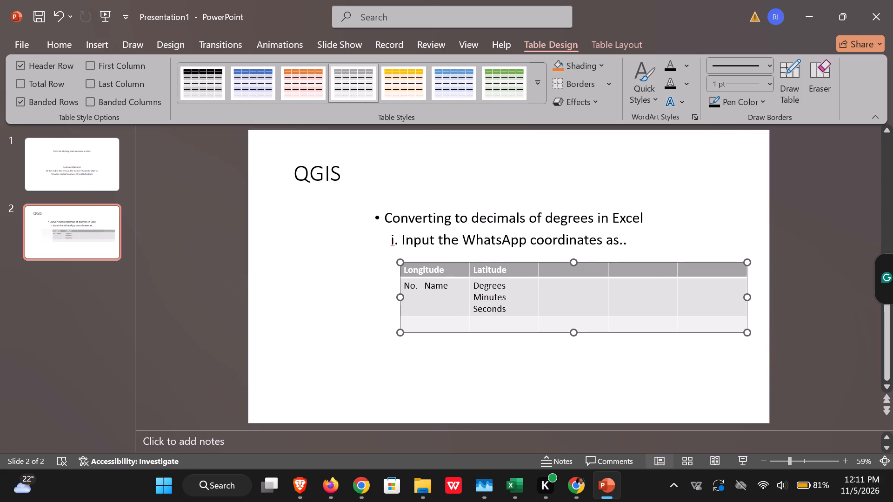
# Narrow the Longitude column to fit "No. Name" and widen the Latitude column so "Degrees Minutes Seconds" fits on one line.
pyautogui.click(479, 303)
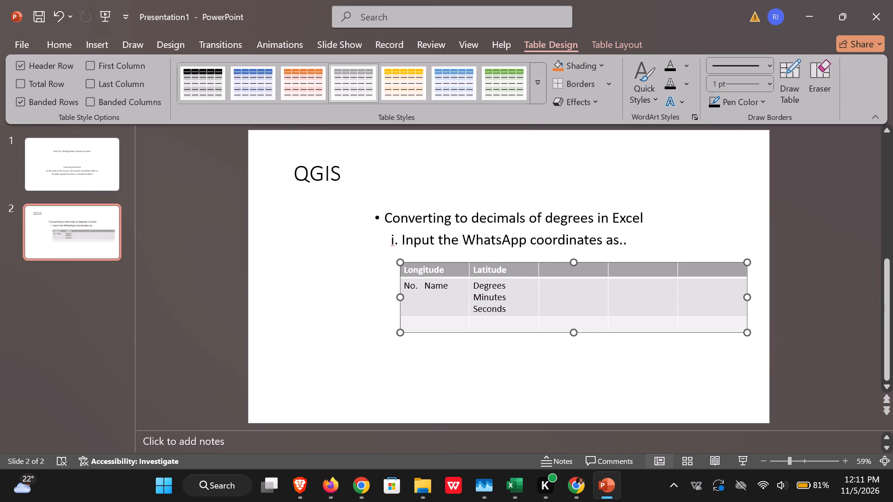
pyautogui.moveTo(468, 272); pyautogui.dragTo(453, 277)
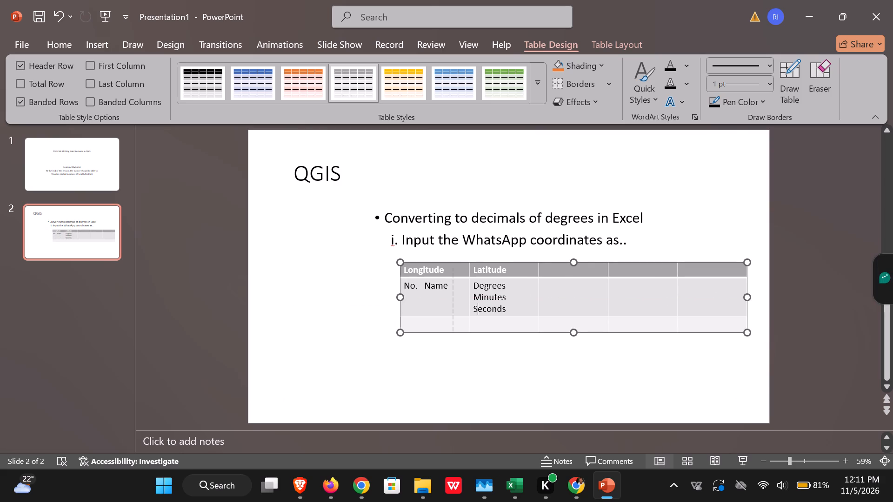
pyautogui.moveTo(453, 277); pyautogui.dragTo(451, 277)
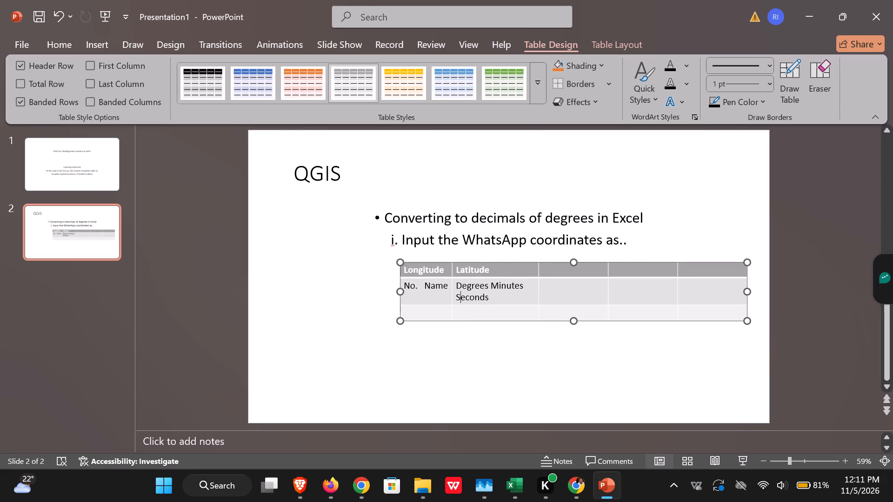
pyautogui.moveTo(537, 271); pyautogui.dragTo(573, 273)
pyautogui.moveTo(573, 273); pyautogui.dragTo(575, 273)
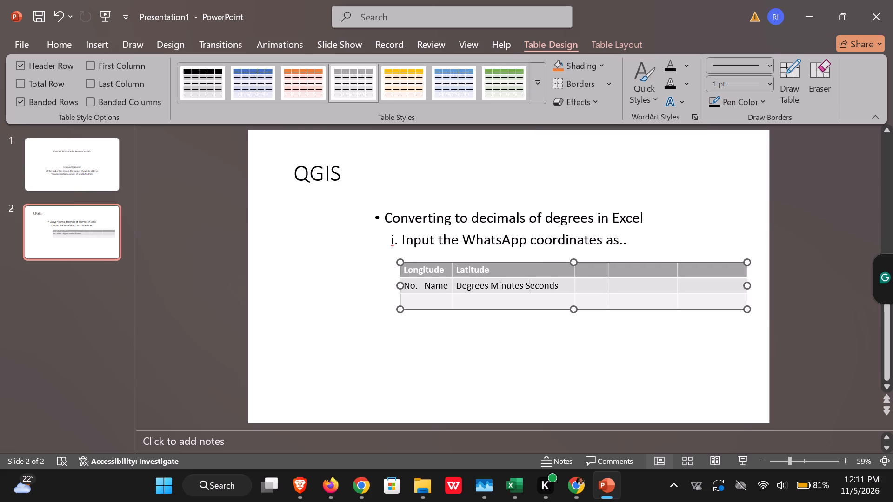
# Add two extra spaces between "Minutes" and "Seconds" in the cell beneath Latitude.
pyautogui.click(522, 285)
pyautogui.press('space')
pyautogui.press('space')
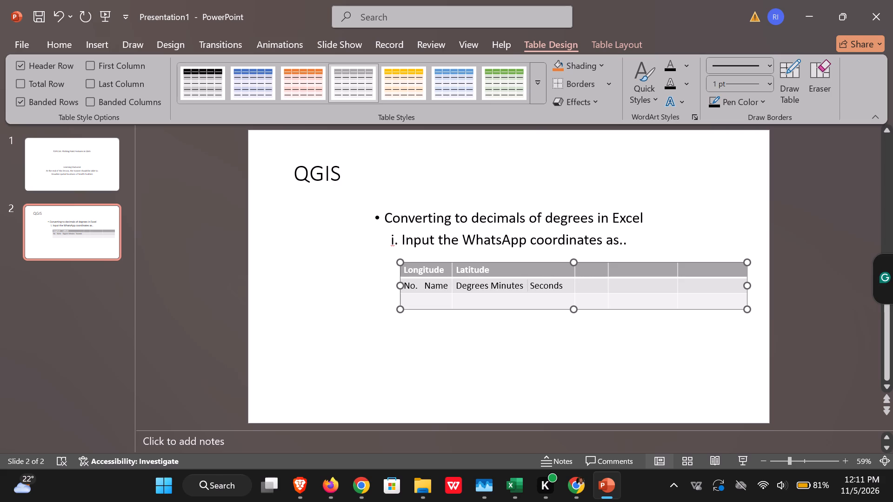
# Split the table cell beneath Latitude that holds "Degrees Minutes Seconds".
pyautogui.click(525, 286)
pyautogui.rightClick(525, 286)
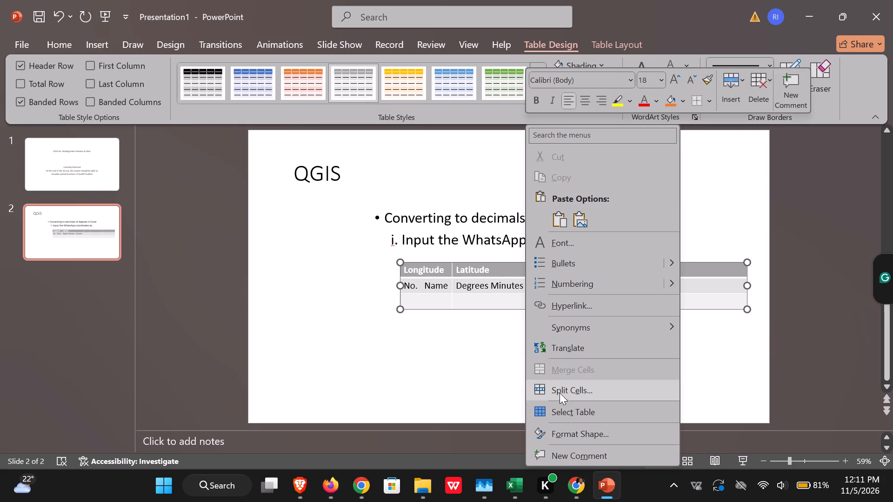
# Split the cell containing Degrees, Minutes and Seconds into three columns and one row.
pyautogui.click(561, 391)
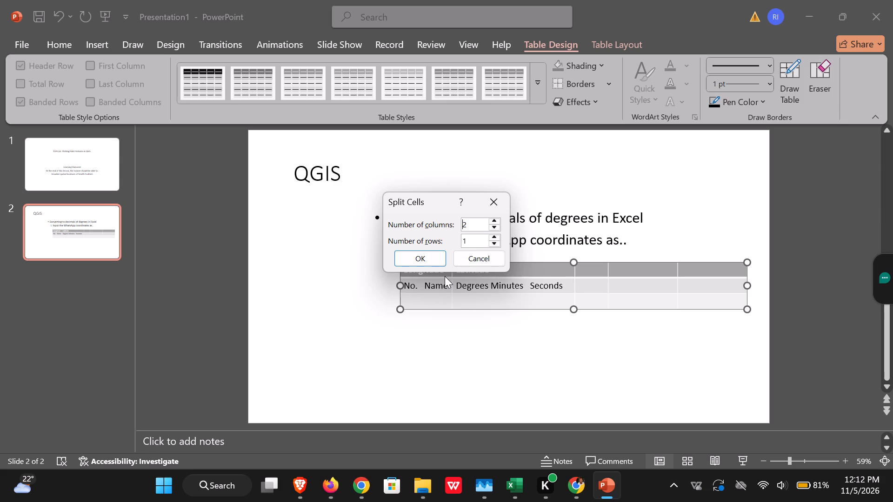
pyautogui.click(493, 221)
pyautogui.click(418, 257)
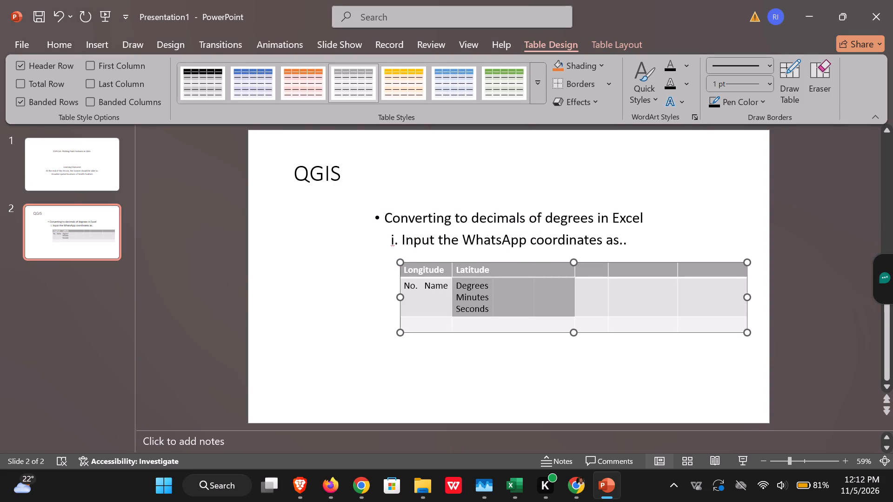
# Delete "Minutes" and all but the initial S of "Seconds" from the Degrees cell.
pyautogui.click(474, 297)
pyautogui.click(486, 298)
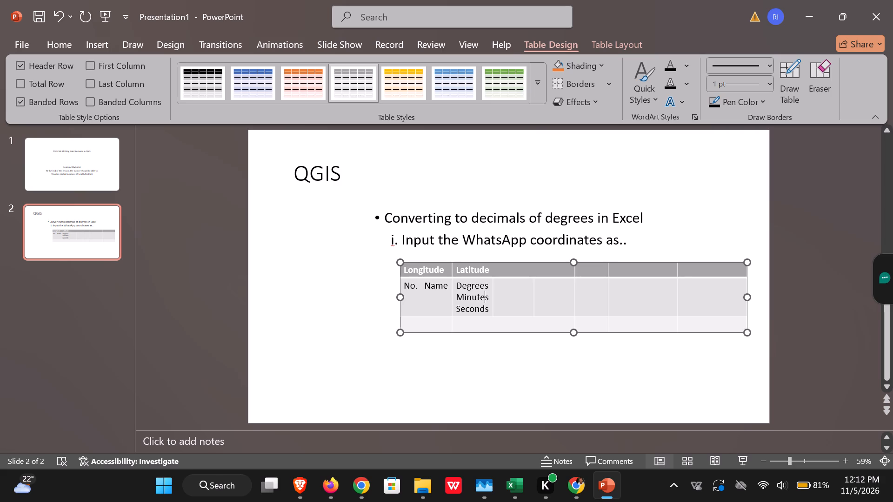
pyautogui.press('BackSpace')
pyautogui.press('BackSpace')
pyautogui.press('BackSpace')
pyautogui.press('BackSpace')
pyautogui.click(471, 301)
pyautogui.press('BackSpace')
pyautogui.press('BackSpace')
pyautogui.press('BackSpace')
pyautogui.click(487, 297)
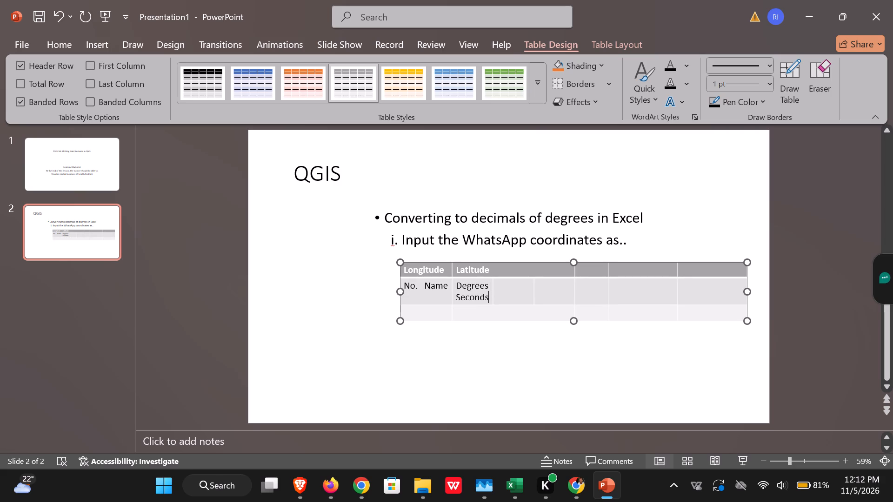
pyautogui.press('BackSpace')
pyautogui.press('BackSpace')
pyautogui.press('BackSpace')
pyautogui.press('BackSpace')
pyautogui.press('BackSpace')
pyautogui.press('BackSpace')
# Enter "Minutes" and "Seconds" in the two new cells following Degrees under Latitude.
pyautogui.click(502, 284)
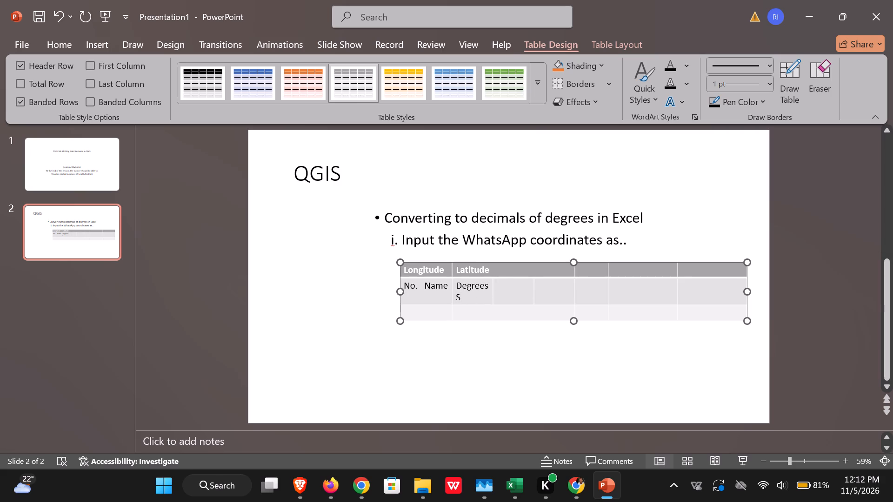
pyautogui.write('Min')
pyautogui.write('utes')
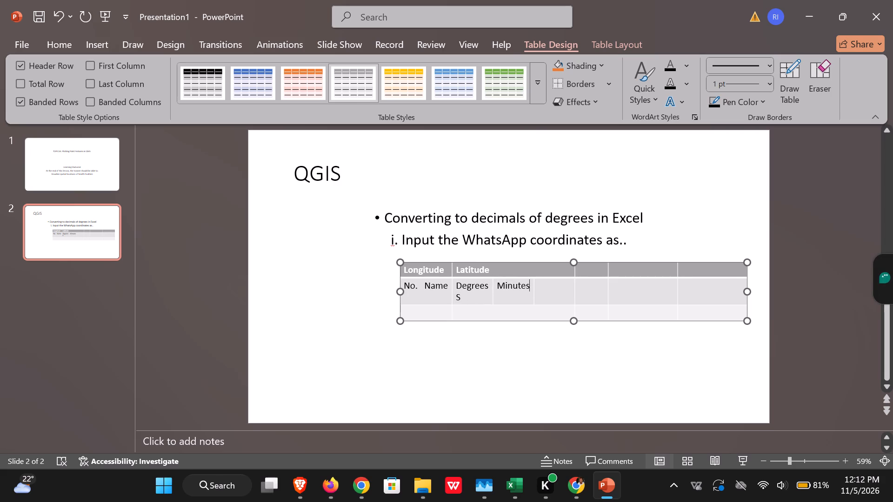
pyautogui.press('Right')
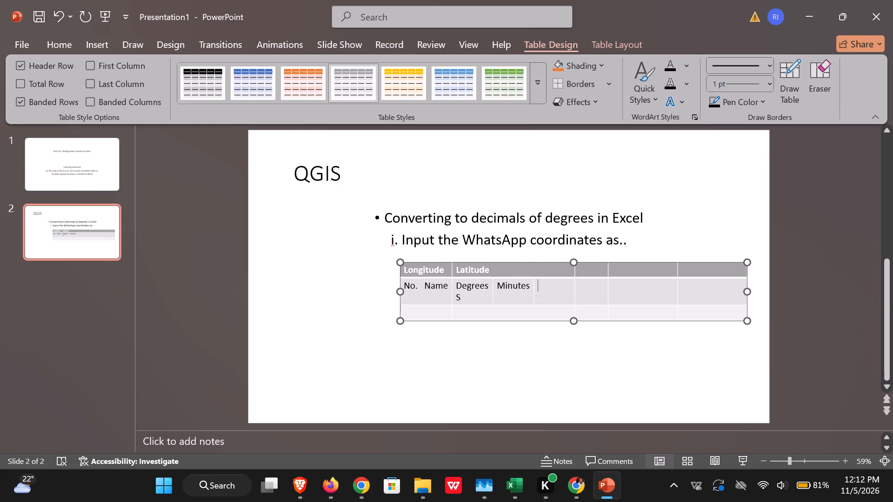
pyautogui.write('Se')
pyautogui.write('conds')
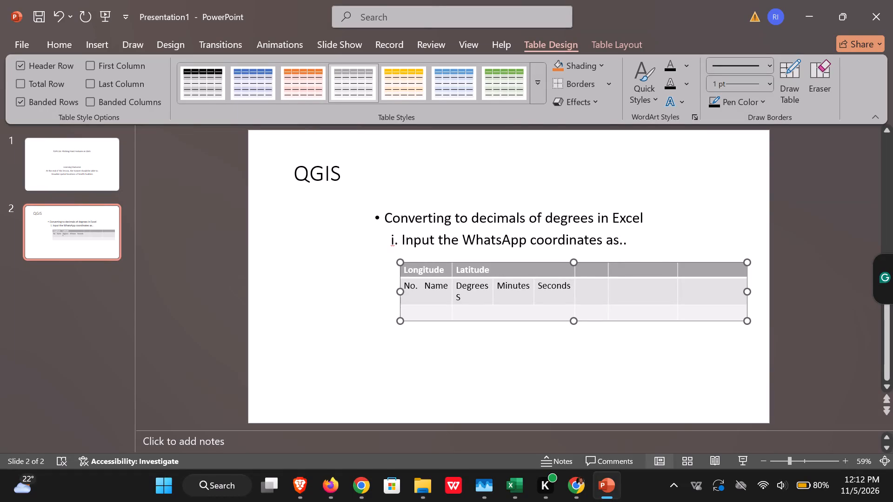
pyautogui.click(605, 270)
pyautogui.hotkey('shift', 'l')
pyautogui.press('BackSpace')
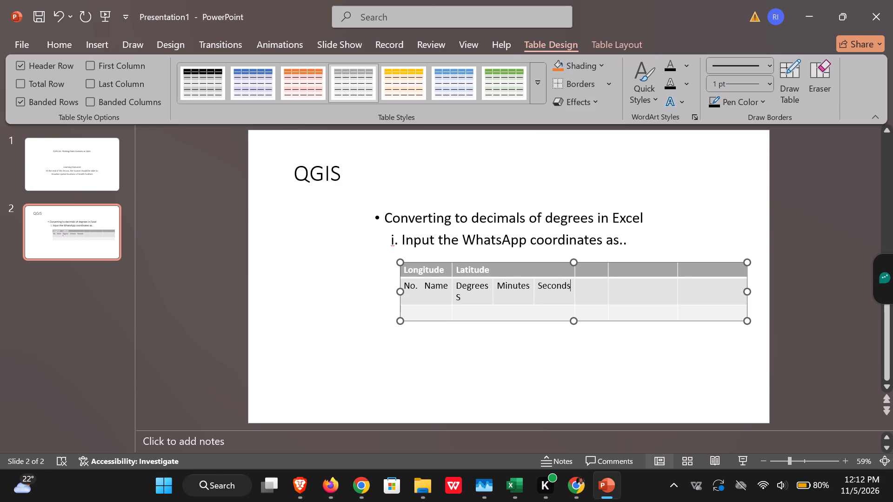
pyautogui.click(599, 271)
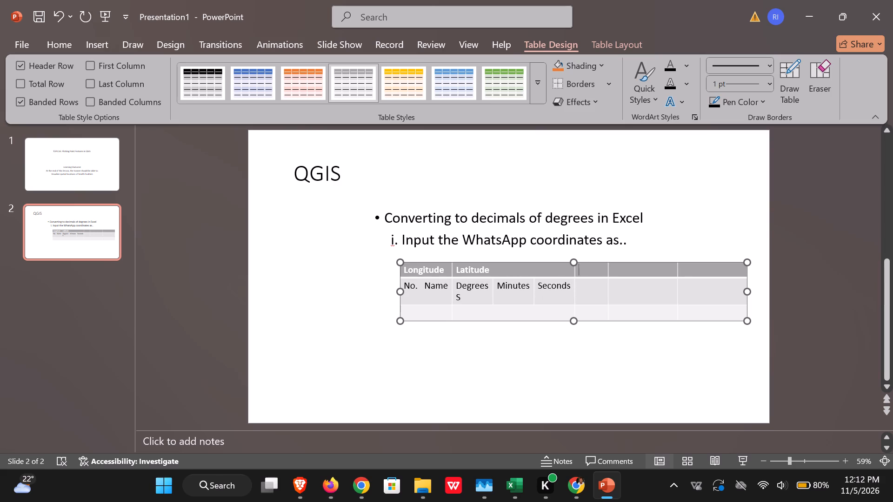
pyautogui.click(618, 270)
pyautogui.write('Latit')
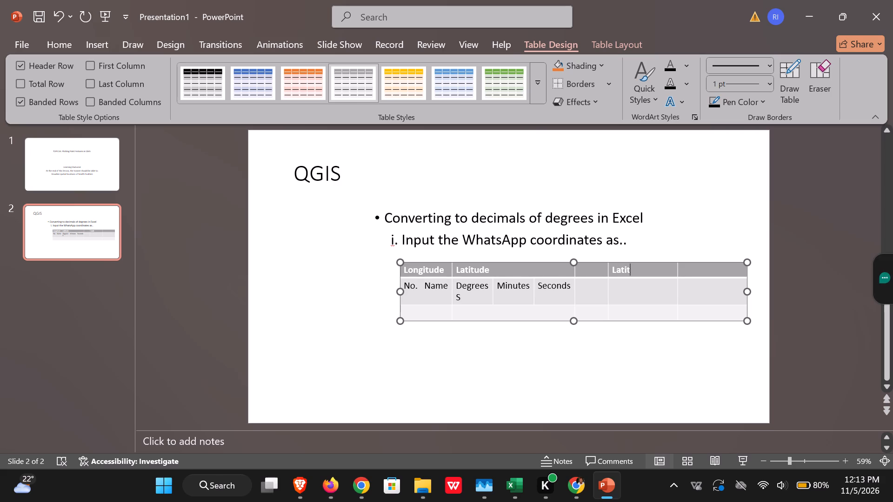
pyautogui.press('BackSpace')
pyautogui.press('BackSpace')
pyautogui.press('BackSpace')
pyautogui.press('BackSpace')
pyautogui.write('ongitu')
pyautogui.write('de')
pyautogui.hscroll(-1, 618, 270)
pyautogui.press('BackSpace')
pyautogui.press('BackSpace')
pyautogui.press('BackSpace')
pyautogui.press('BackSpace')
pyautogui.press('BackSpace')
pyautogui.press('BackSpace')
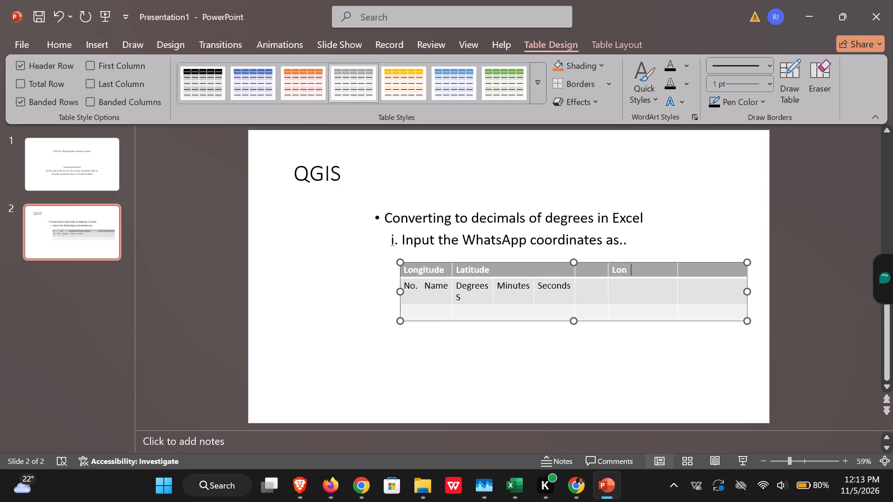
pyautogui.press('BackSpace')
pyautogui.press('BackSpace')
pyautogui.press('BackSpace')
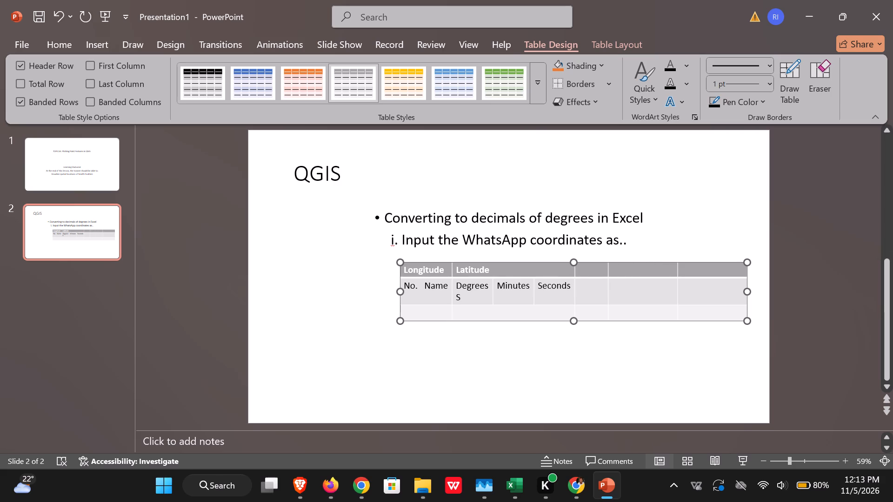
# Enter "Latitude" in the empty header cell following the first Latitude and widen its column to fit the word on one line.
pyautogui.click(596, 270)
pyautogui.write('Latiti')
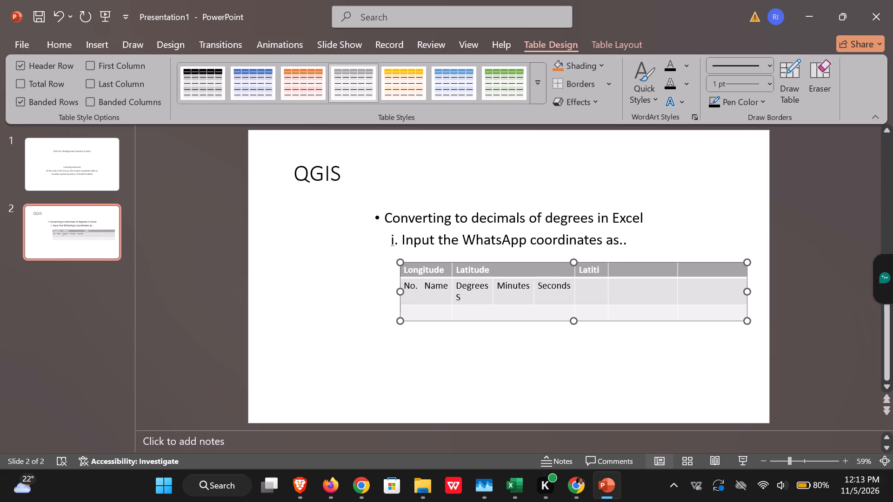
pyautogui.write('de')
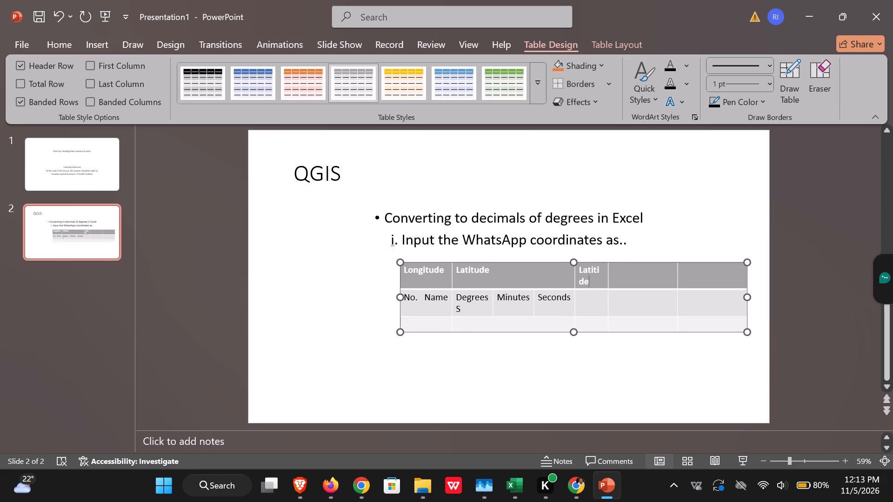
pyautogui.click(606, 270)
pyautogui.moveTo(606, 270); pyautogui.dragTo(636, 279)
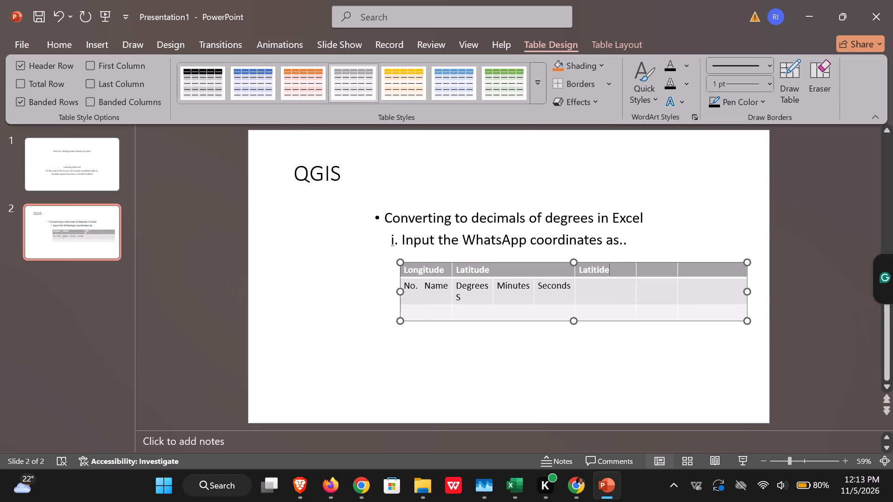
pyautogui.click(599, 270)
pyautogui.press('BackSpace')
pyautogui.press('u')
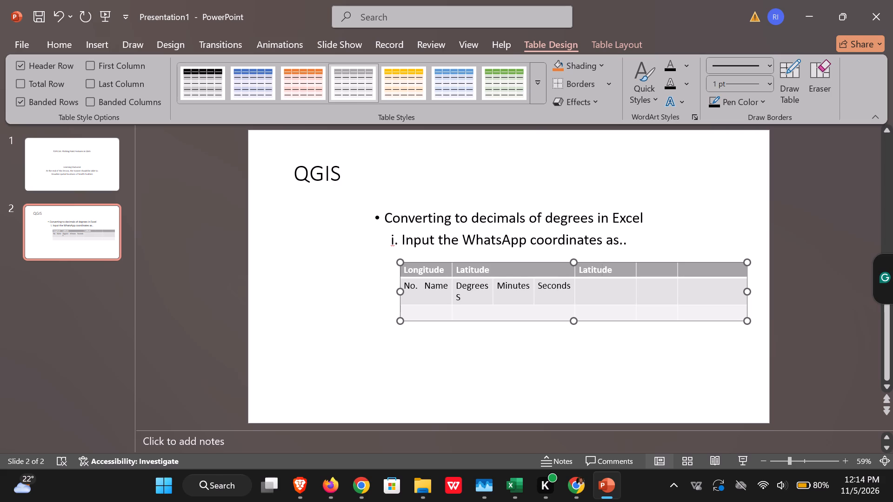
# Delete the stray "S" from the Degrees cell beneath the first Latitude header.
pyautogui.click(619, 279)
pyautogui.click(612, 284)
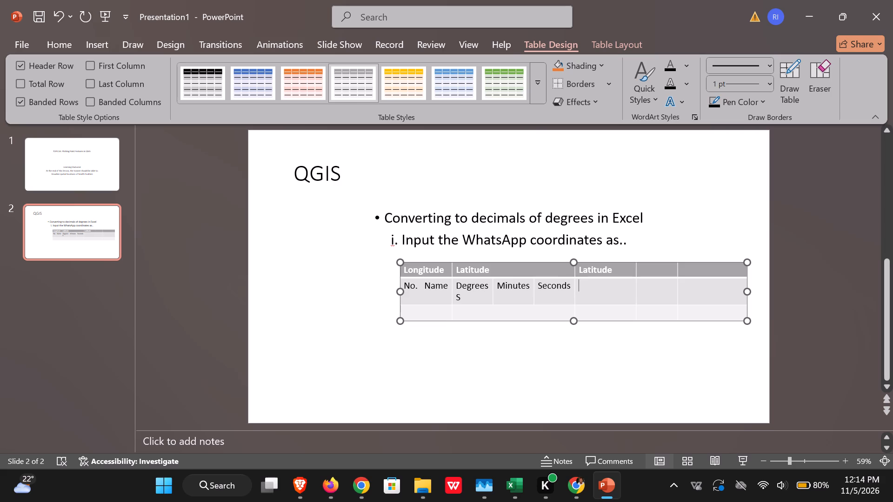
pyautogui.click(466, 297)
pyautogui.press('BackSpace')
# Split the empty cell beneath the second Latitude header into three columns and one row.
pyautogui.click(593, 287)
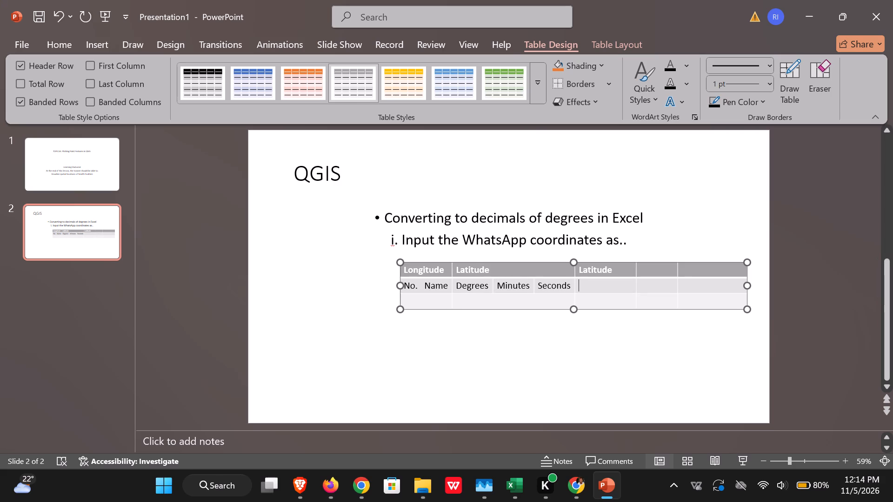
pyautogui.rightClick(593, 287)
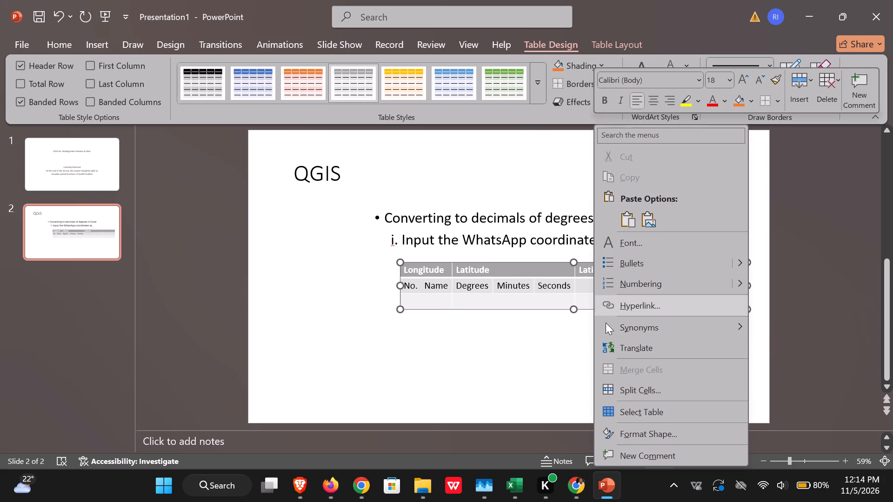
pyautogui.click(620, 386)
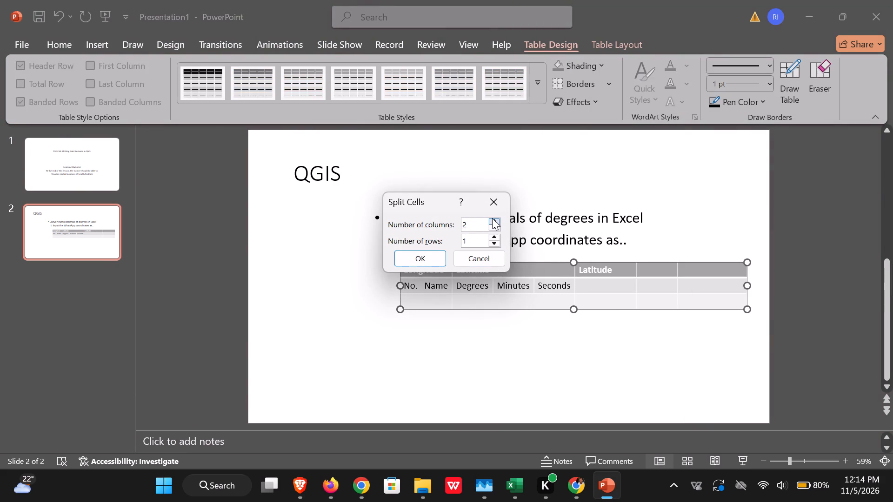
pyautogui.click(492, 218)
pyautogui.click(423, 252)
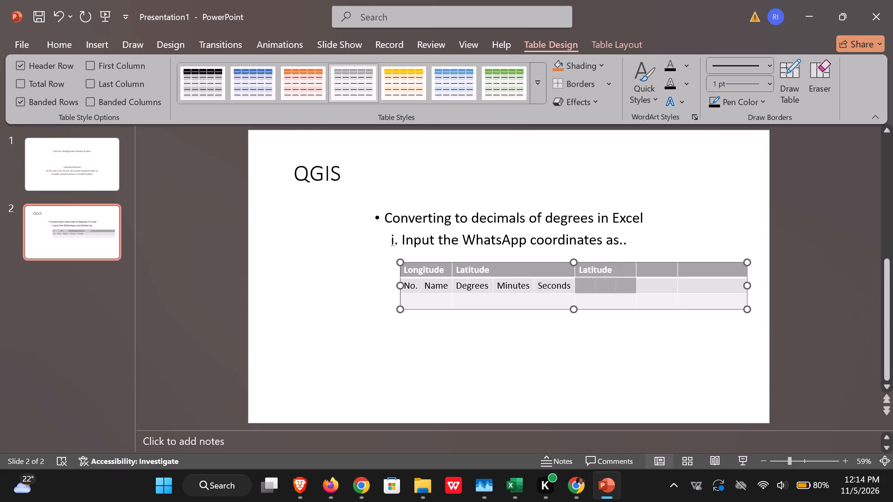
# Widen the second Latitude column and enter "Degrees" in the first of the three cells beneath it.
pyautogui.moveTo(635, 268); pyautogui.dragTo(698, 274)
pyautogui.click(583, 289)
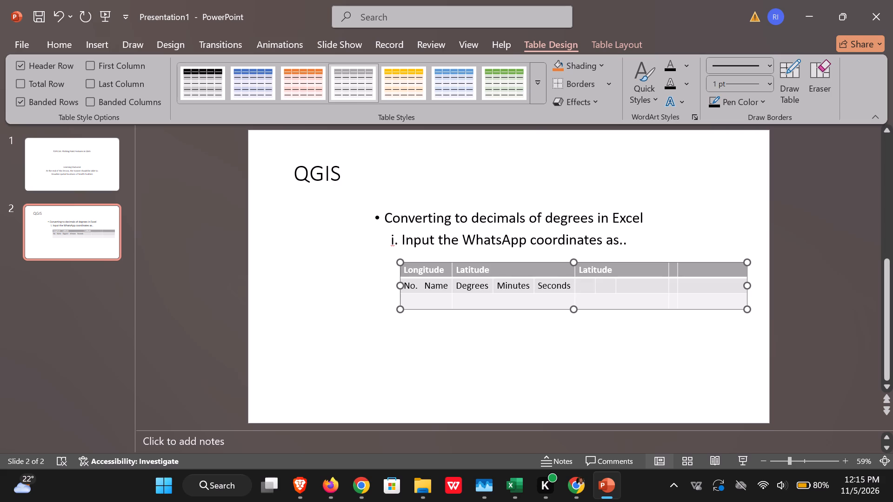
pyautogui.hotkey('shift', 'd')
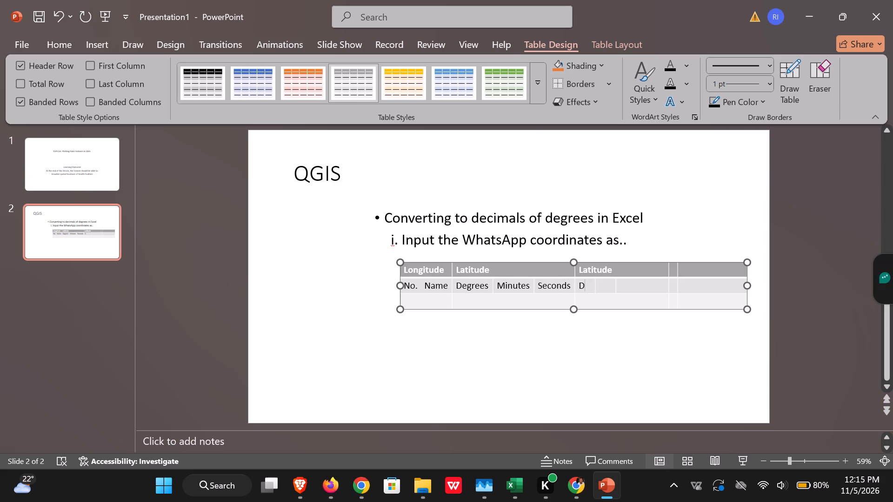
pyautogui.write('egrees')
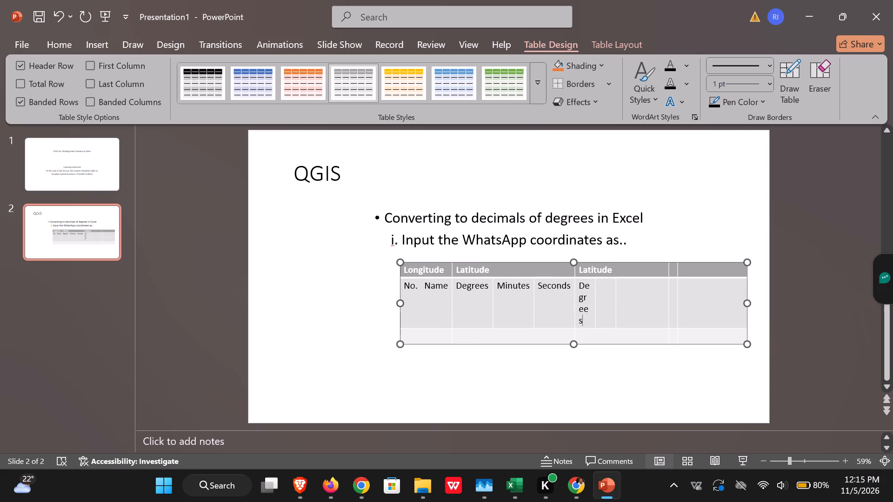
# Widen the second Degrees cell to fit its text on one line, along with the middle split cell and the blank column after Latitude.
pyautogui.moveTo(594, 289); pyautogui.dragTo(623, 286)
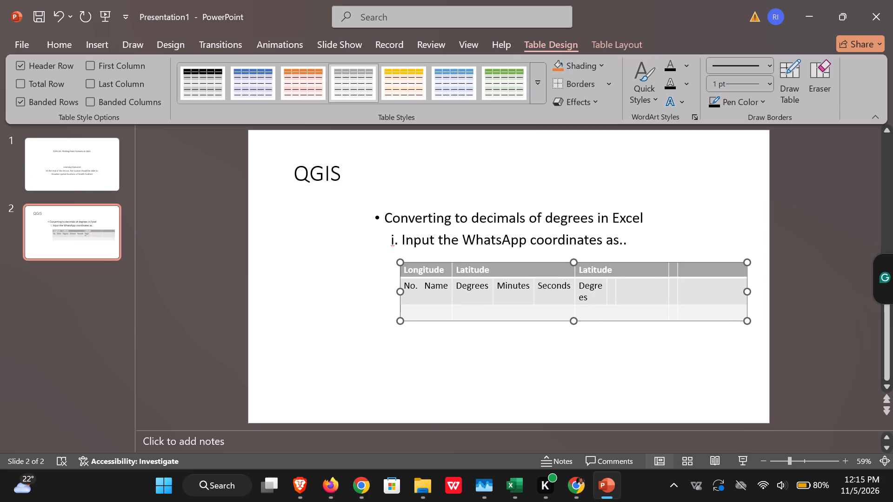
pyautogui.moveTo(606, 282); pyautogui.dragTo(634, 284)
pyautogui.moveTo(634, 284); pyautogui.dragTo(635, 284)
pyautogui.moveTo(604, 281); pyautogui.dragTo(636, 284)
pyautogui.moveTo(636, 284); pyautogui.dragTo(623, 283)
pyautogui.moveTo(604, 280); pyautogui.dragTo(618, 282)
pyautogui.moveTo(618, 282); pyautogui.dragTo(620, 282)
pyautogui.moveTo(613, 282); pyautogui.dragTo(653, 288)
pyautogui.moveTo(603, 290); pyautogui.dragTo(630, 290)
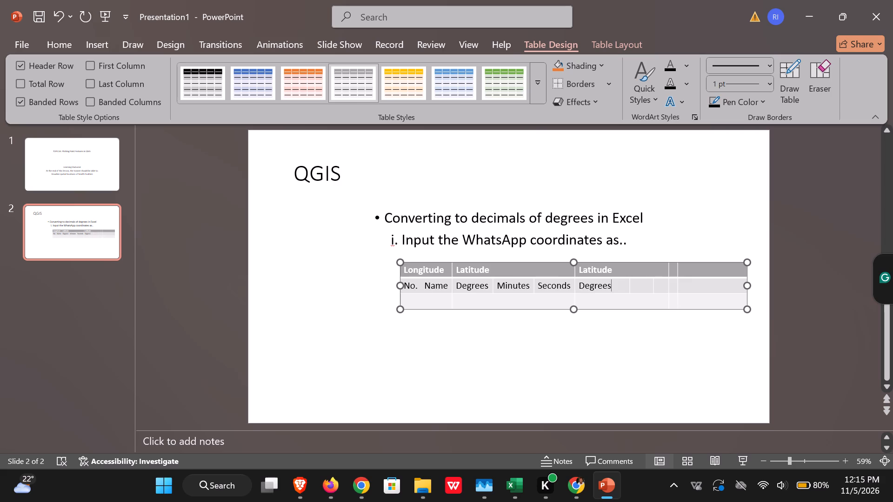
pyautogui.moveTo(677, 273); pyautogui.dragTo(722, 285)
# Widen the second Latitude column and the empty middle cell beside the second Degrees cell.
pyautogui.click(646, 285)
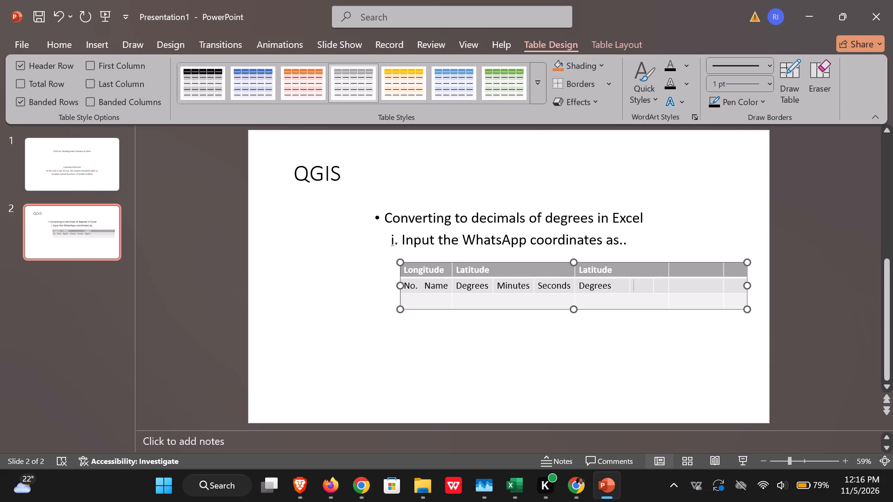
pyautogui.moveTo(668, 281); pyautogui.dragTo(721, 281)
pyautogui.moveTo(721, 281); pyautogui.dragTo(722, 281)
pyautogui.moveTo(653, 289); pyautogui.dragTo(711, 301)
pyautogui.moveTo(711, 301); pyautogui.dragTo(712, 299)
# Move the whole table toward the slide's left edge, keeping it below the "Input the WhatsApp coordinates as.." line.
pyautogui.moveTo(417, 263); pyautogui.dragTo(352, 268)
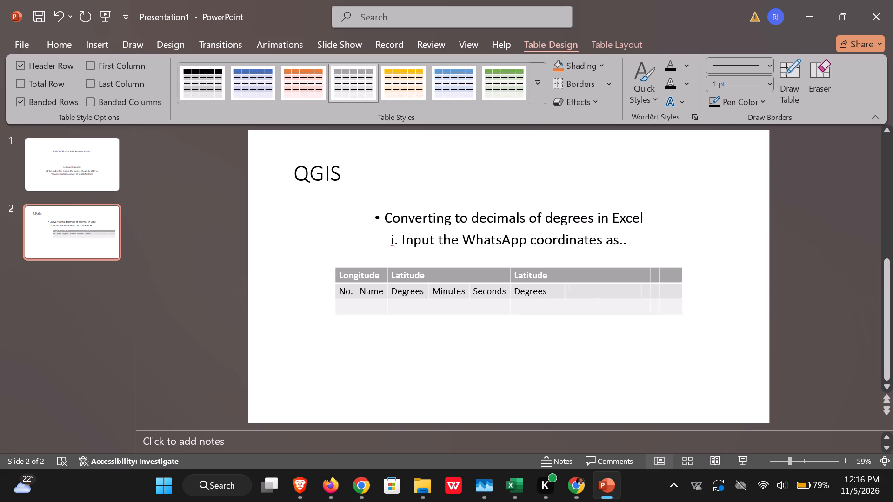
pyautogui.moveTo(352, 268); pyautogui.dragTo(294, 271)
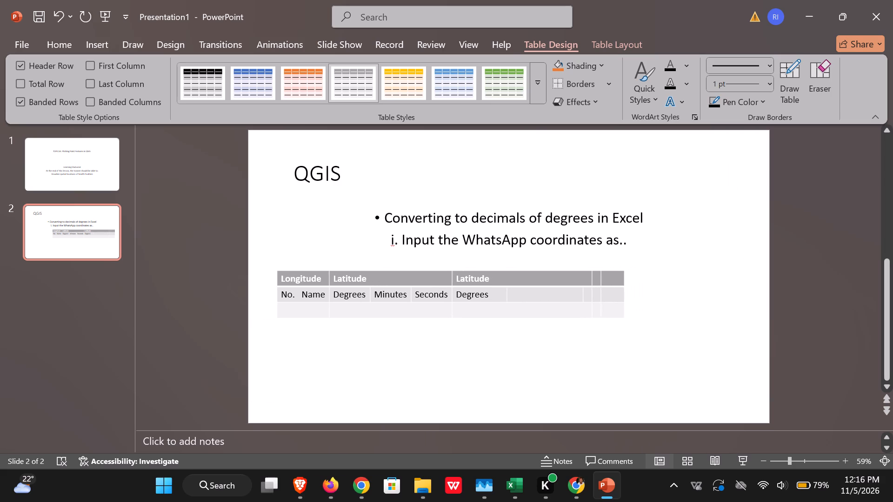
pyautogui.moveTo(294, 271); pyautogui.dragTo(301, 271)
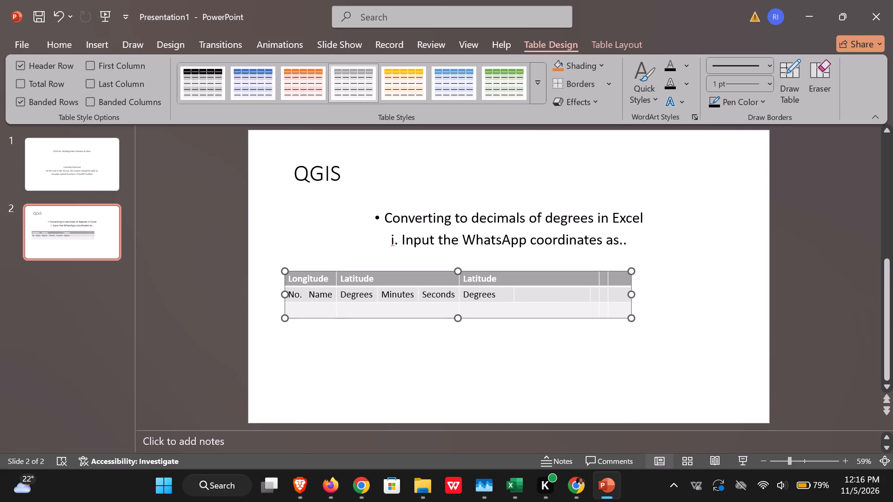
# Enter "Minutes" and "Seconds" in the two cells following the second Degrees, narrowing the Minutes cell to make room.
pyautogui.click(532, 295)
pyautogui.write('Mi')
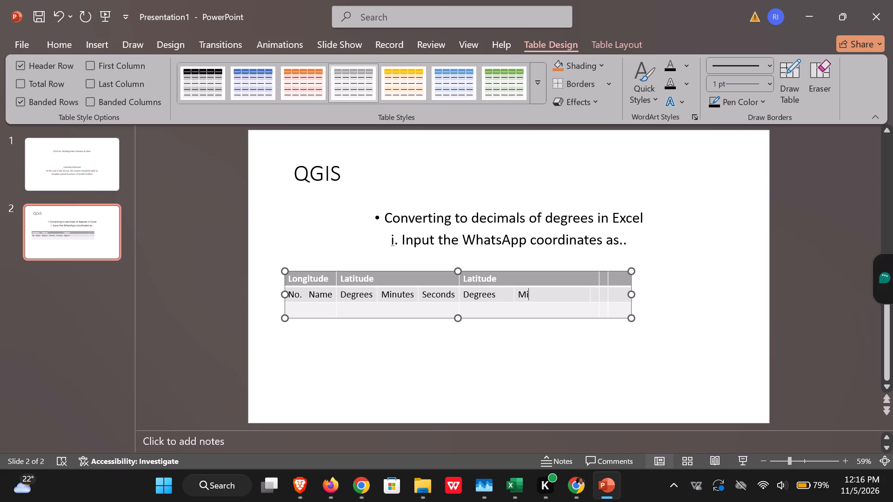
pyautogui.write('nutes')
pyautogui.press('Right')
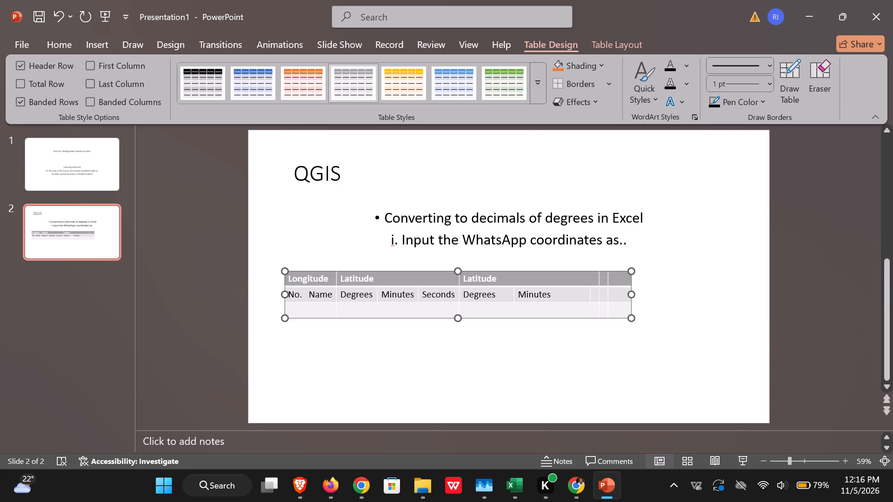
pyautogui.moveTo(588, 292); pyautogui.dragTo(573, 297)
pyautogui.moveTo(573, 297); pyautogui.dragTo(558, 296)
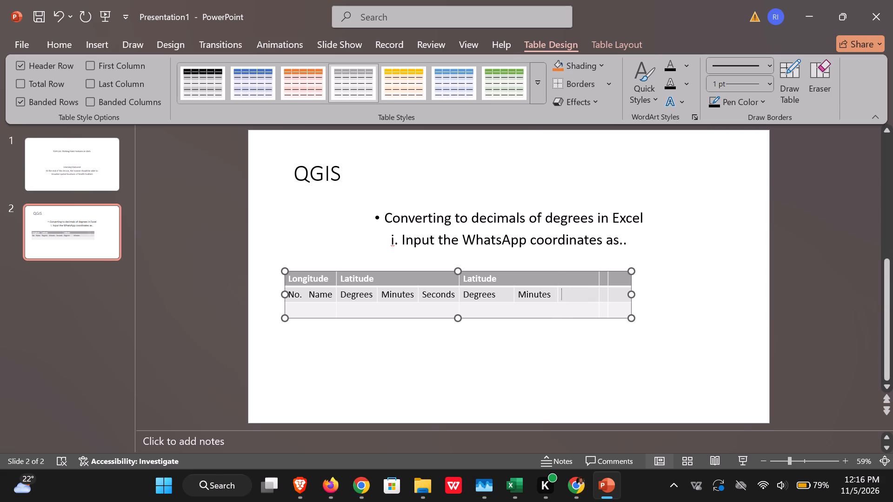
pyautogui.click(565, 294)
pyautogui.hotkey('shift', 's')
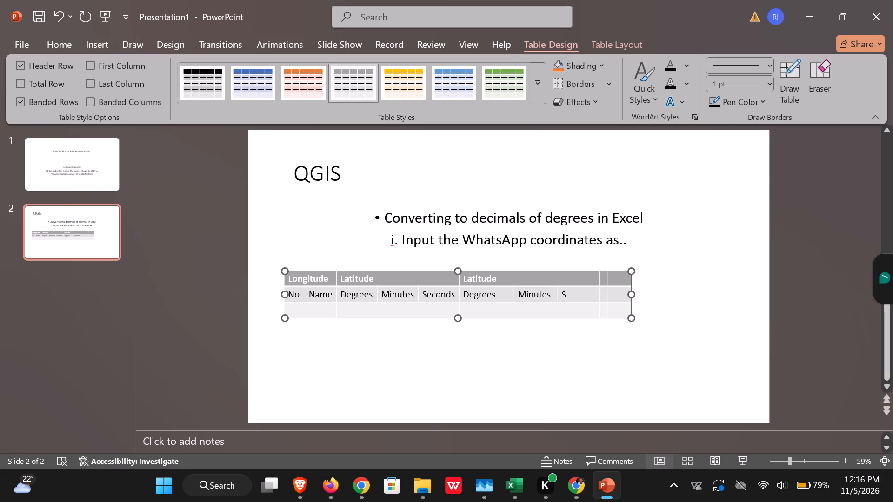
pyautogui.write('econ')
# Finish entering "Seconds" in the cell after the second Minutes and deselect the coordinates table.
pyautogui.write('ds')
pyautogui.click(520, 349)
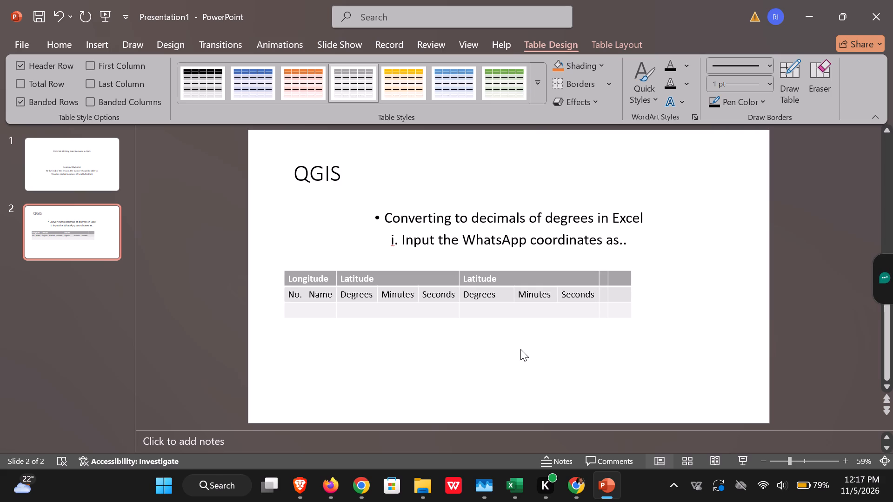
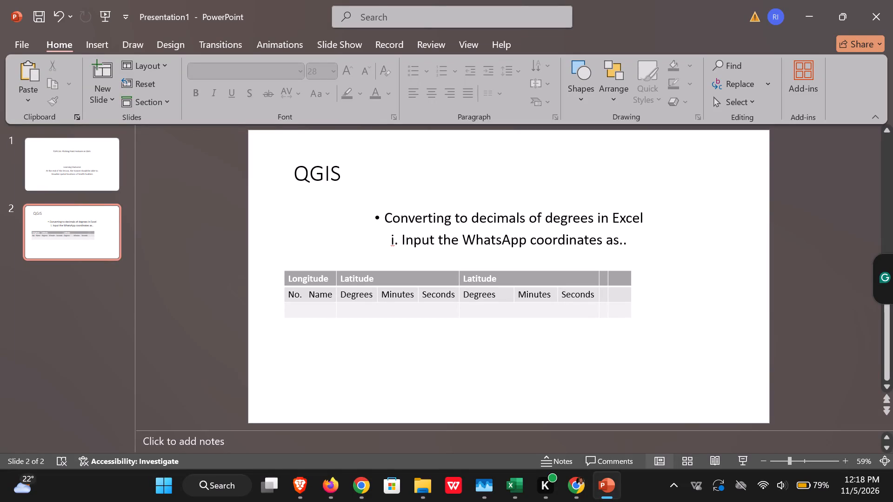
# Select the longitude and latitude table beneath the WhatsApp coordinates line for further editing.
pyautogui.click(478, 350)
pyautogui.click(505, 336)
# Enter 1 under the No. heading in the first cell of the coordinates table's empty bottom row.
pyautogui.click(605, 292)
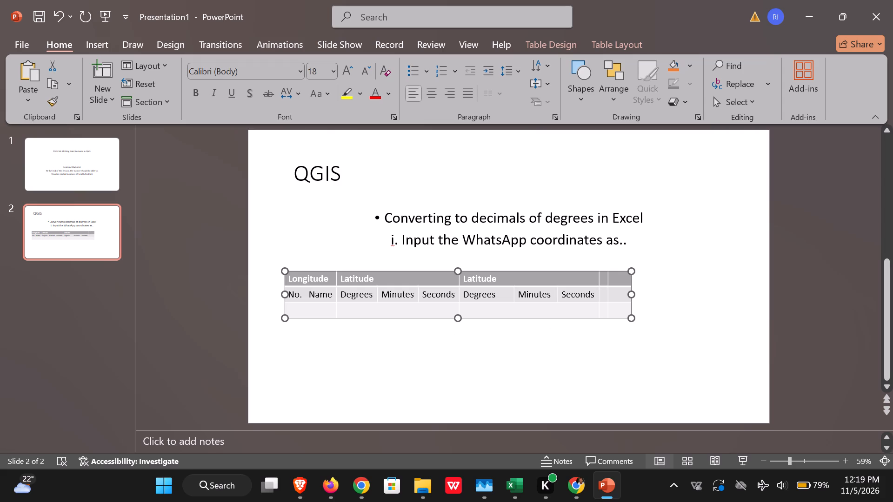
pyautogui.click(319, 310)
pyautogui.press('1')
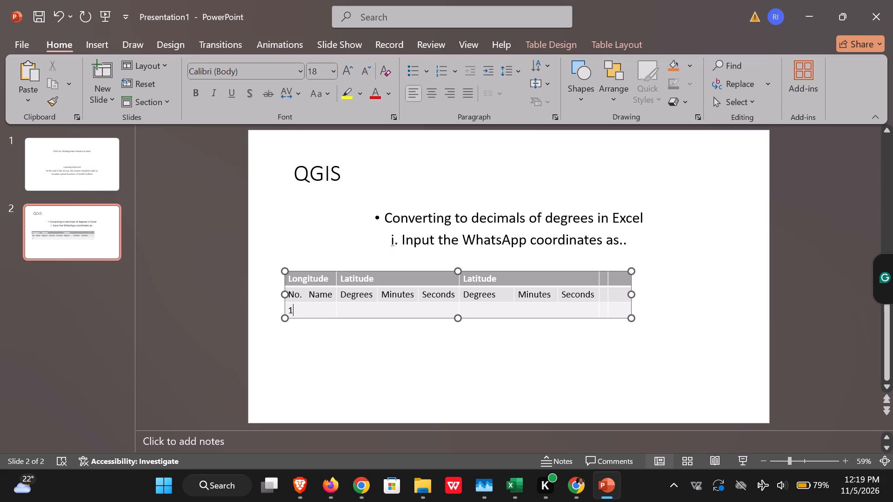
# Turn off airplane mode in the system quick settings and return to the slide with the table deselected.
pyautogui.click(757, 494)
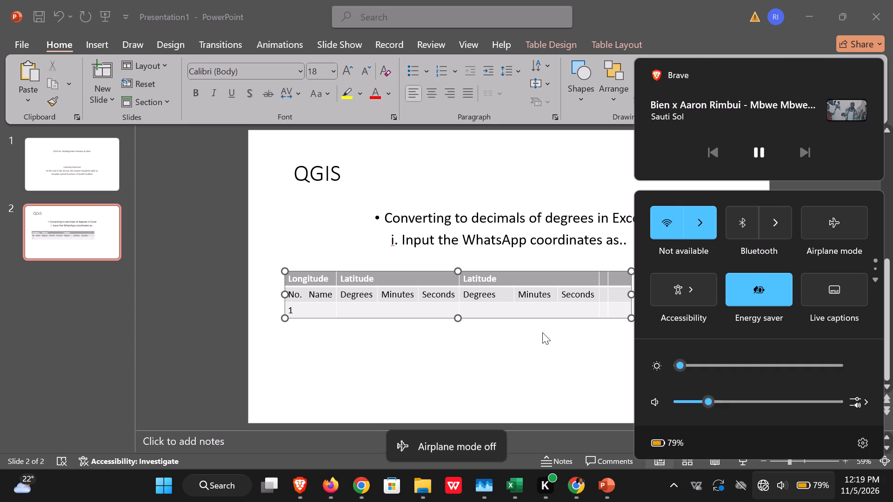
pyautogui.click(511, 334)
pyautogui.click(482, 338)
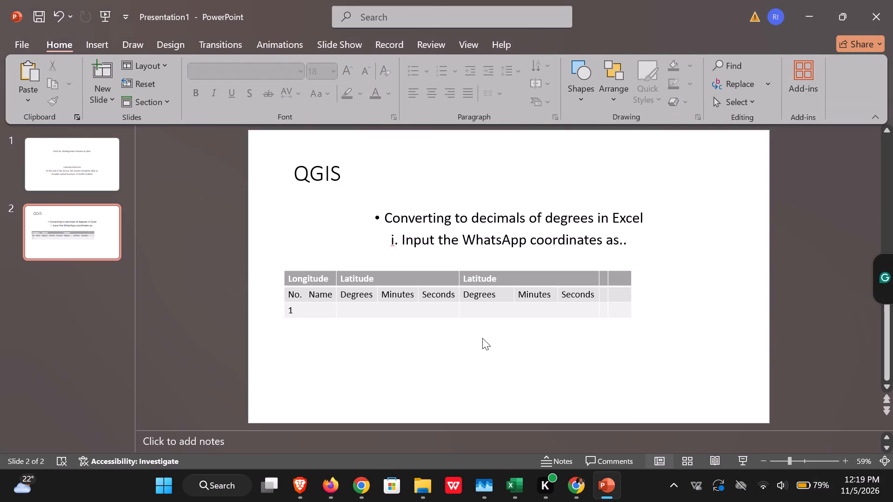
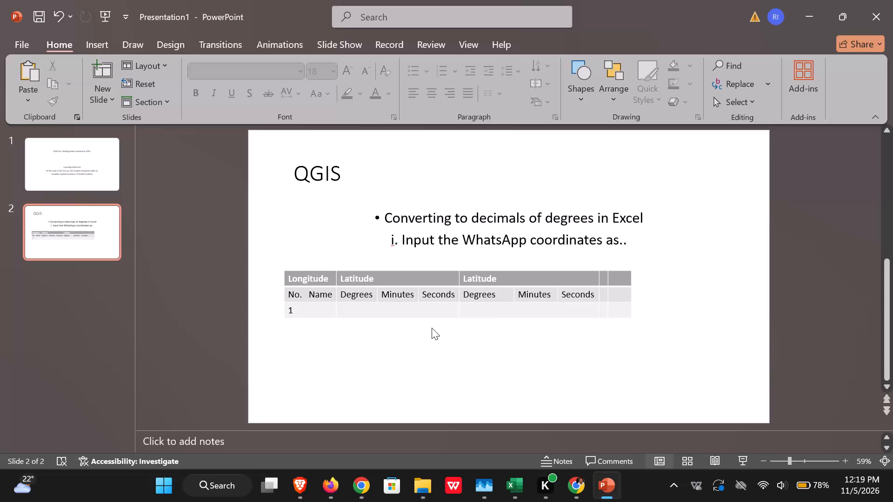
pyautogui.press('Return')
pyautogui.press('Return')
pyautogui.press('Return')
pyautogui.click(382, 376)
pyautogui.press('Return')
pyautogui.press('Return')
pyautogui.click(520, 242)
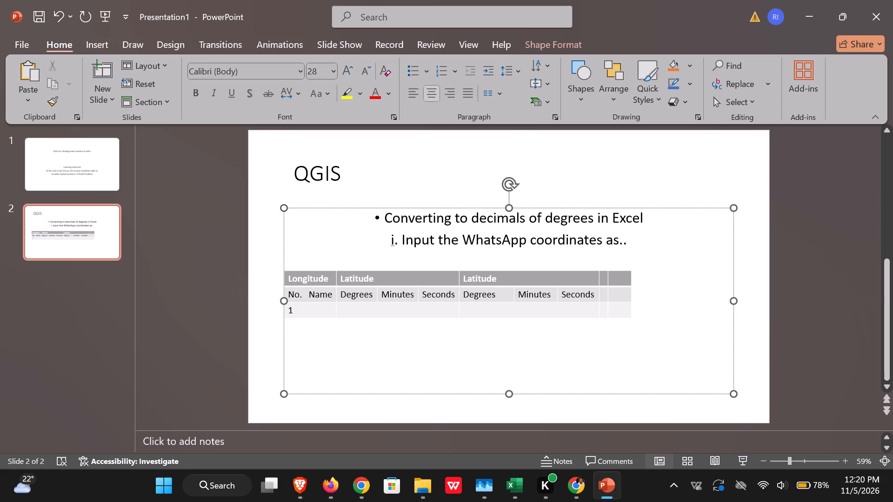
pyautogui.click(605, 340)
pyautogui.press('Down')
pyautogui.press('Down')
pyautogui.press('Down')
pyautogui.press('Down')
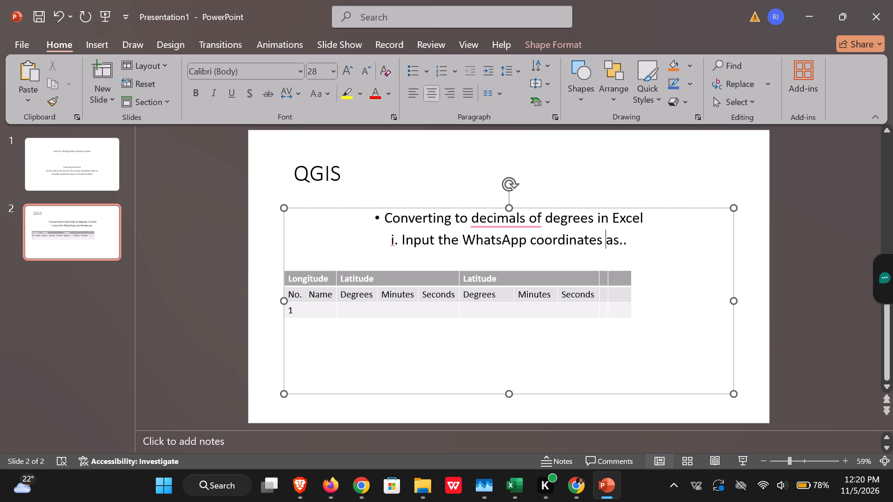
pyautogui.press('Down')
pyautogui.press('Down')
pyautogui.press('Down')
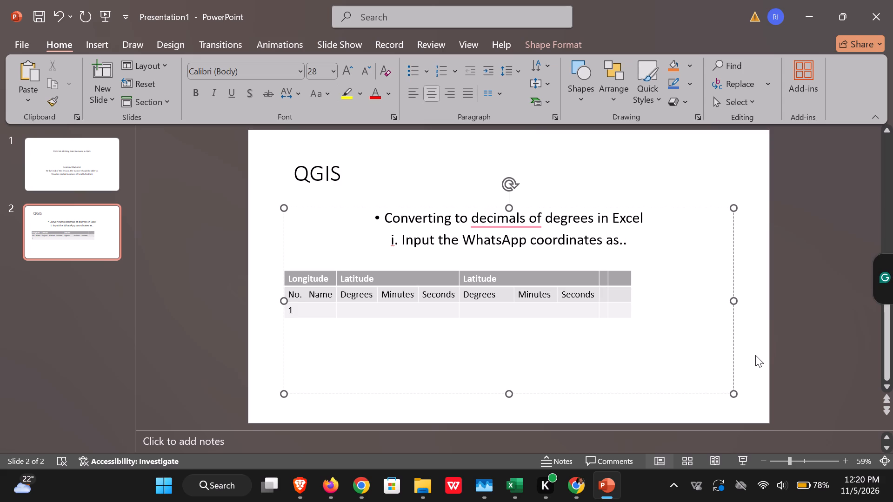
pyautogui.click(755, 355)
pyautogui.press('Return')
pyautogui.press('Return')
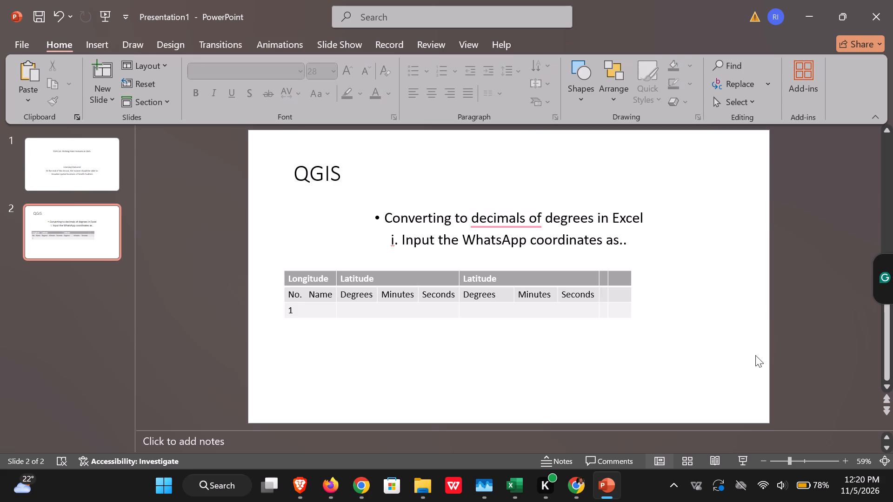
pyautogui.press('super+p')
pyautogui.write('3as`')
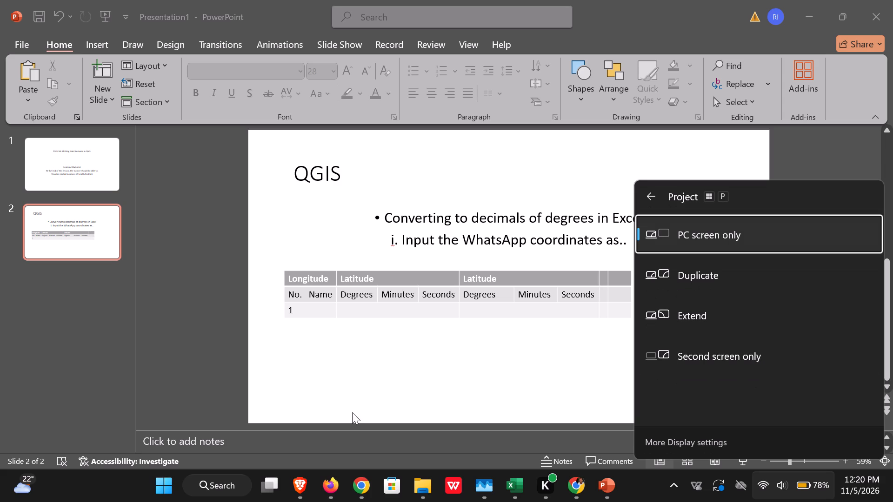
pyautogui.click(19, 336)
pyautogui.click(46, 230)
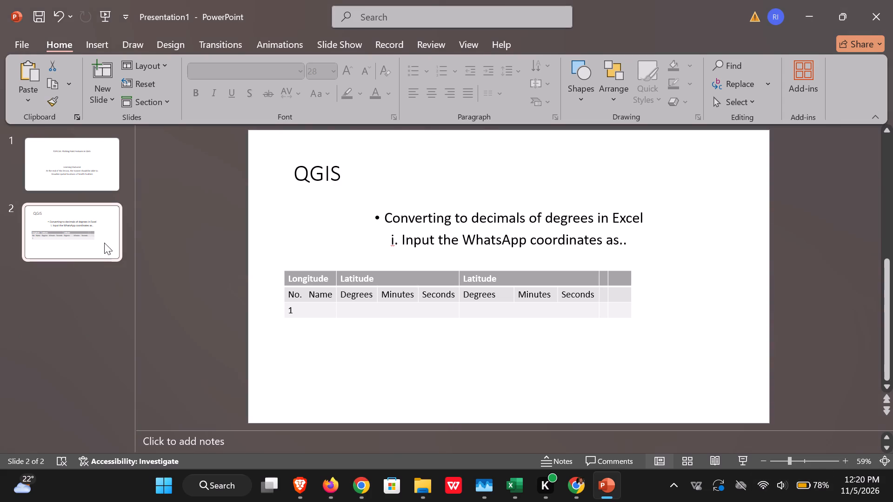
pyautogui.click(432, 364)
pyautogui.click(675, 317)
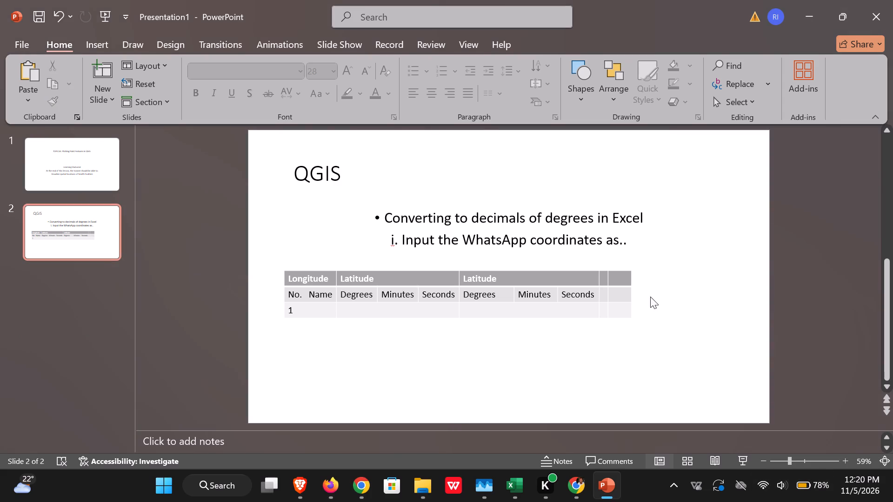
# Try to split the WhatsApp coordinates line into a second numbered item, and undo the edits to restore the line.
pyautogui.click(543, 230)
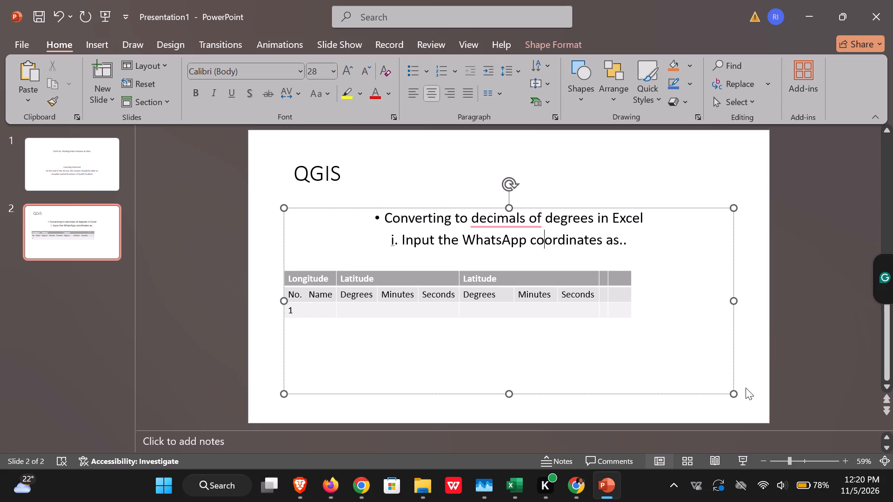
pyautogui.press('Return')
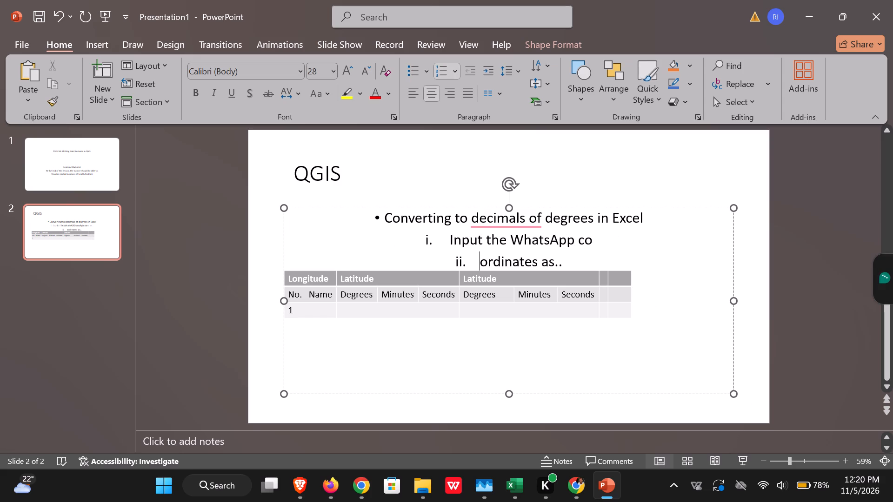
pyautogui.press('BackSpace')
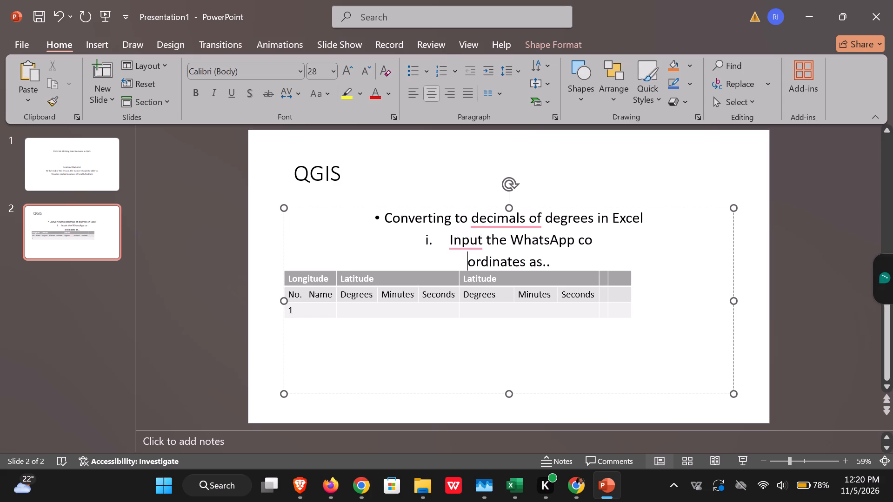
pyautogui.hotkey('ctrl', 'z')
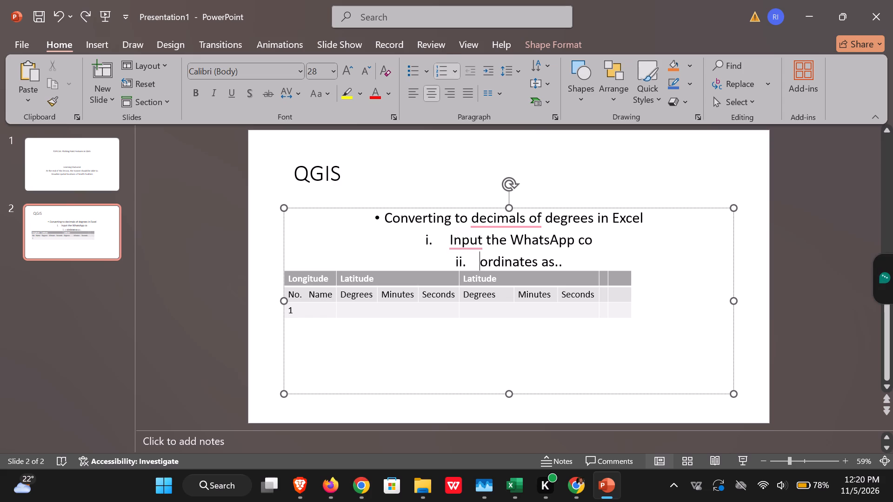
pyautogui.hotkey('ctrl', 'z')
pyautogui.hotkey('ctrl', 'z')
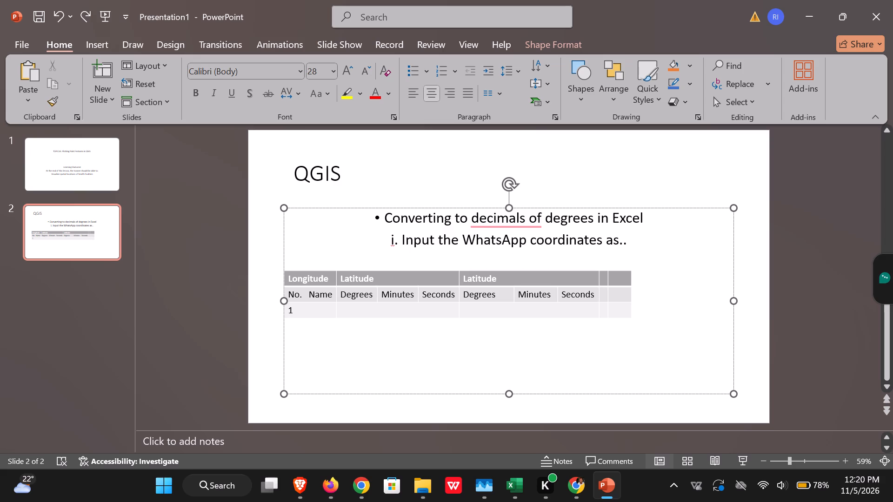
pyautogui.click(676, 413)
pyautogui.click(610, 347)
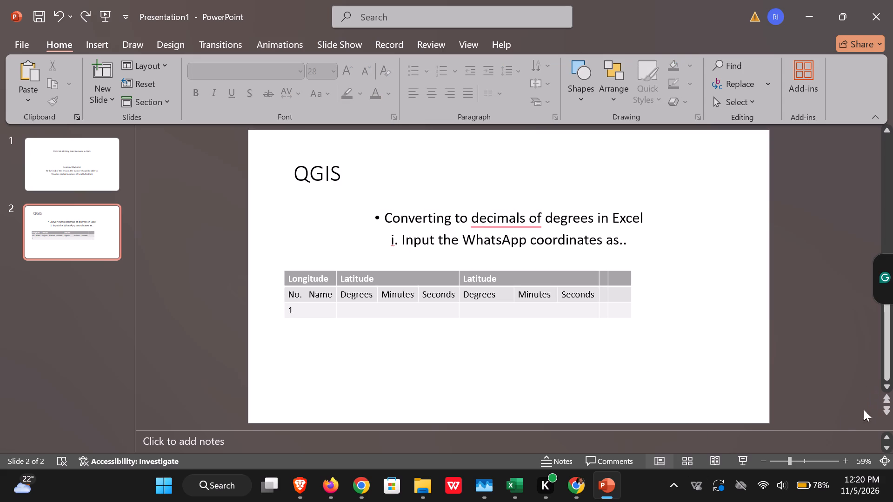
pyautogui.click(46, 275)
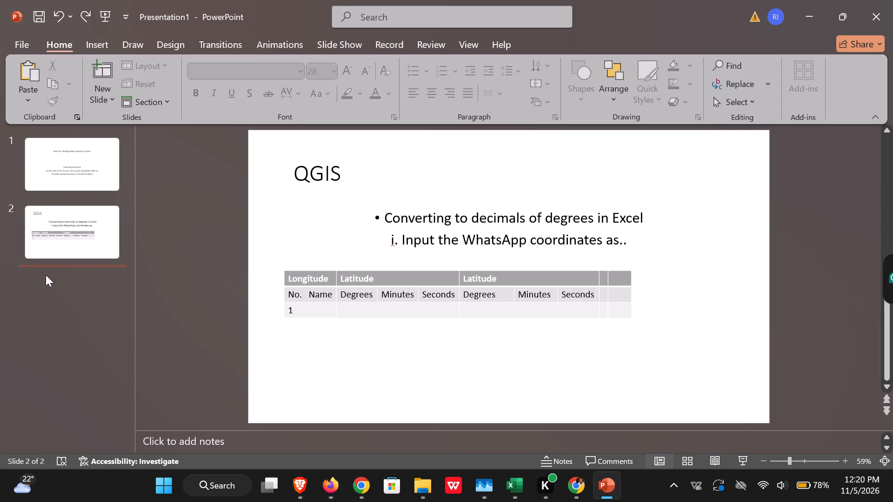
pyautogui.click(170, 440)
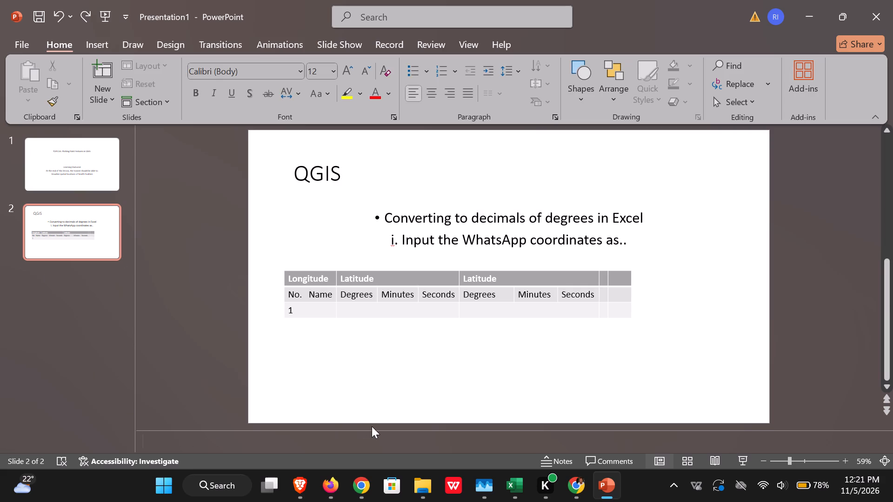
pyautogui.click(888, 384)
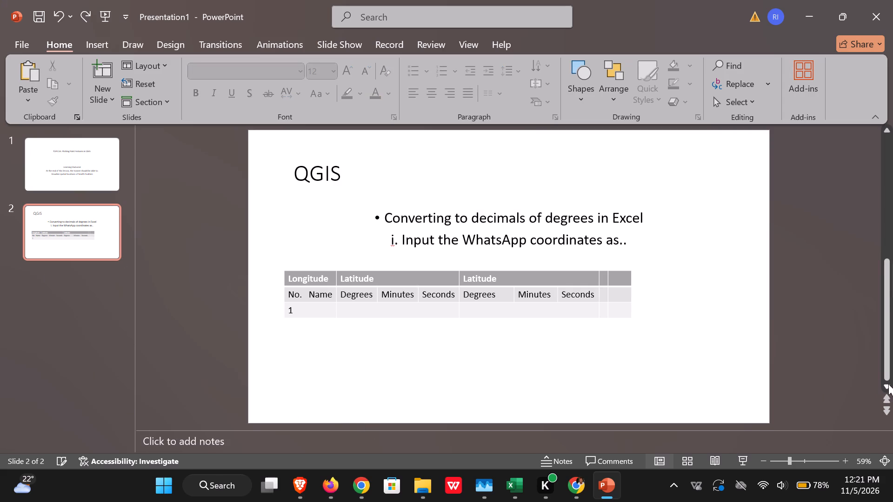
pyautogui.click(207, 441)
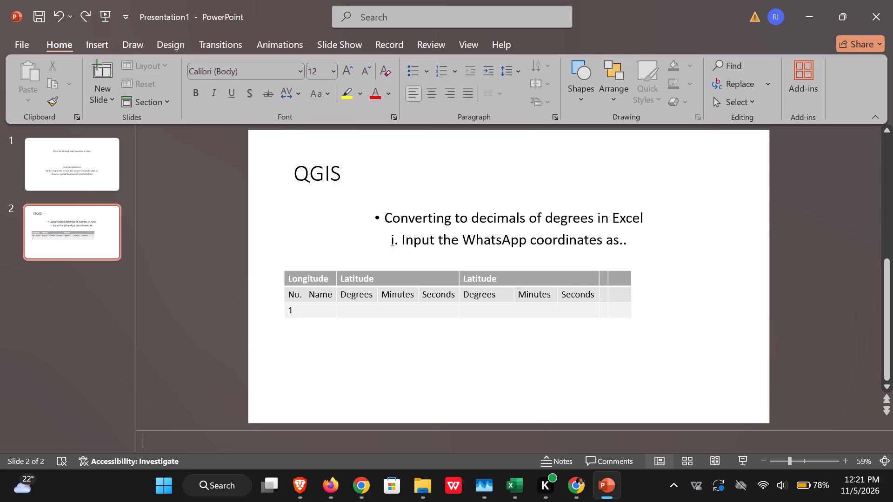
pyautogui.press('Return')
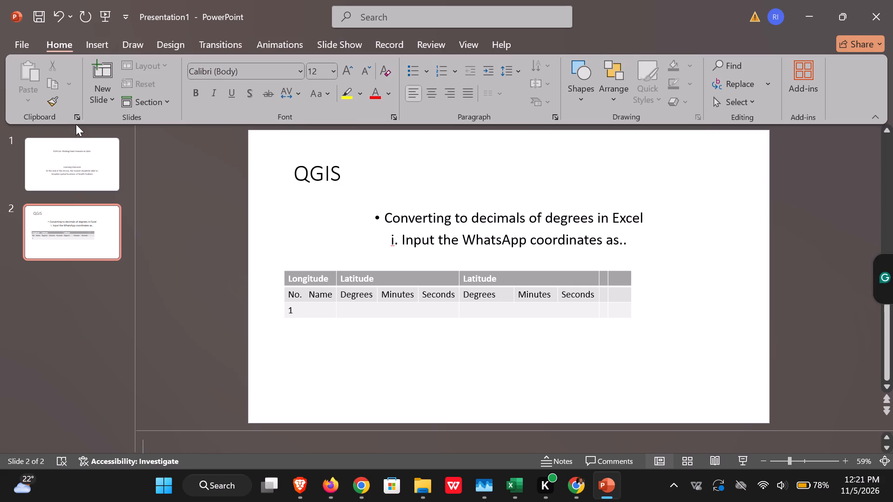
# Add a new slide with the Blank layout after the QGIS coordinates table slide.
pyautogui.click(98, 96)
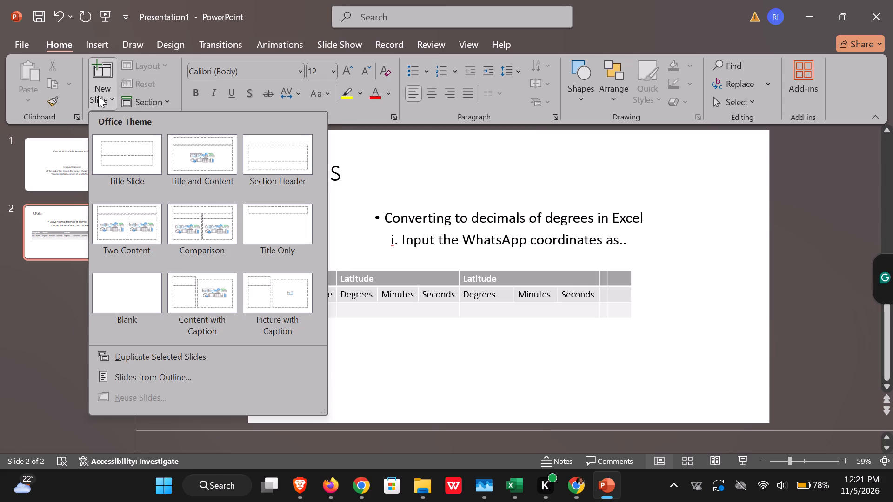
pyautogui.click(112, 280)
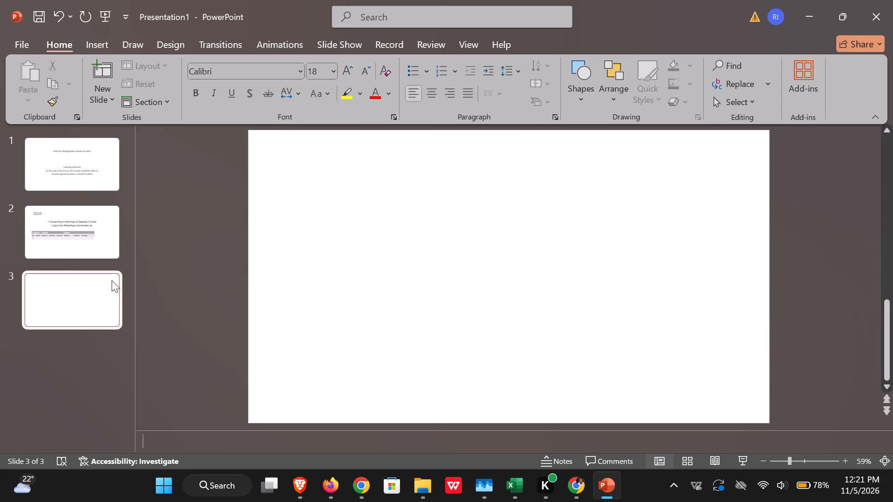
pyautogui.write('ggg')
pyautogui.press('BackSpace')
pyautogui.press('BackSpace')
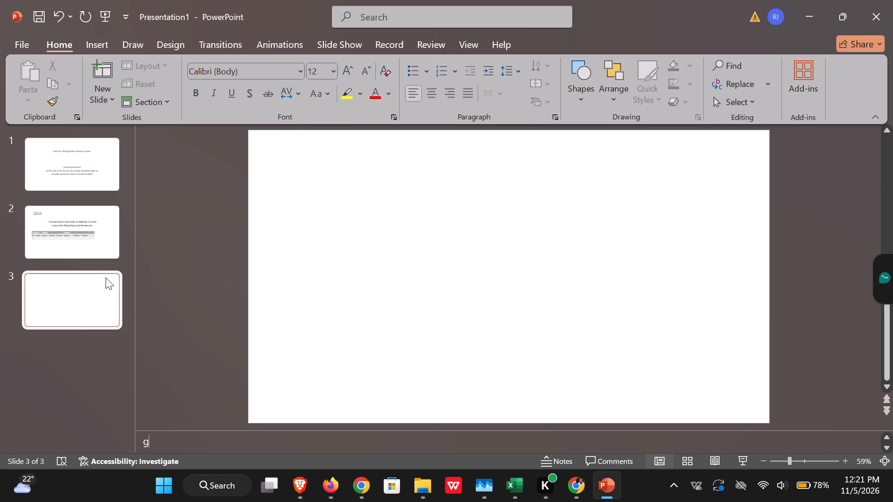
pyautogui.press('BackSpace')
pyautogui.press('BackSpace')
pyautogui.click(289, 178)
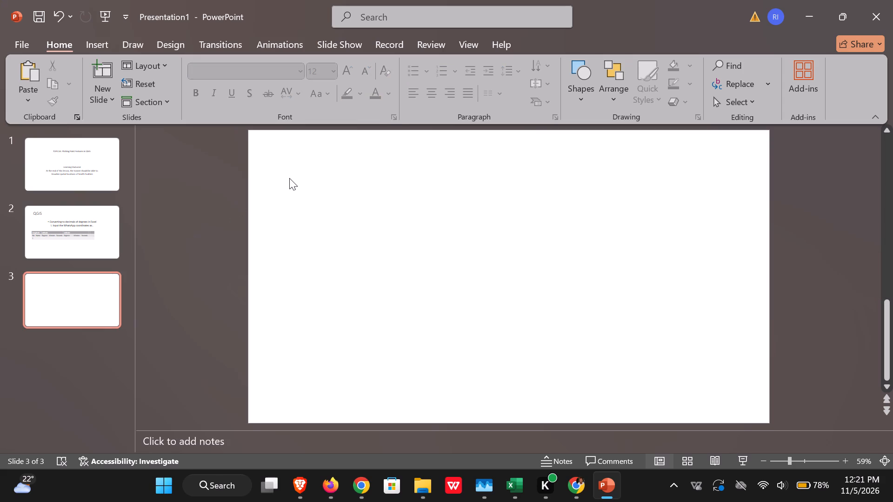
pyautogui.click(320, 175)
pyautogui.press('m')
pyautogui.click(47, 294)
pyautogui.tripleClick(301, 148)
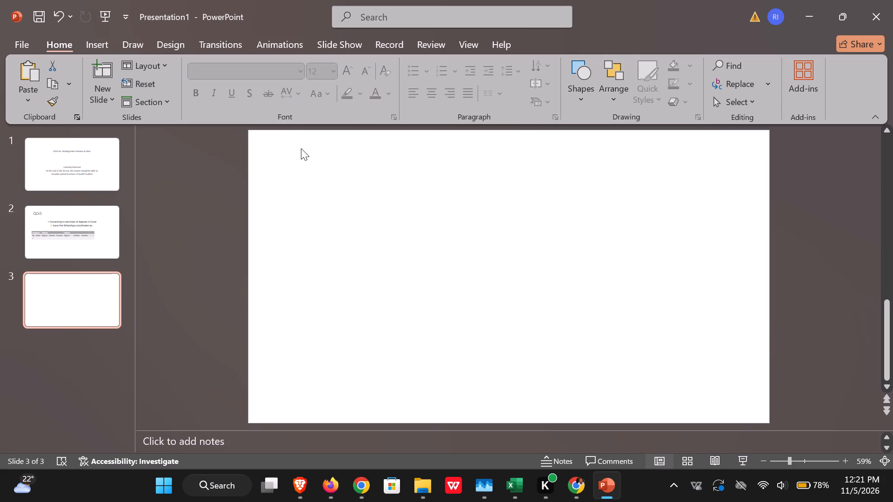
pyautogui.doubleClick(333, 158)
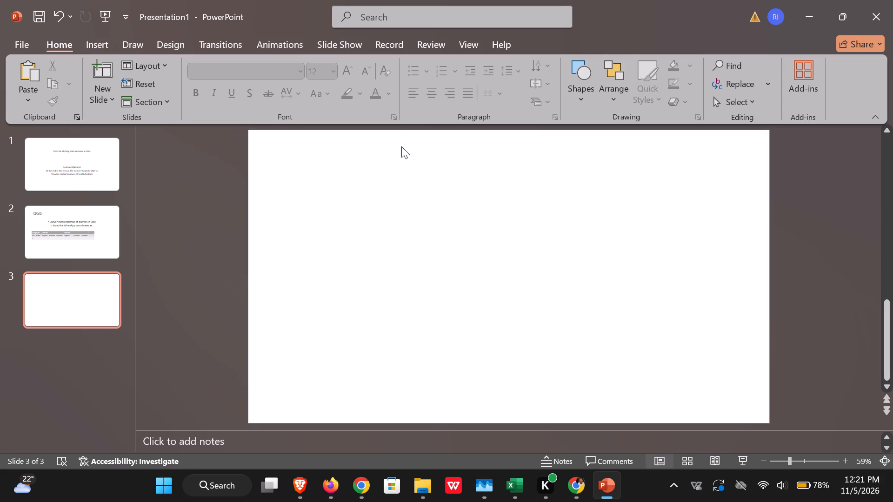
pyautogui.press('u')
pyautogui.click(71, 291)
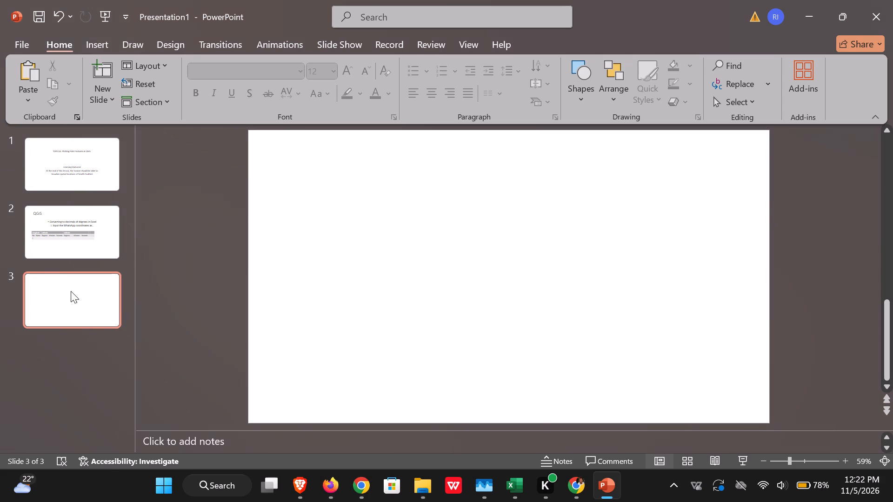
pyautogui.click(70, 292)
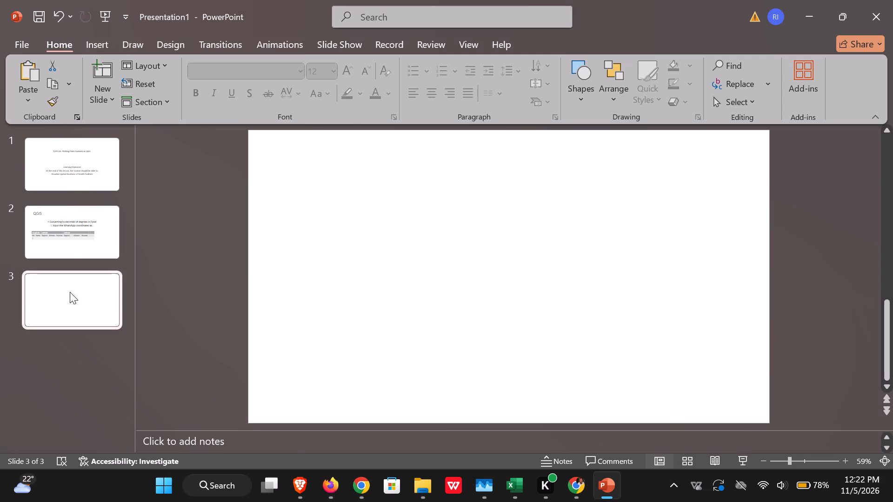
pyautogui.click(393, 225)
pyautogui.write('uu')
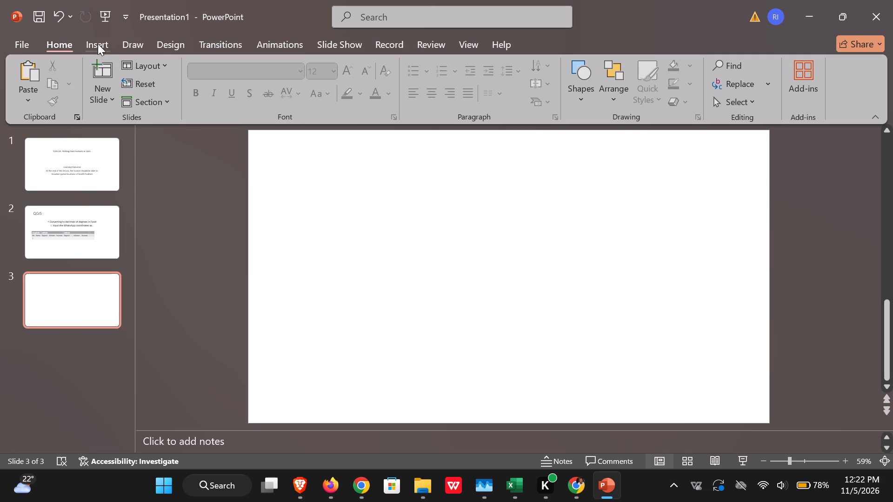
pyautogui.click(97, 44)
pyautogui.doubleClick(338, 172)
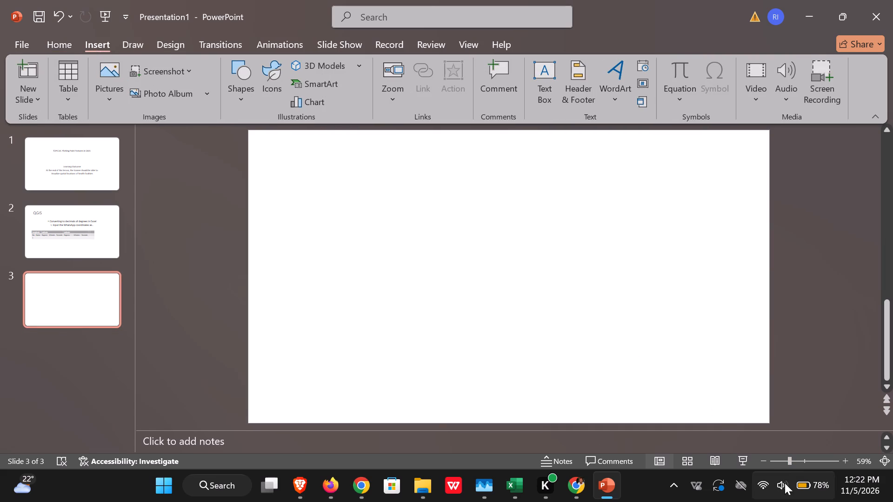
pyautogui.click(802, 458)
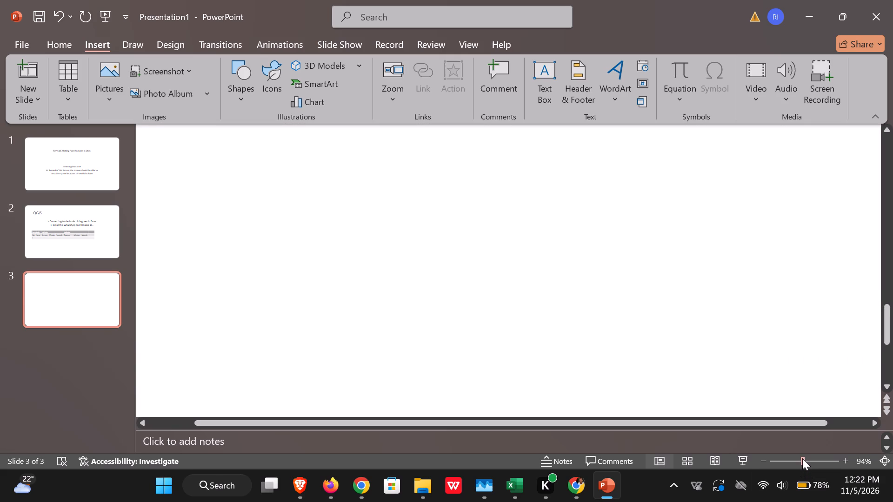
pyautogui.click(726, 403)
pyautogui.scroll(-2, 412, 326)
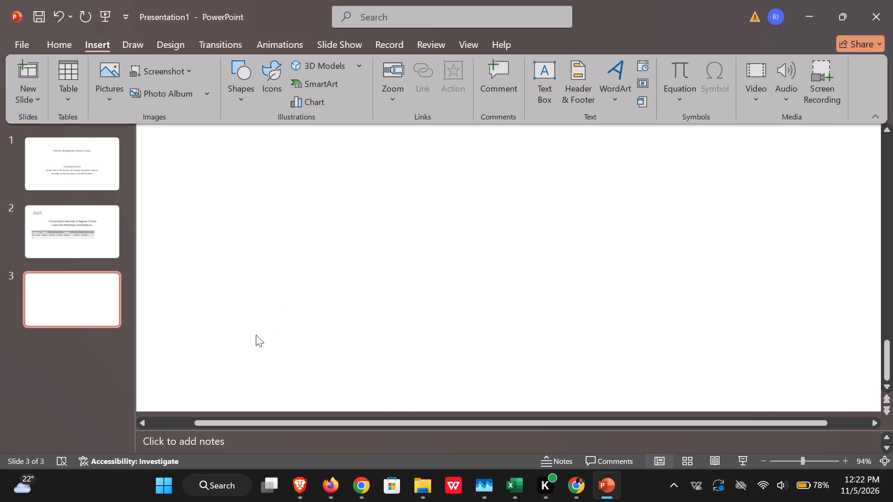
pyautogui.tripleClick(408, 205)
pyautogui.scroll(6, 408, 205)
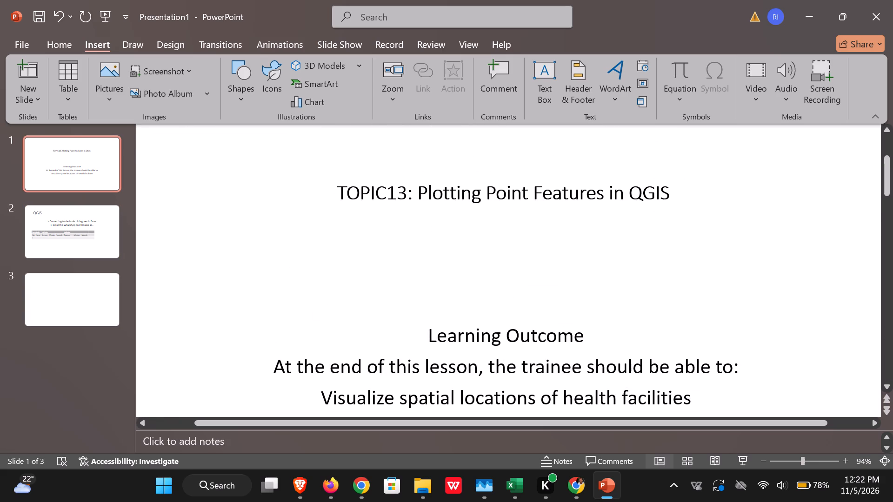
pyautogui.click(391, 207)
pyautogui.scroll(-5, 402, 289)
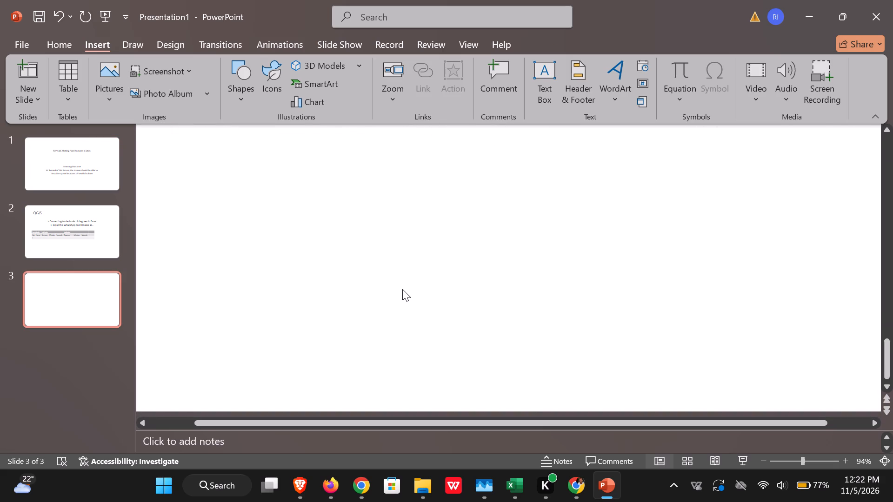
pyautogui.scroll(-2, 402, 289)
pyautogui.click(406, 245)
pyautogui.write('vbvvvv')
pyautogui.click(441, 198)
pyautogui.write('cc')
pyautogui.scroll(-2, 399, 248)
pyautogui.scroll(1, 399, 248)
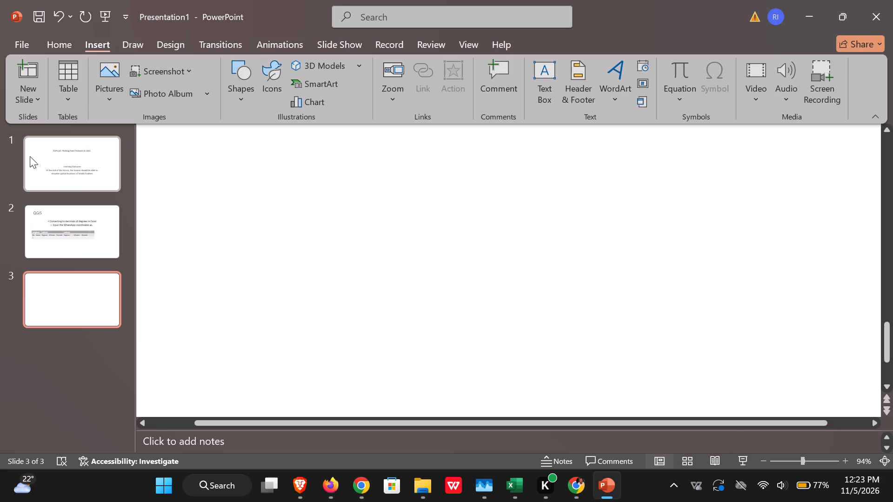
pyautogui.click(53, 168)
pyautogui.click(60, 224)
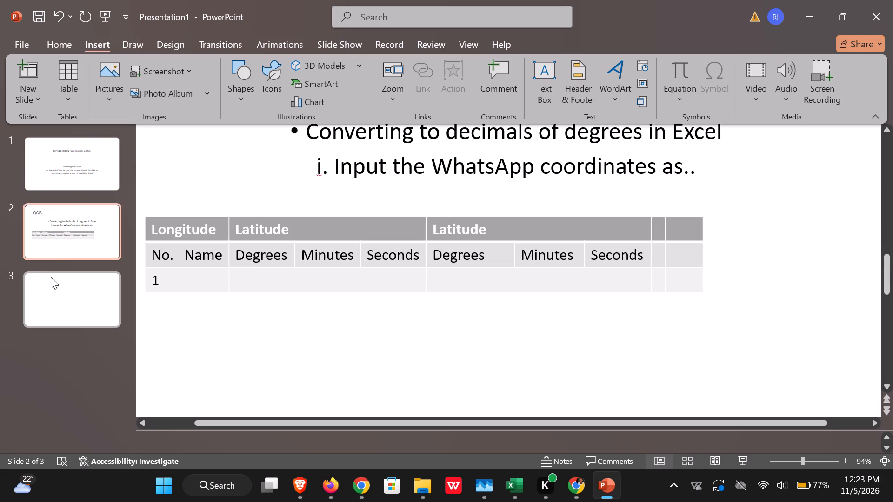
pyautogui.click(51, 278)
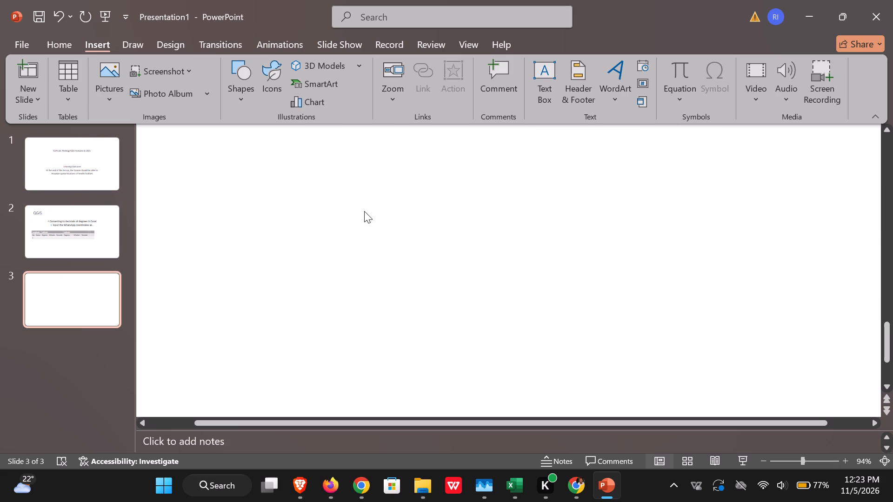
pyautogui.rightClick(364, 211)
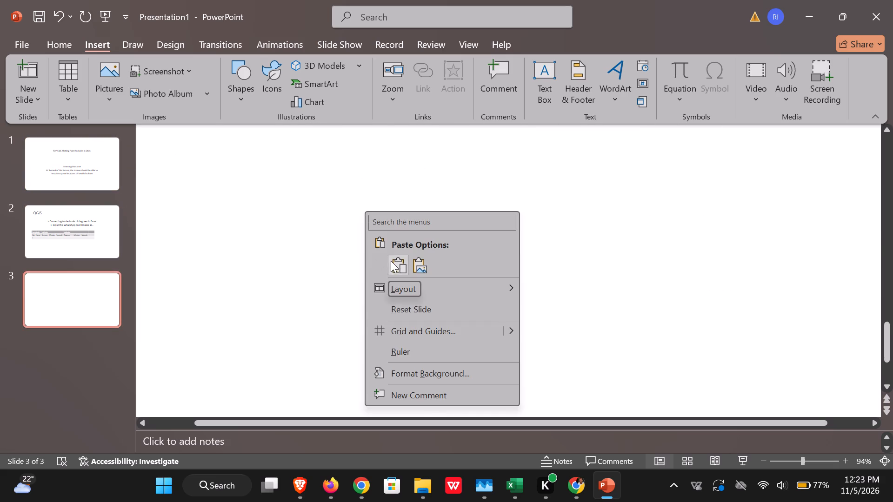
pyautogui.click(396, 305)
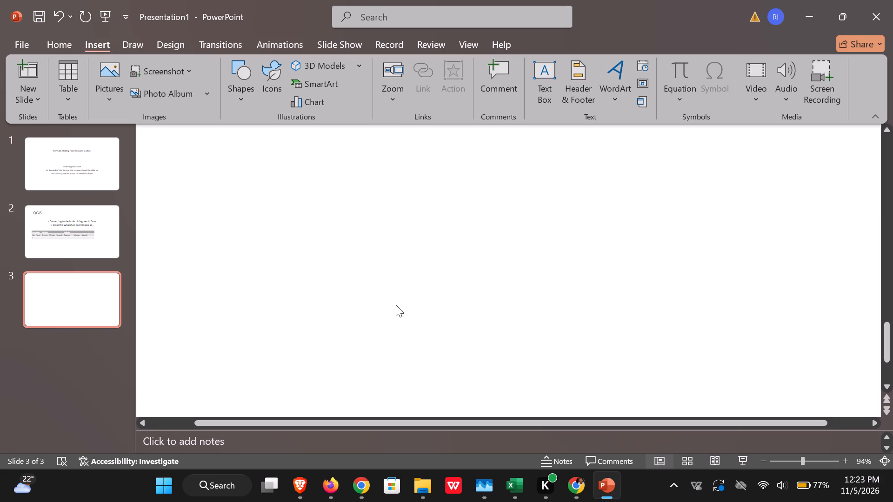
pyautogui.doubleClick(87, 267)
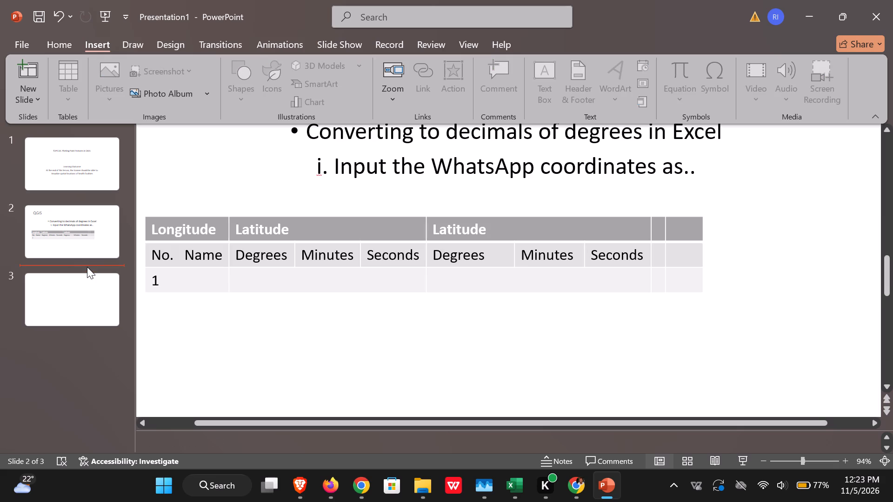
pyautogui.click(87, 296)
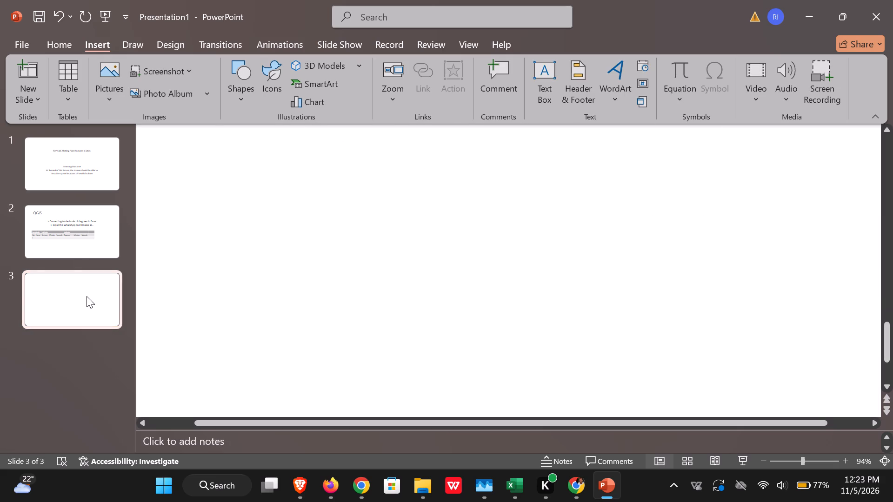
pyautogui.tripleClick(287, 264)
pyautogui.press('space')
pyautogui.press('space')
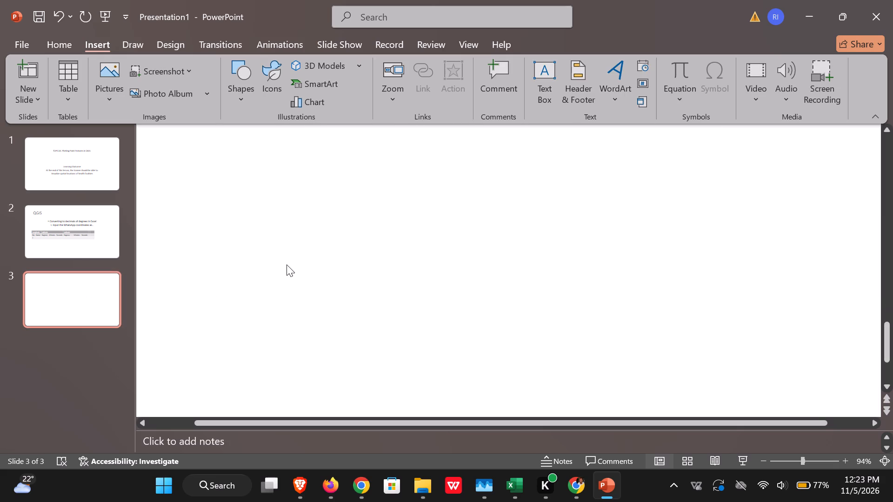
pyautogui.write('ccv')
# Delete the blank third slide.
pyautogui.click(67, 297)
pyautogui.click(67, 297)
pyautogui.press('BackSpace')
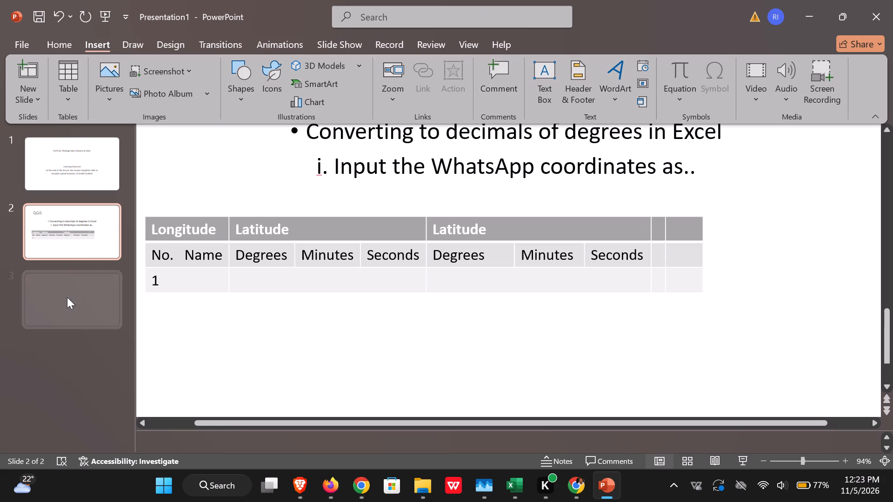
pyautogui.click(285, 336)
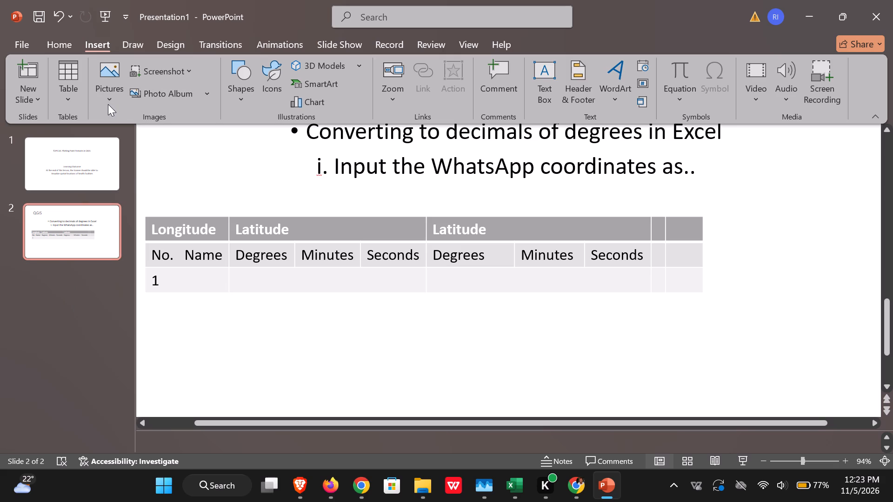
# Add a new slide with the Title Slide layout after the QGIS coordinates table slide.
pyautogui.click(33, 104)
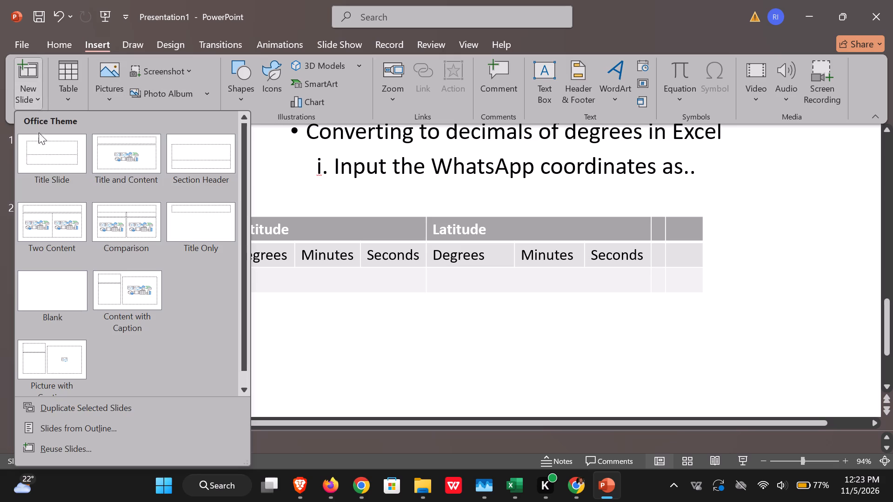
pyautogui.click(41, 150)
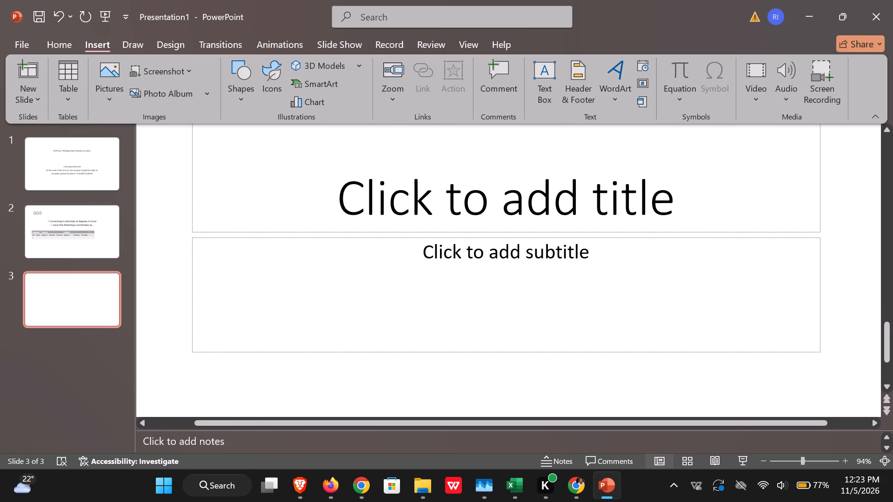
# Enter "TOPIC 6:" in the title placeholder of the new third slide.
pyautogui.click(247, 257)
pyautogui.click(680, 203)
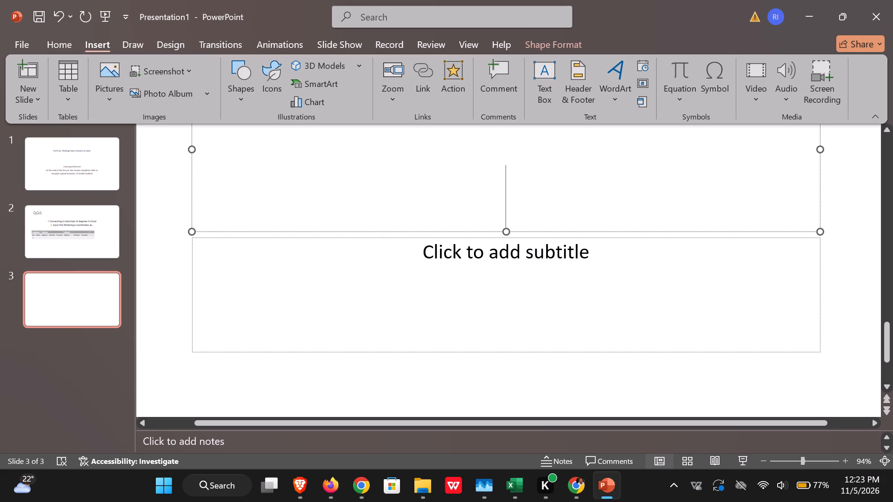
pyautogui.write('TOP')
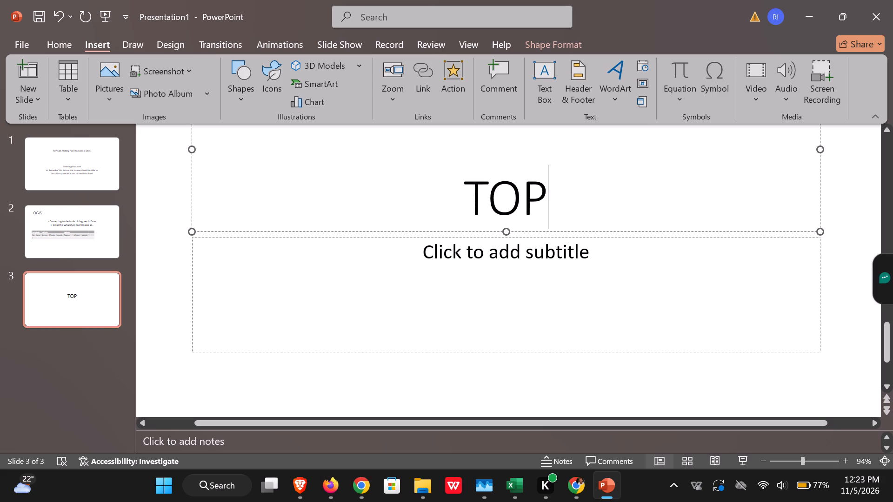
pyautogui.press('p')
pyautogui.press('BackSpace')
pyautogui.write('IC 6')
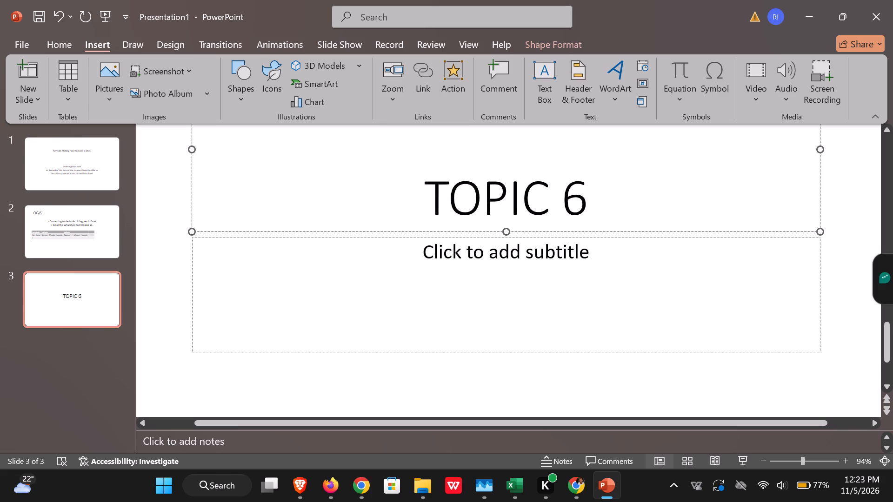
pyautogui.hotkey('shift', ':')
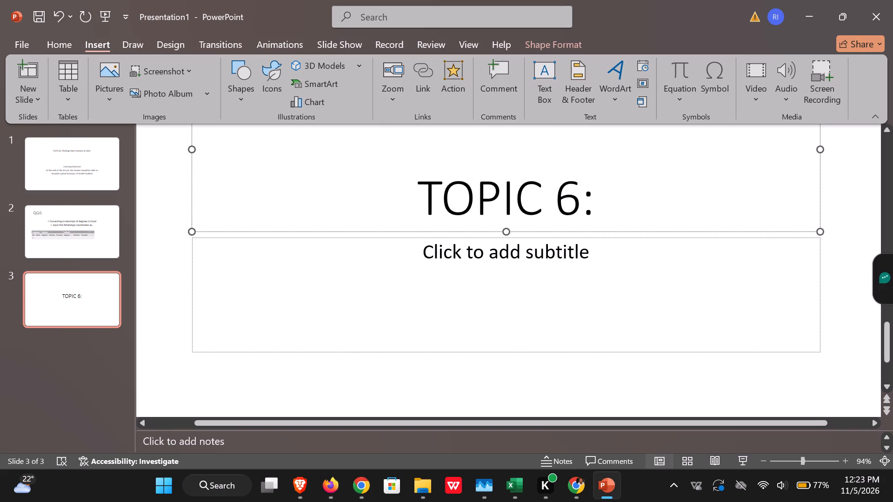
# Set the font size of the "TOPIC 6:" title text to 24.
pyautogui.click(54, 41)
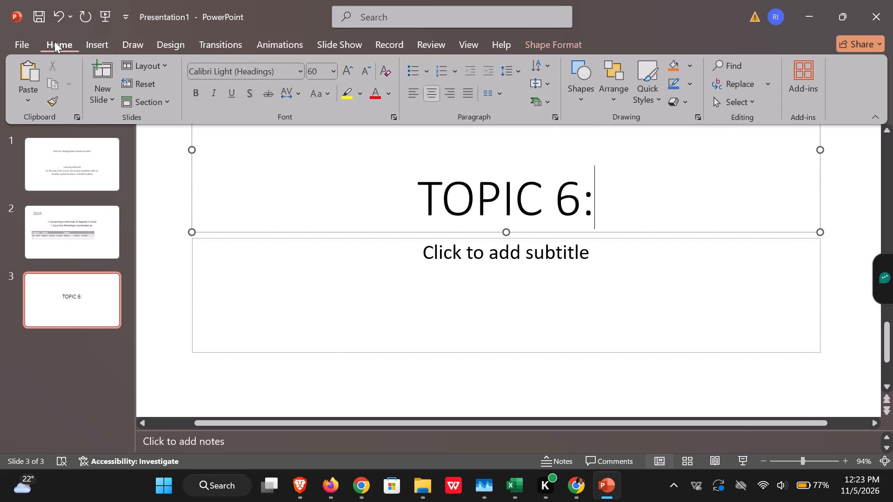
pyautogui.click(337, 68)
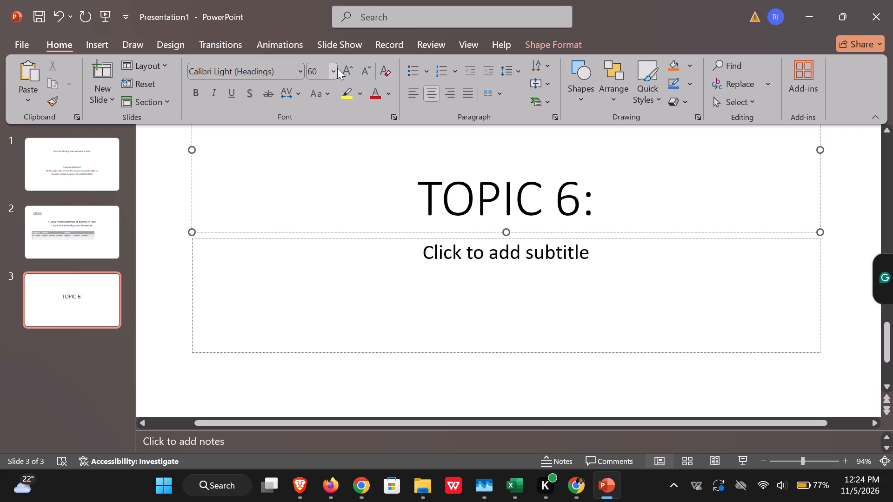
pyautogui.click(337, 68)
pyautogui.click(335, 68)
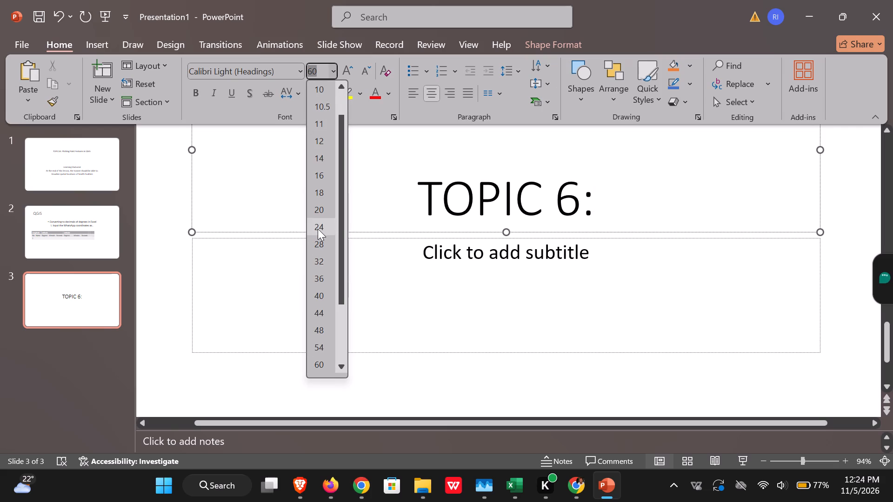
pyautogui.click(318, 229)
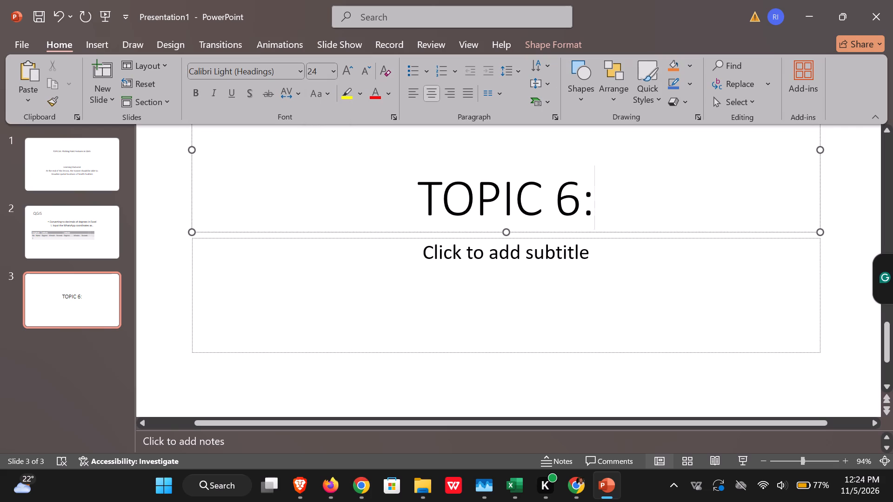
pyautogui.moveTo(597, 204); pyautogui.dragTo(441, 188)
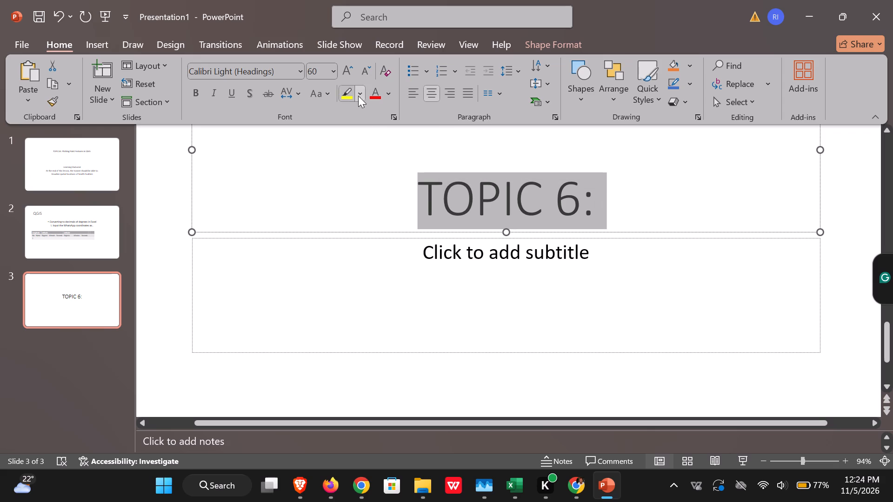
pyautogui.click(333, 70)
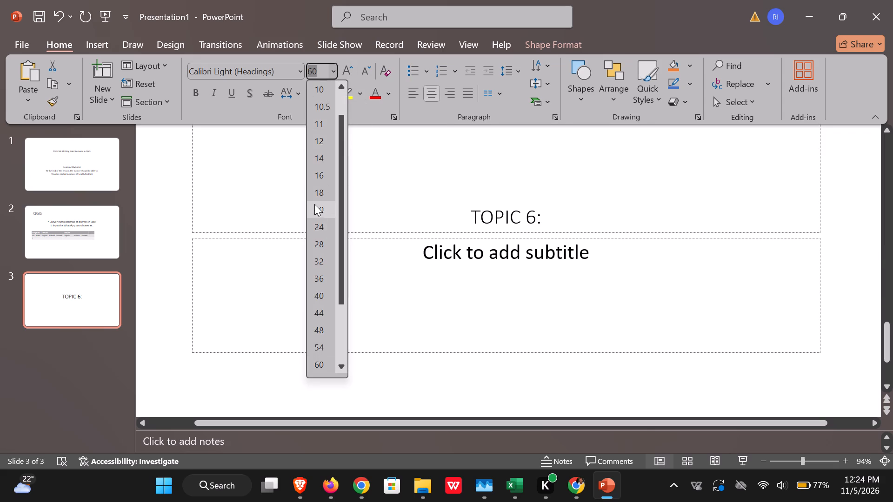
pyautogui.click(316, 228)
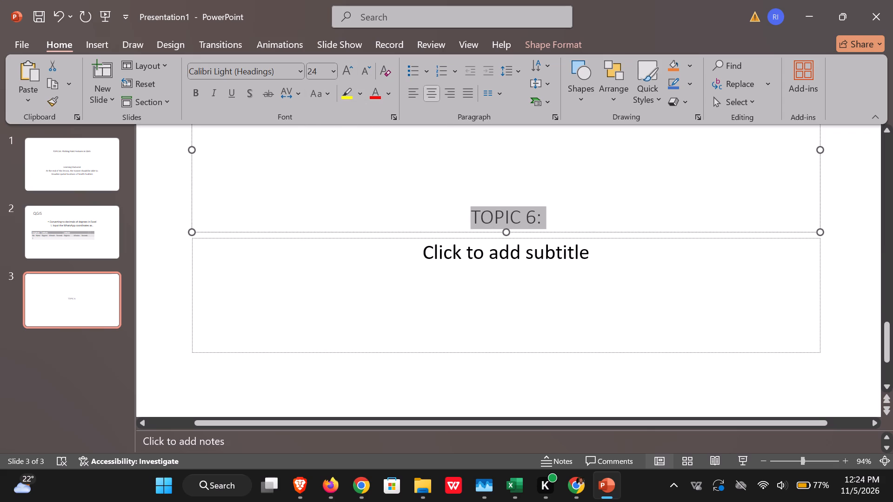
# Complete the third slide's title by adding "UNIVERSAL TRANSVERSE MERCATOR PROJECTION" after "TOPIC 6:".
pyautogui.click(557, 220)
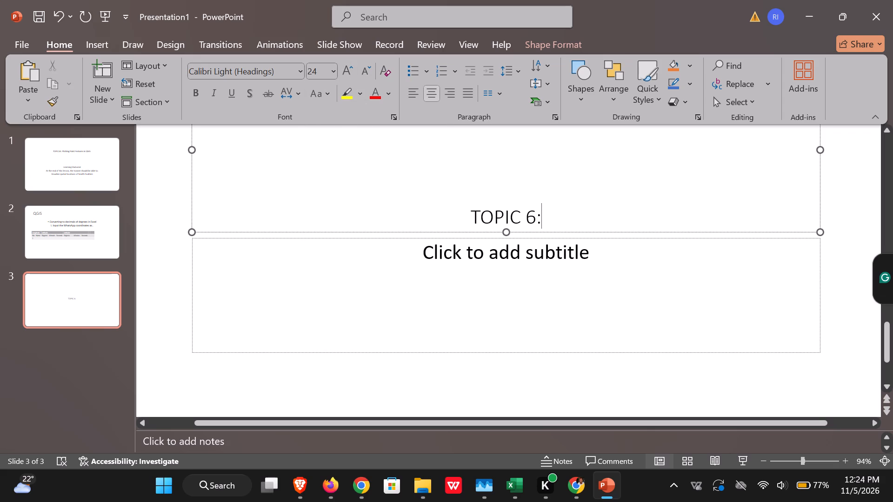
pyautogui.press('space')
pyautogui.write('UN')
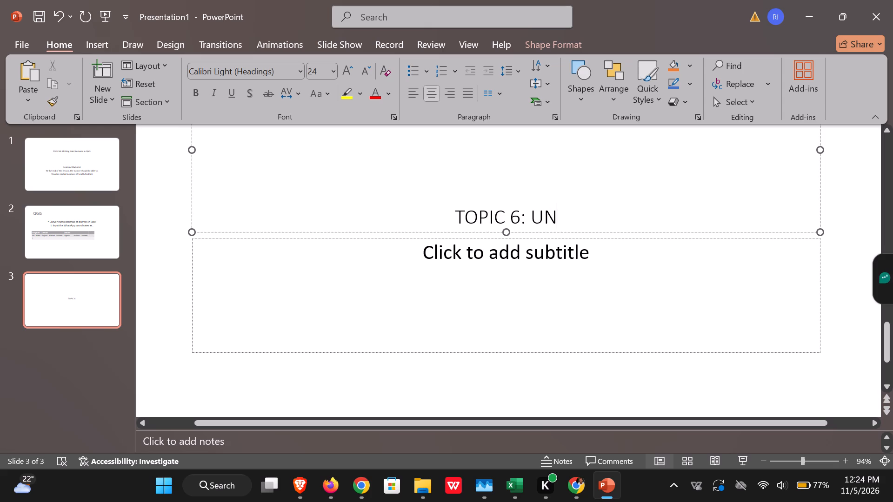
pyautogui.write('IVER')
pyautogui.press('s')
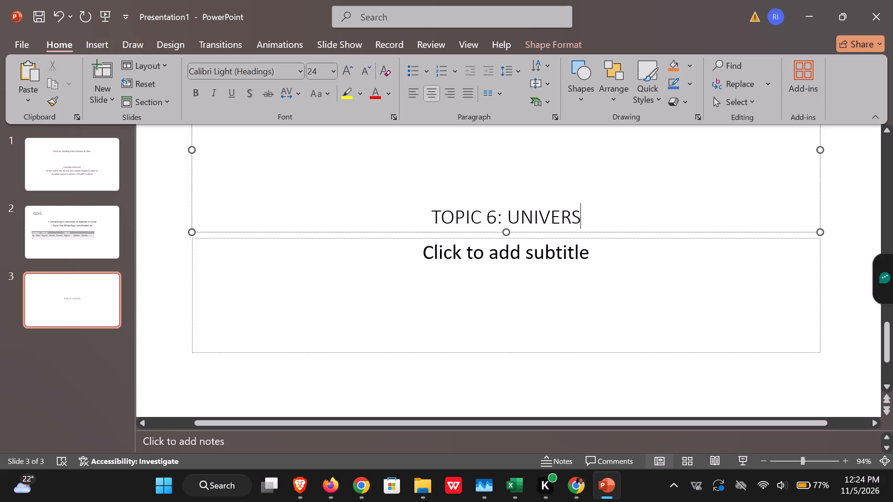
pyautogui.write('AL')
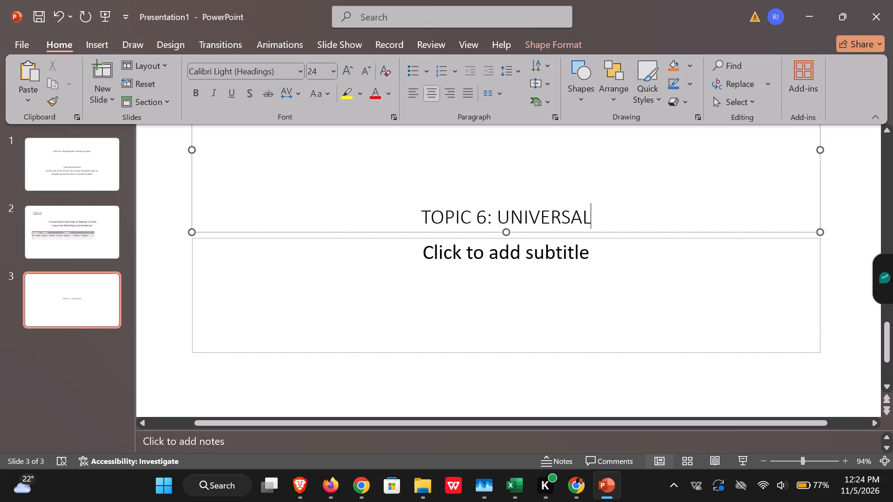
pyautogui.press('space')
pyautogui.write('TRANSVERSE')
pyautogui.press('space')
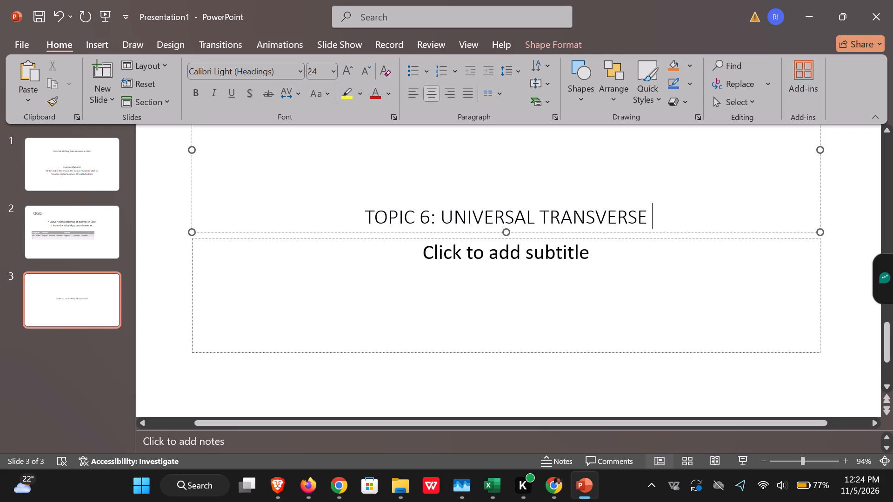
pyautogui.write('MERCATOR')
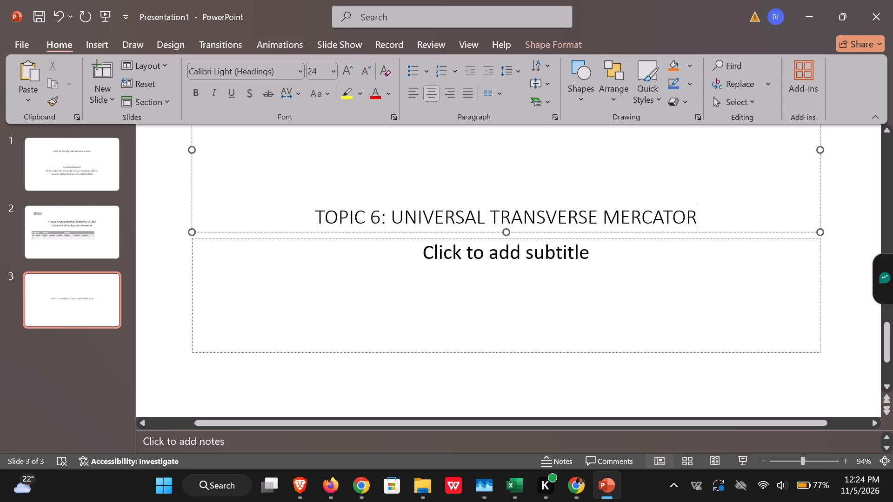
pyautogui.press('space')
pyautogui.write('PROJECTION')
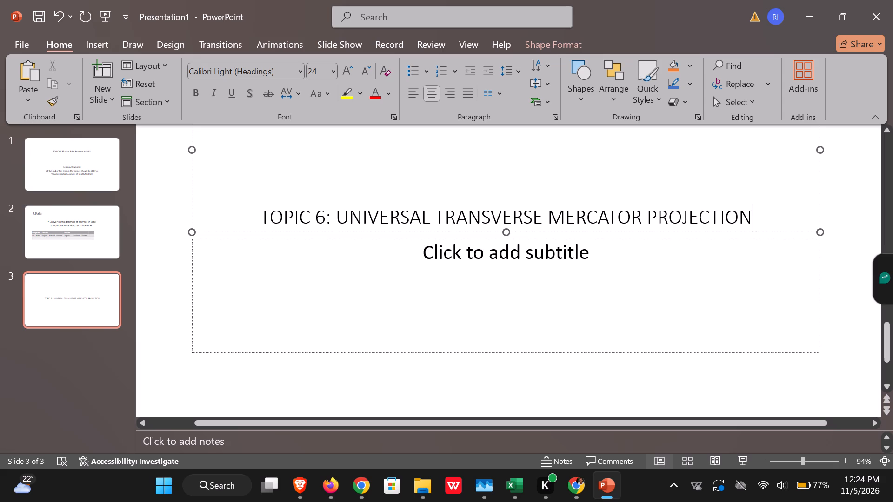
# Make the entire Topic 6 title line on the third slide bold.
pyautogui.moveTo(757, 219); pyautogui.dragTo(387, 211)
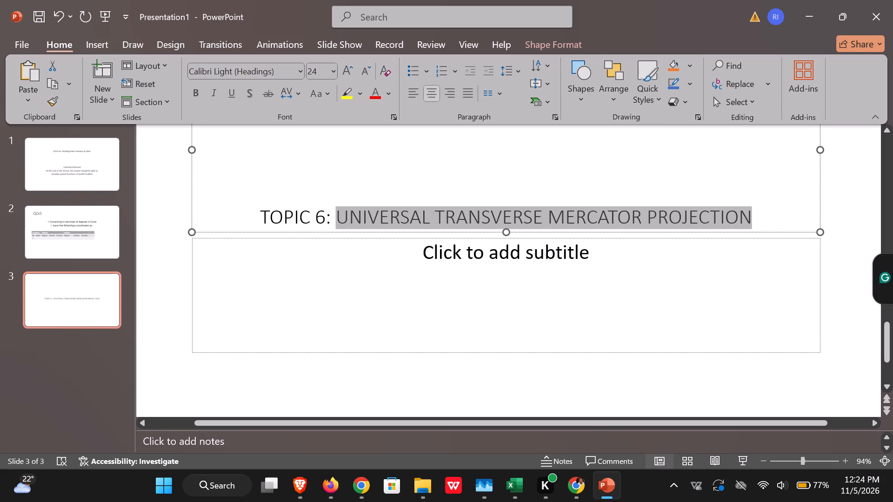
pyautogui.moveTo(387, 211); pyautogui.dragTo(271, 203)
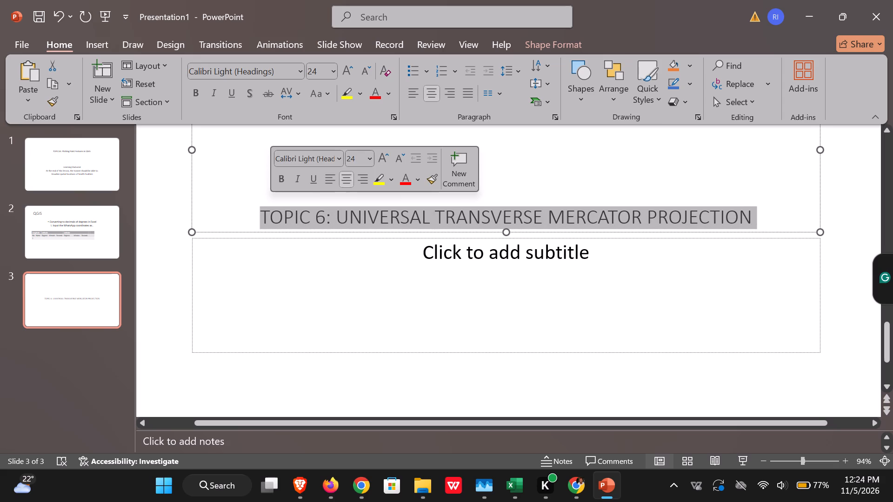
pyautogui.click(277, 183)
pyautogui.click(309, 275)
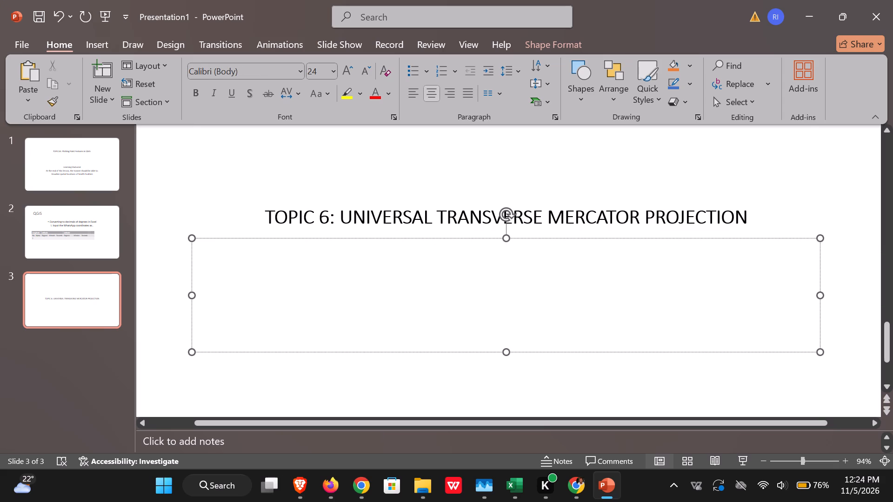
pyautogui.click(754, 215)
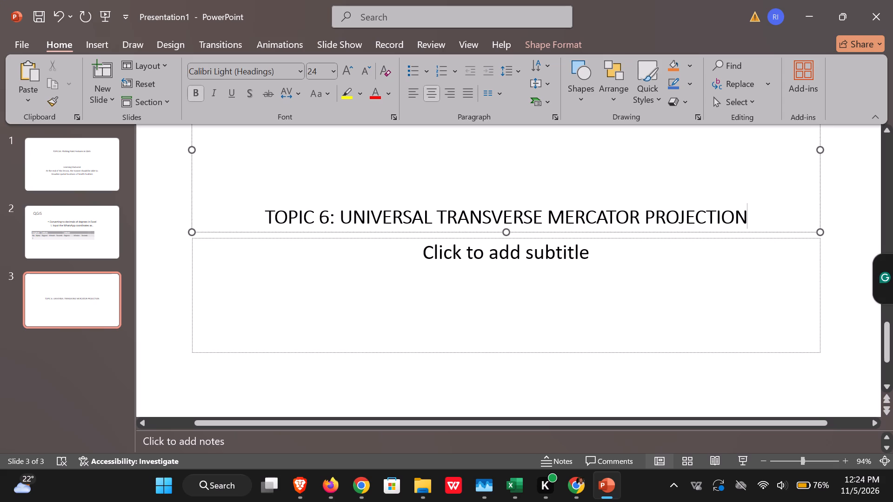
# Start the third slide's subtitle with the text "Converting between" in sentence case.
pyautogui.click(608, 257)
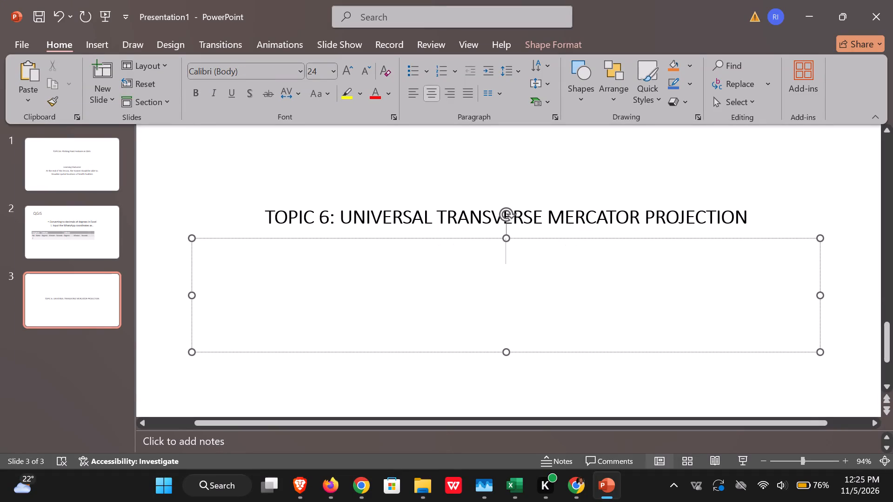
pyautogui.press('c')
pyautogui.press('o')
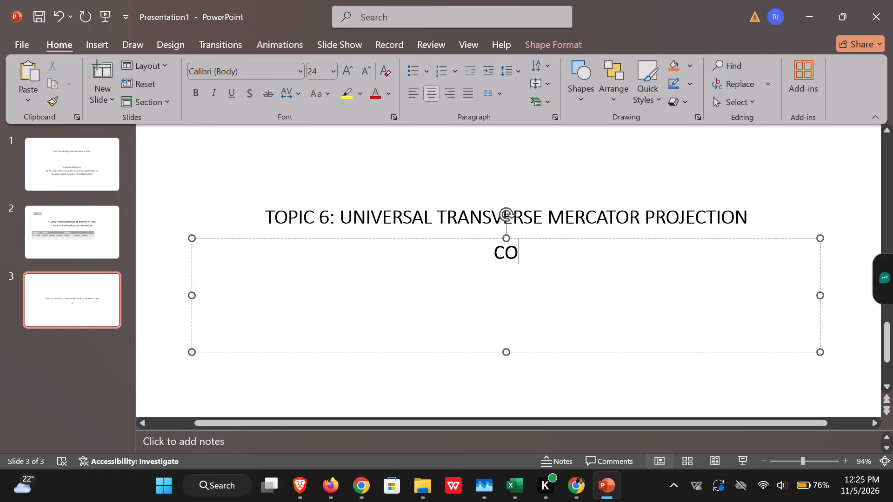
pyautogui.write('NVERTING')
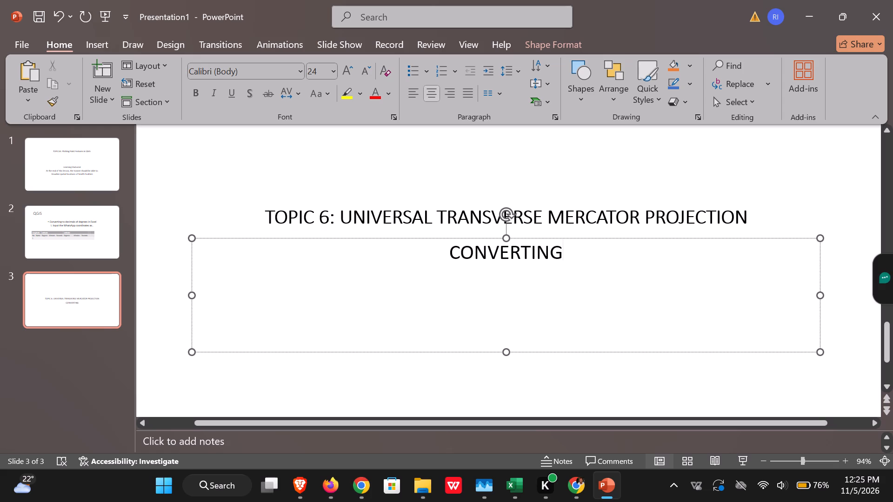
pyautogui.press('BackSpace')
pyautogui.press('BackSpace')
pyautogui.press('BackSpace')
pyautogui.press('BackSpace')
pyautogui.press('BackSpace')
pyautogui.press('BackSpace')
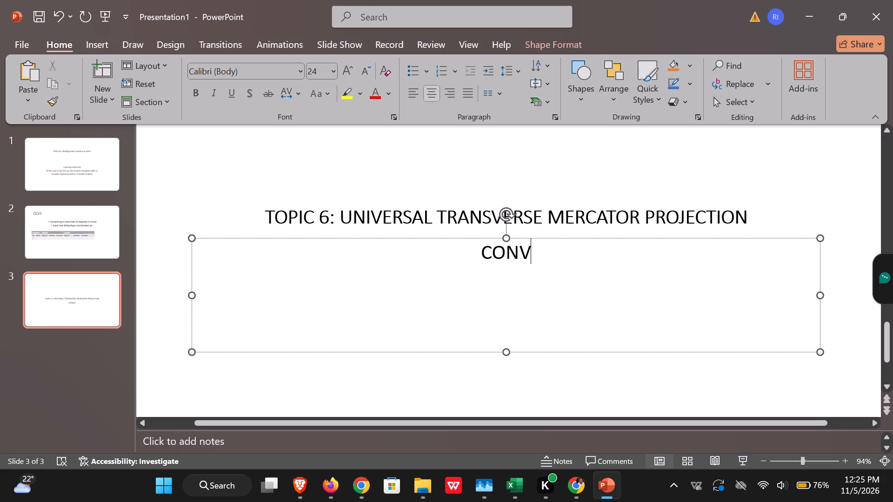
pyautogui.press('BackSpace')
pyautogui.press('BackSpace')
pyautogui.press('BackSpace')
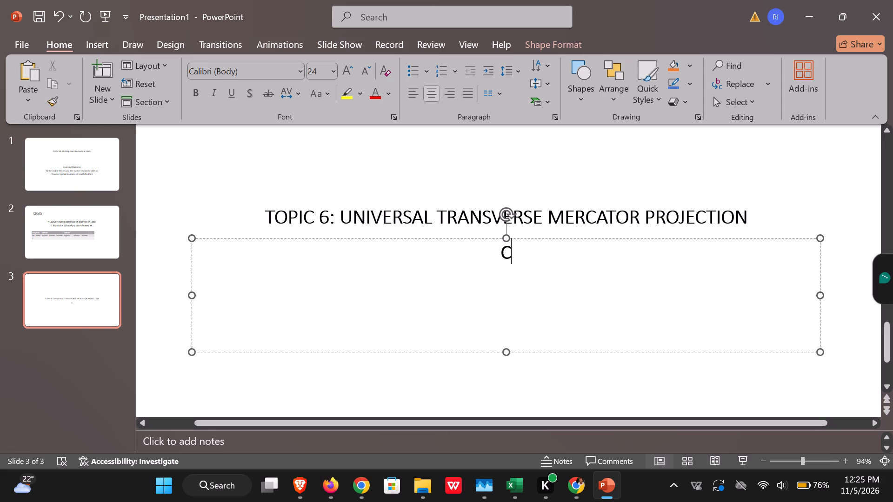
pyautogui.write('onverting')
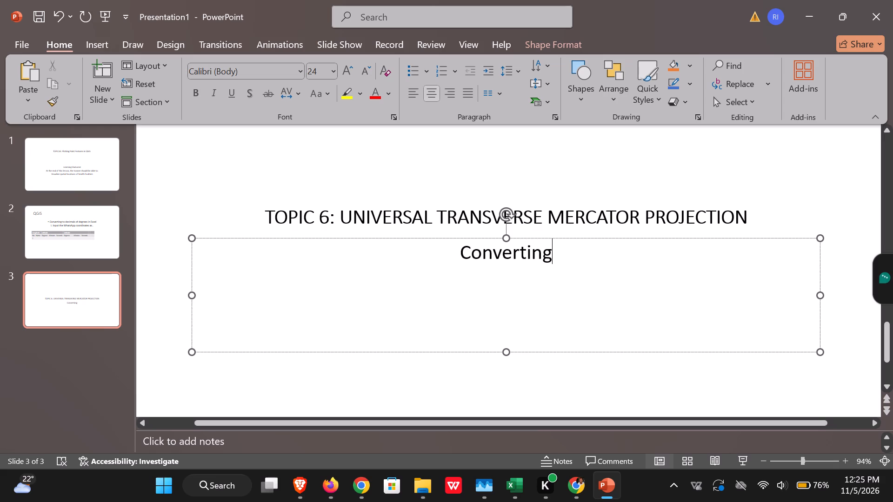
pyautogui.press('space')
pyautogui.write('betweeen')
pyautogui.press('BackSpace')
pyautogui.press('BackSpace')
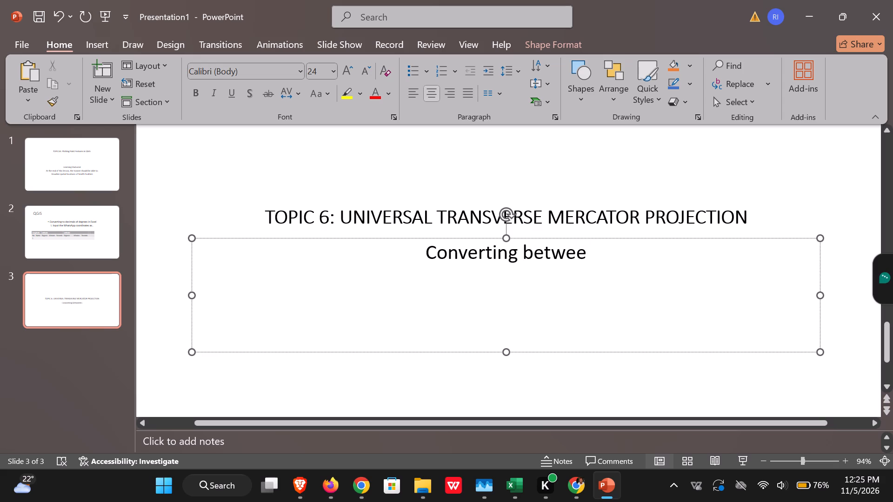
pyautogui.write('n')
pyautogui.press('space')
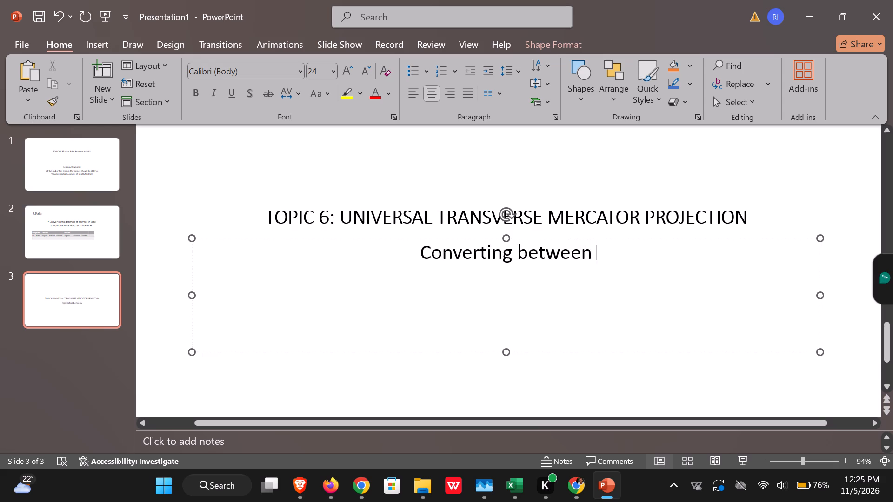
# Continue the subtitle after "Converting between" with "geographic coordinates and UTM zones".
pyautogui.write('geographic')
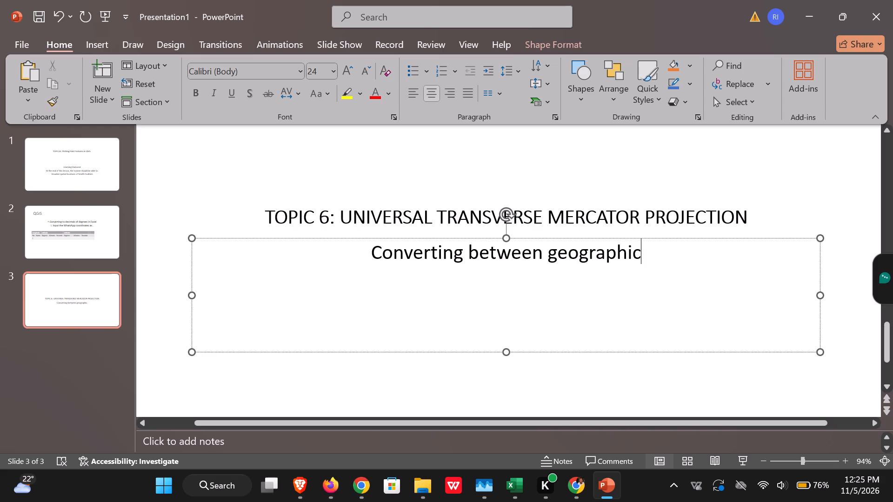
pyautogui.press('space')
pyautogui.write('coordinates')
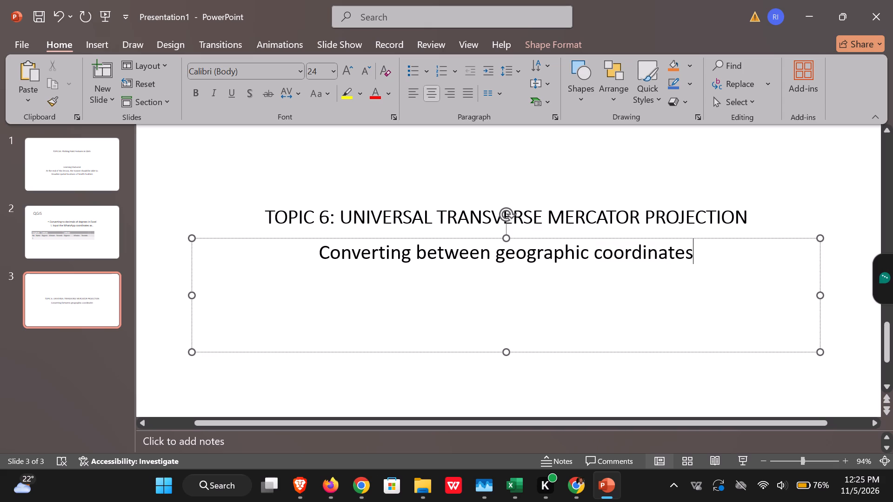
pyautogui.press('space')
pyautogui.write('and')
pyautogui.press('space')
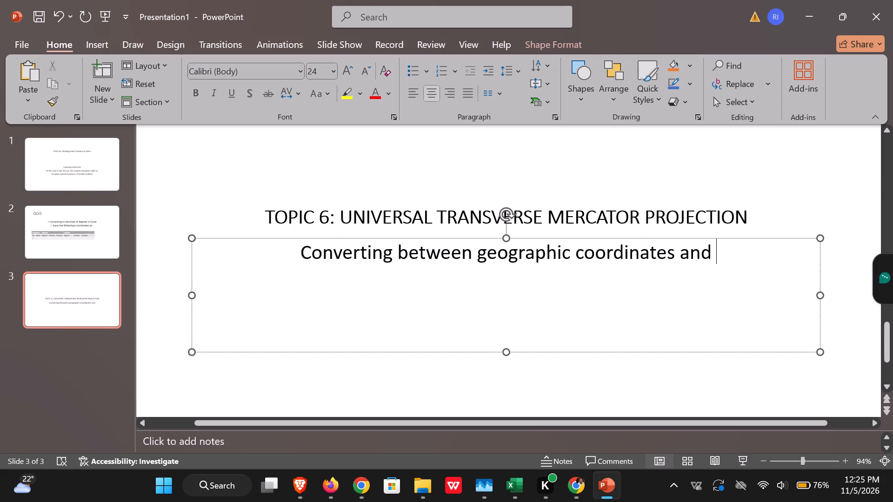
pyautogui.write('UT')
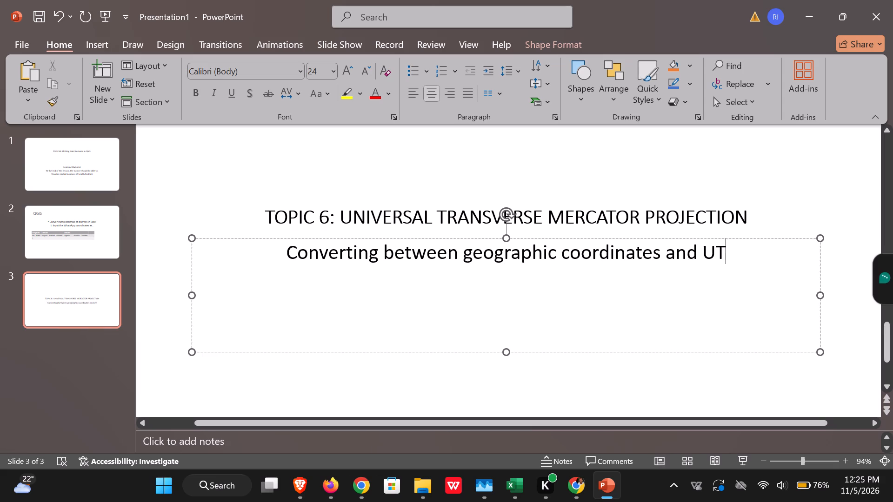
pyautogui.hotkey('shift', 'm')
pyautogui.press('space')
pyautogui.write('zones')
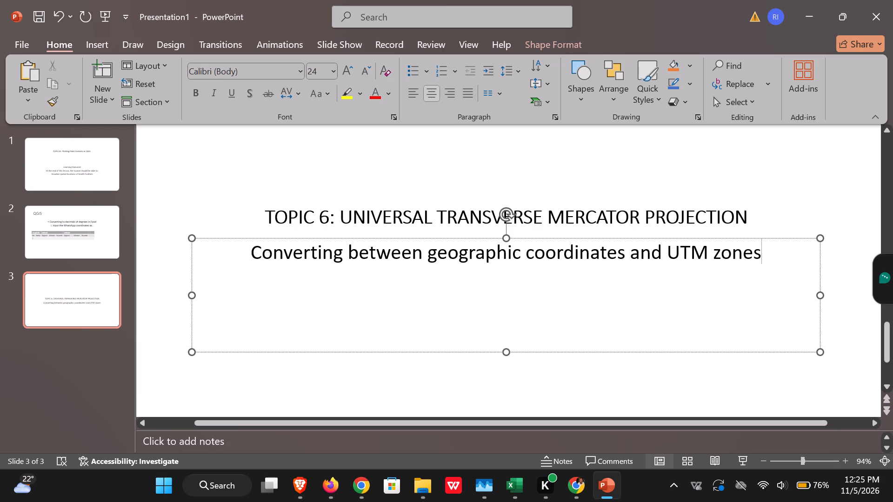
# Break the subtitle into four centred lines, splitting it after "between", after "geographic" and after "UTM".
pyautogui.click(347, 253)
pyautogui.click(423, 256)
pyautogui.press('Return')
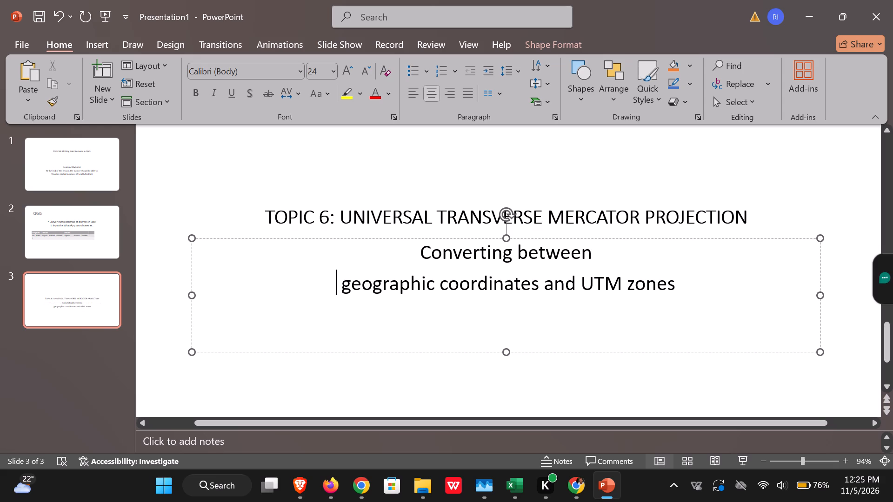
pyautogui.click(432, 289)
pyautogui.press('Return')
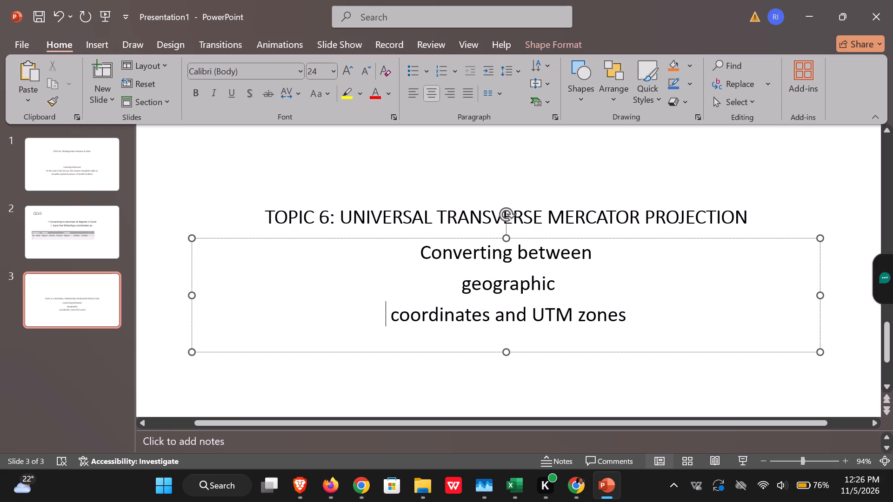
pyautogui.click(574, 319)
pyautogui.press('Return')
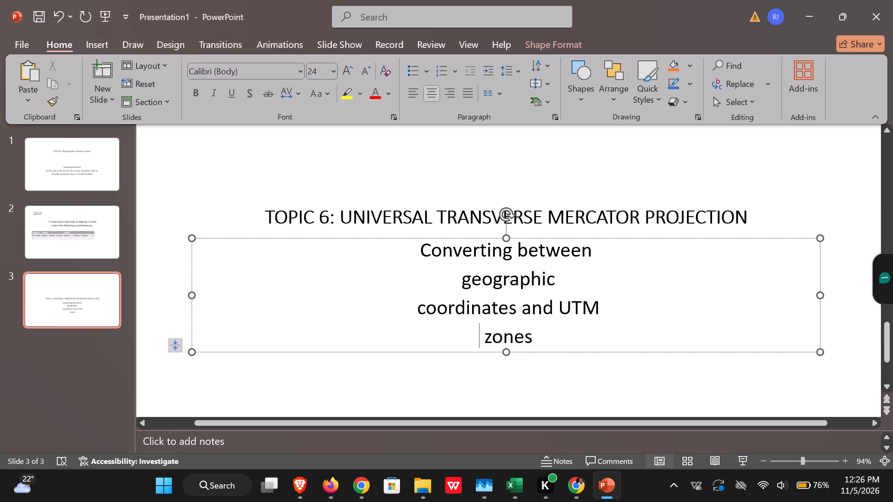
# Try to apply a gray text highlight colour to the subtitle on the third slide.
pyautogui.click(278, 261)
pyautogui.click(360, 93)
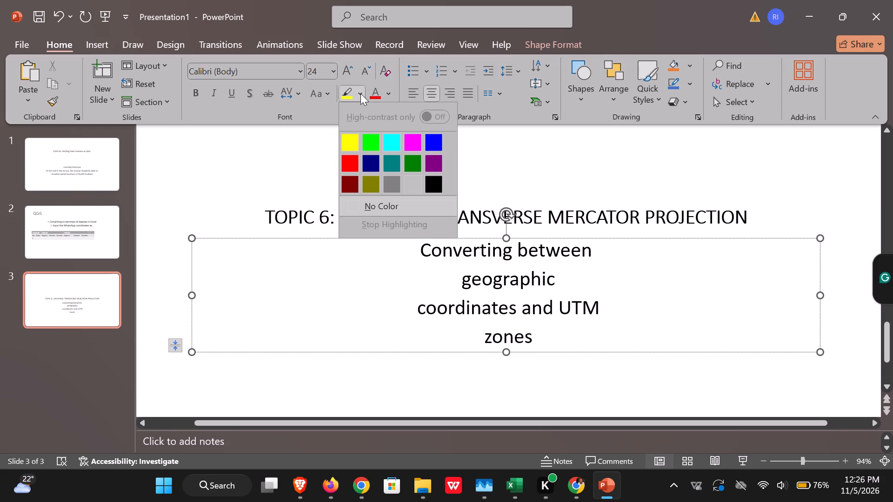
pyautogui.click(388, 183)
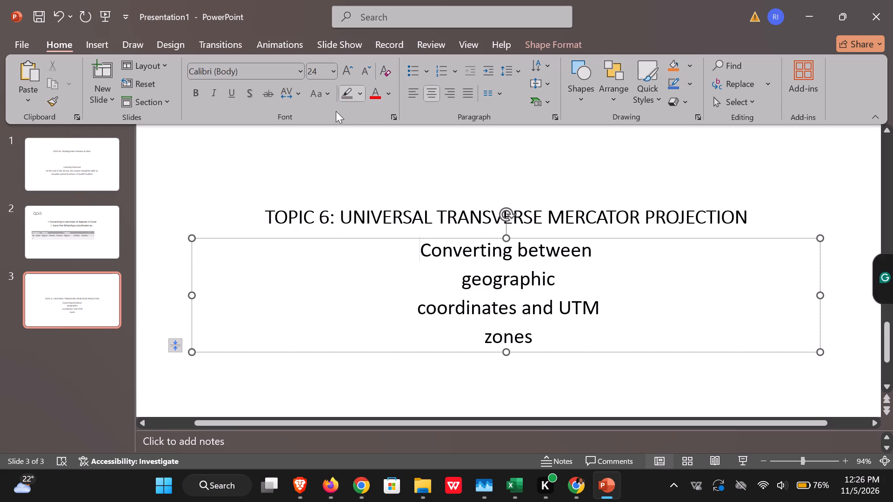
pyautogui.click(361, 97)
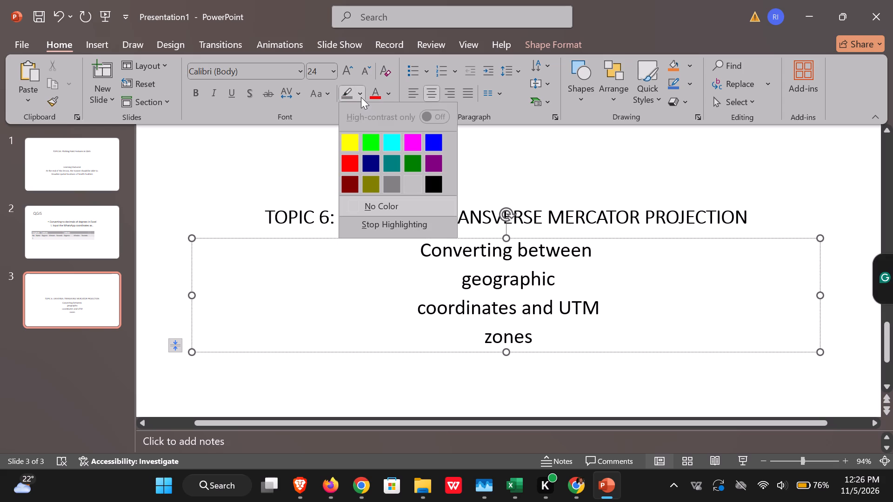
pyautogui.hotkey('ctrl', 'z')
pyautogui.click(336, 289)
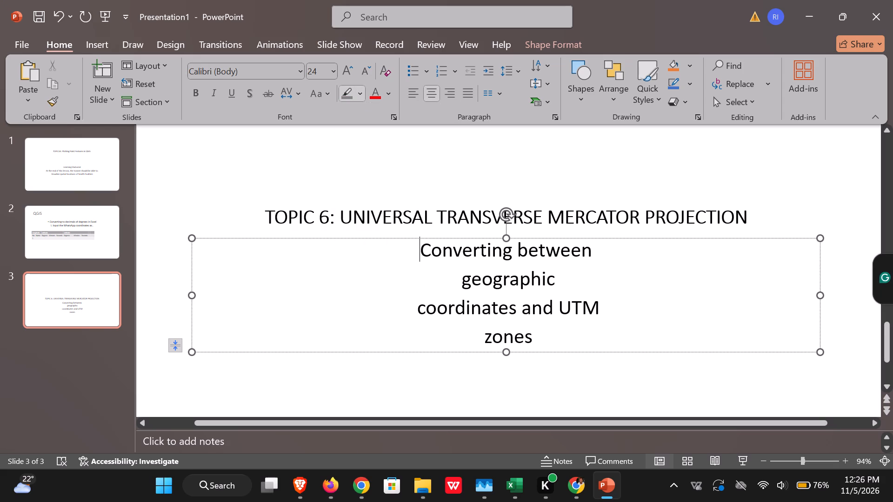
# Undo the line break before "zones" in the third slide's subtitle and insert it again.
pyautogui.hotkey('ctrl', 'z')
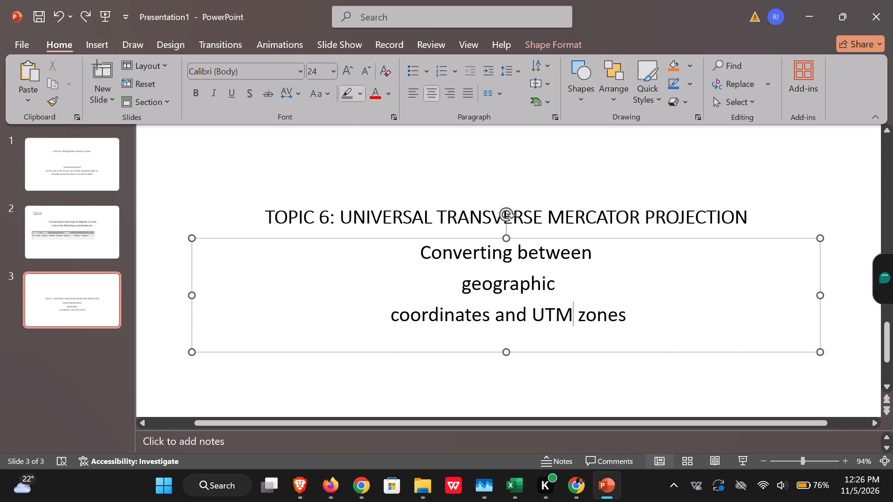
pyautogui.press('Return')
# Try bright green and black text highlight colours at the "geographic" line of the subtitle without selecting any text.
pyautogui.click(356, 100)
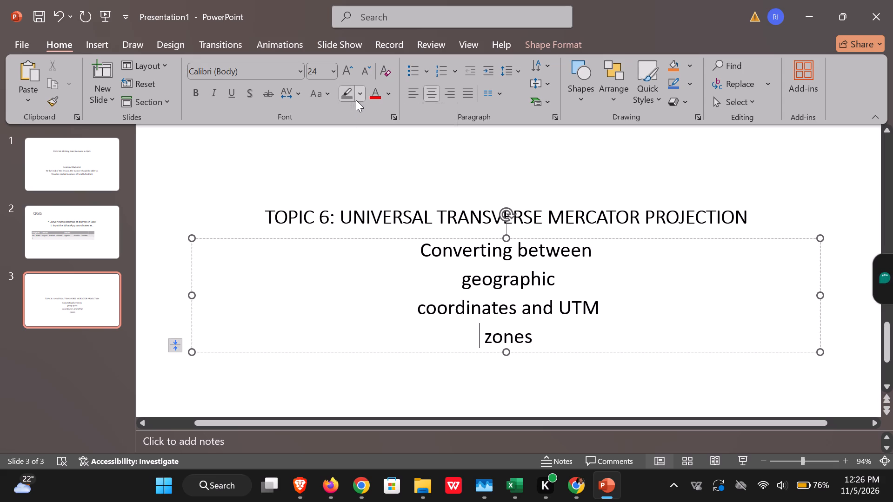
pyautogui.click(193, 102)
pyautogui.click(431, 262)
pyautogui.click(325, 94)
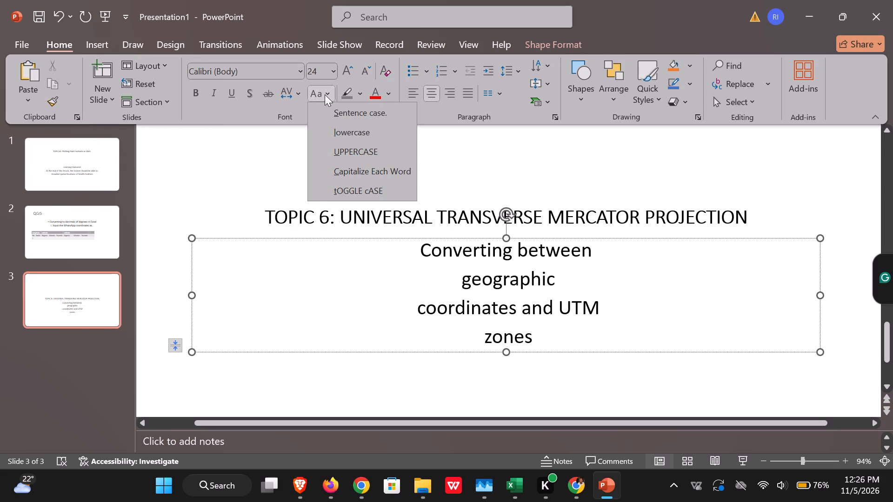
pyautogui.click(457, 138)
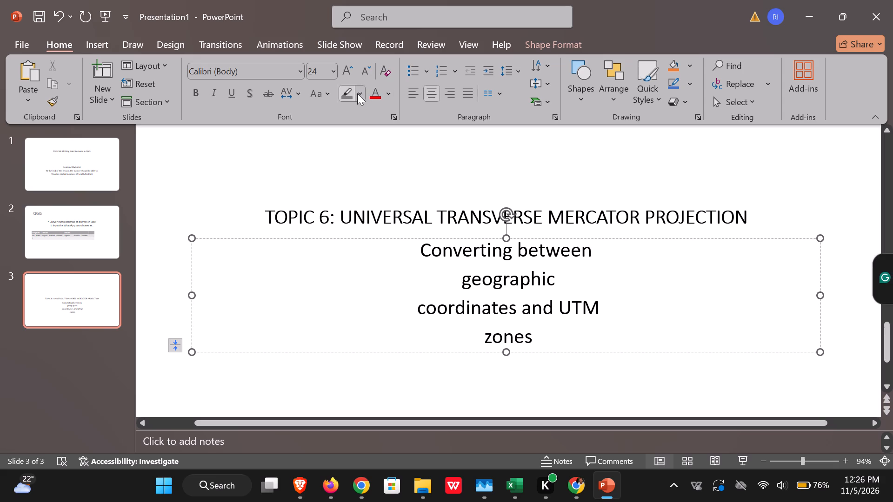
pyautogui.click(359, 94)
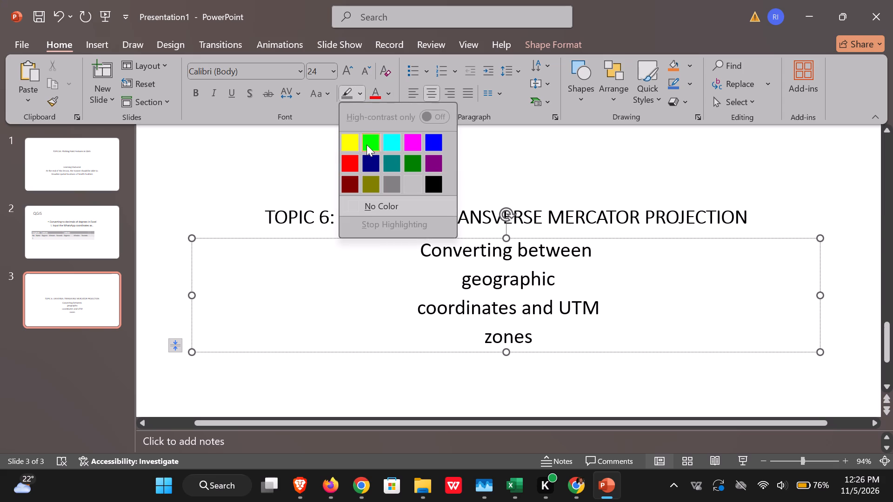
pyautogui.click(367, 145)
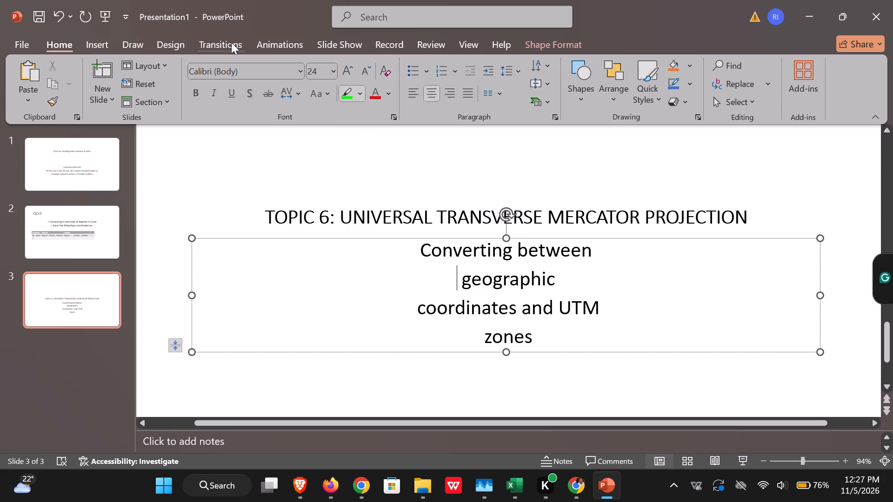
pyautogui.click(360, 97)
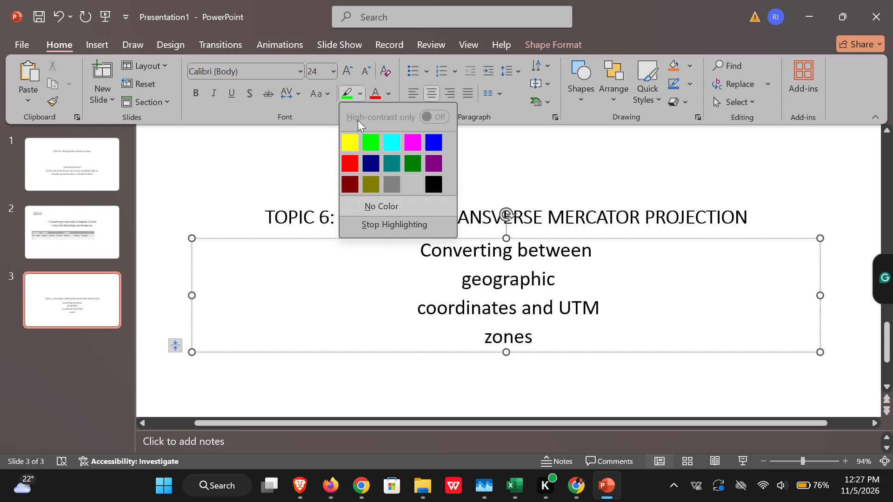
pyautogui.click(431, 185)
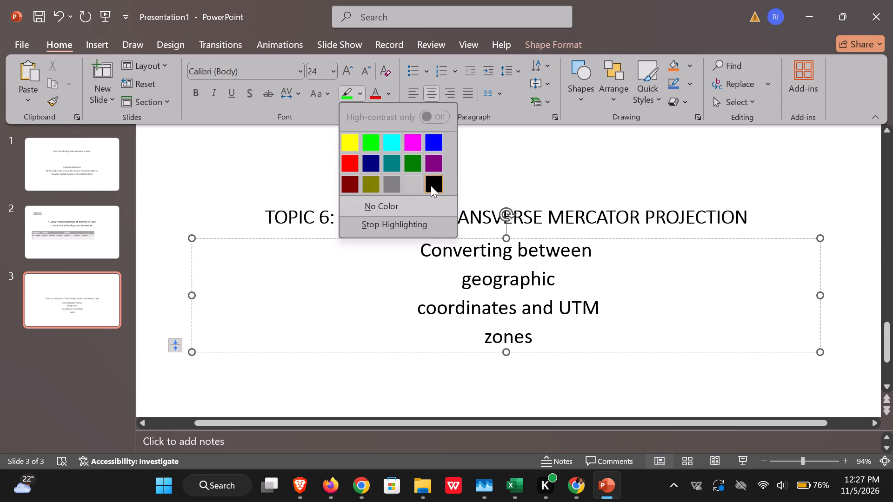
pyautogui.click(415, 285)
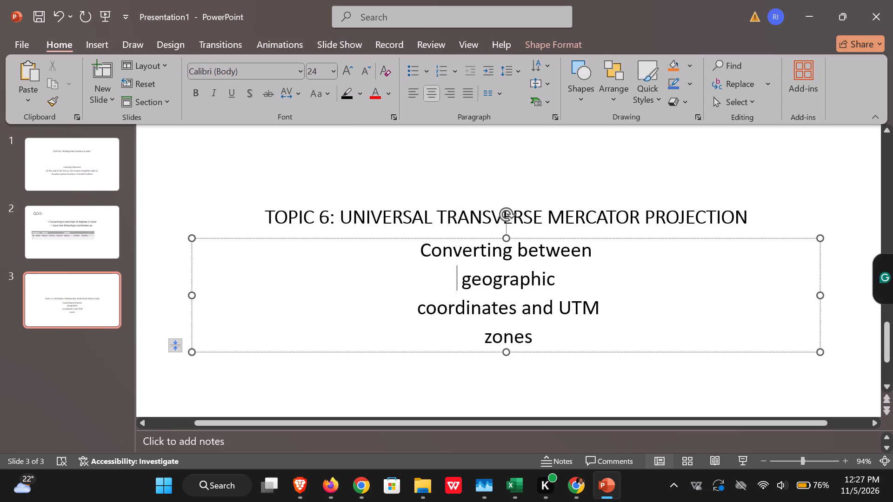
# Apply a dark gray text highlight colour to all four lines of the subtitle on the third slide.
pyautogui.hotkey('ctrl', 'a')
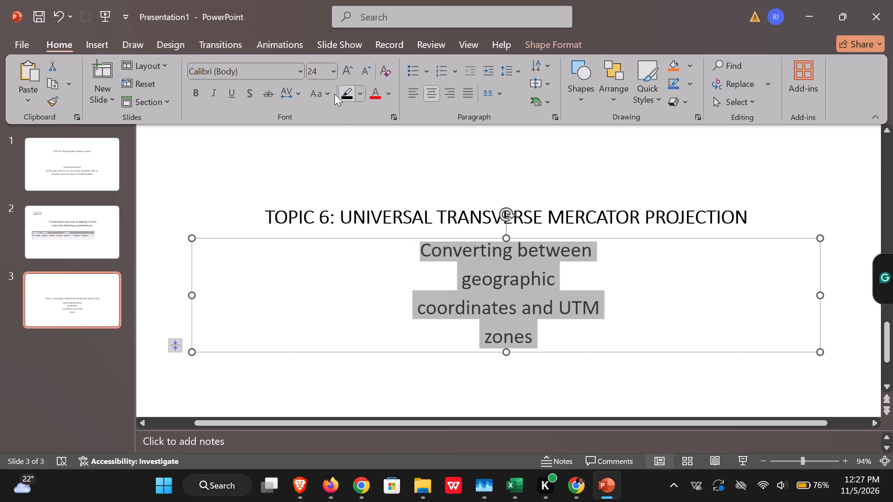
pyautogui.click(359, 99)
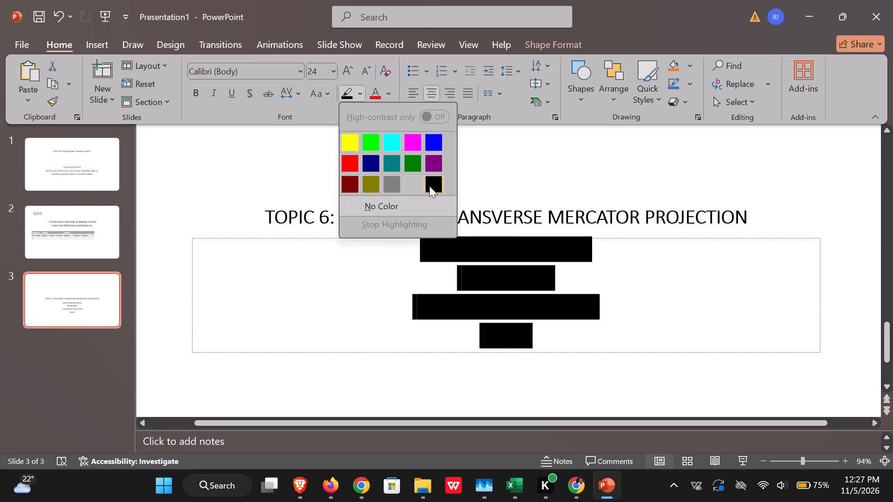
pyautogui.click(388, 183)
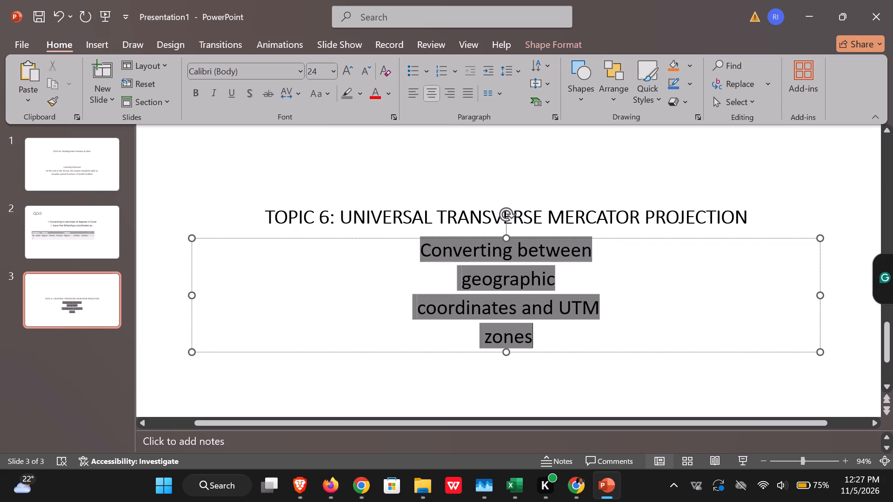
# Open the shape formatting options for the subtitle box and examine its fill and line settings.
pyautogui.click(204, 248)
pyautogui.moveTo(204, 248); pyautogui.dragTo(267, 305)
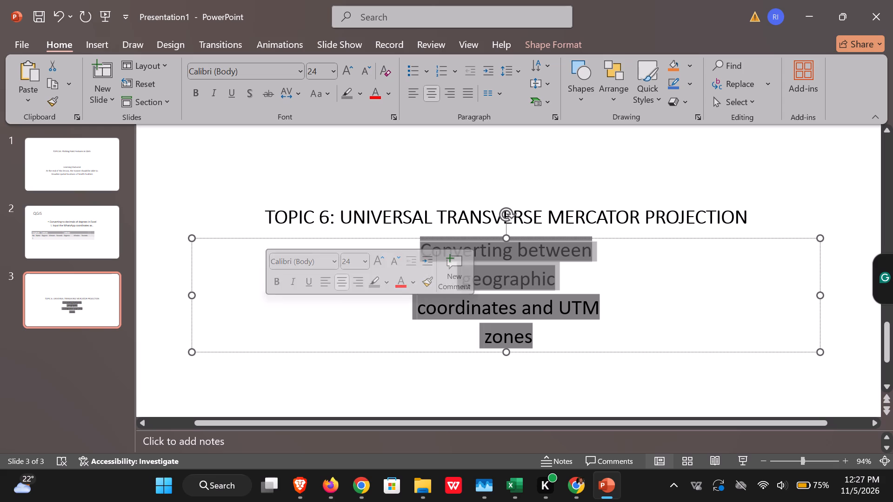
pyautogui.click(239, 297)
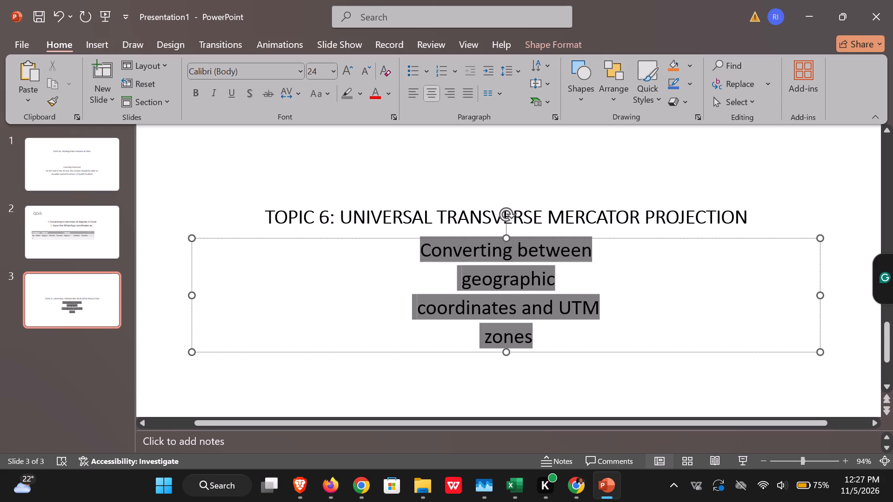
pyautogui.click(196, 250)
pyautogui.rightClick(196, 250)
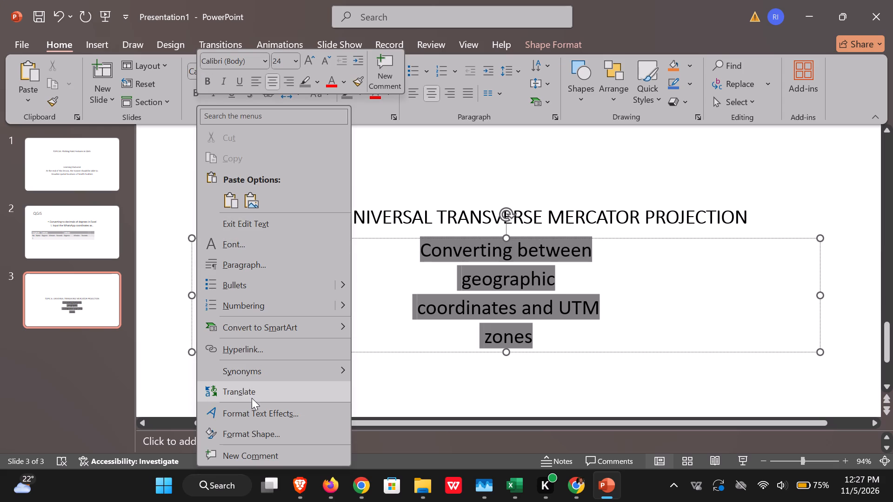
pyautogui.click(250, 434)
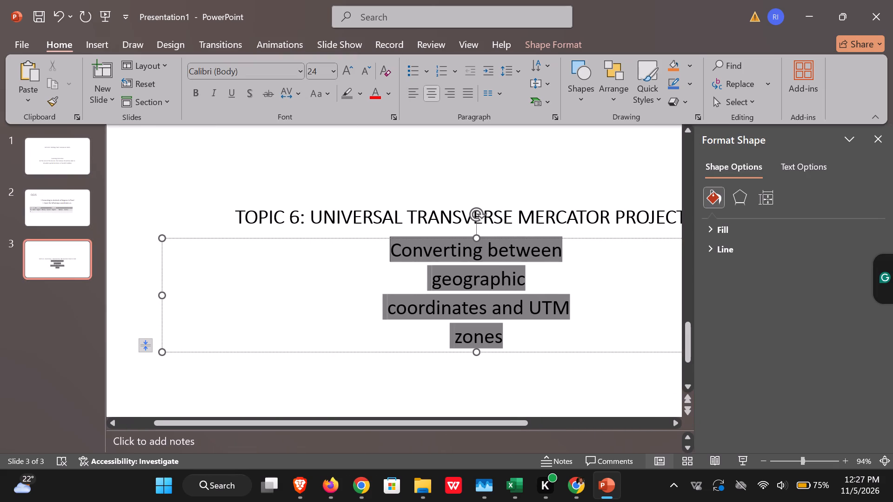
pyautogui.click(711, 231)
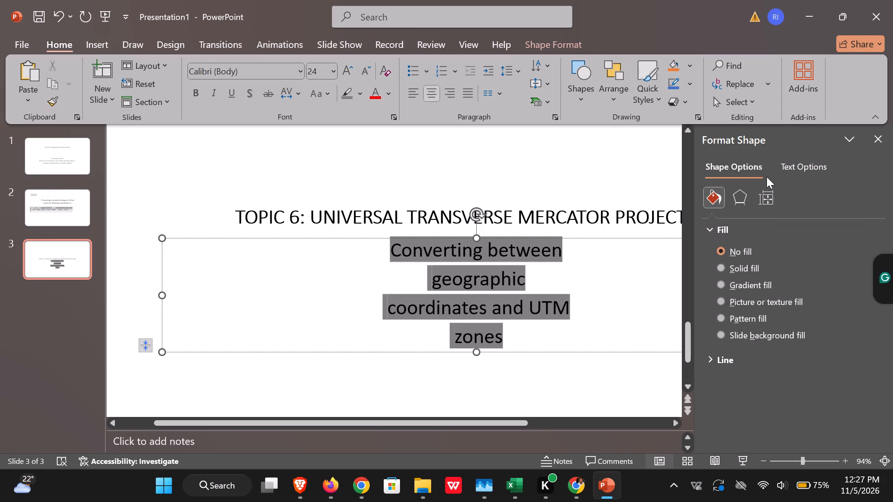
pyautogui.click(753, 224)
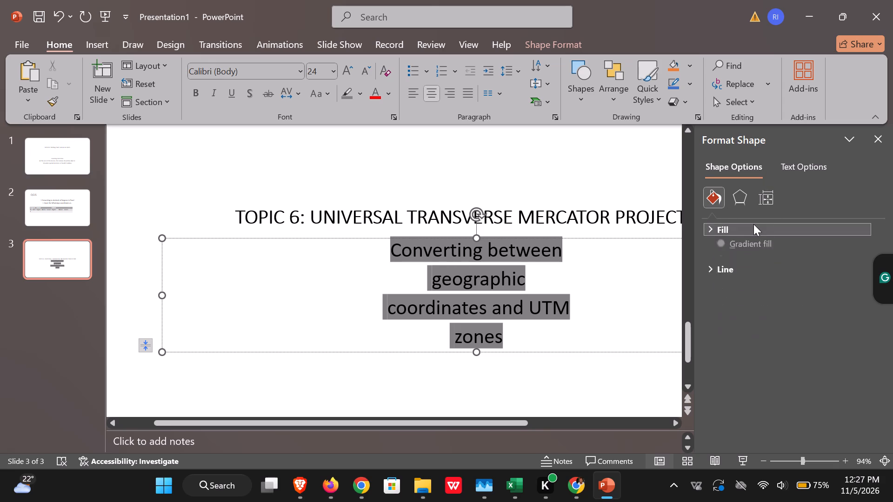
pyautogui.click(707, 246)
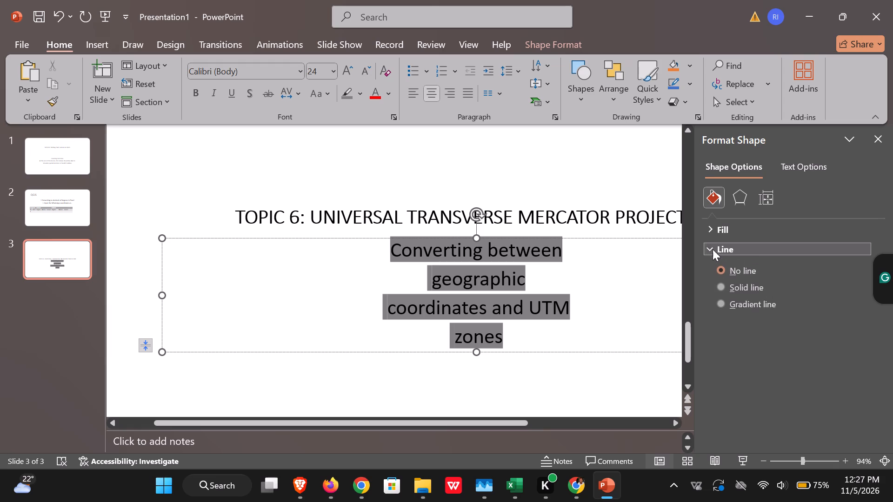
pyautogui.click(787, 345)
pyautogui.click(707, 243)
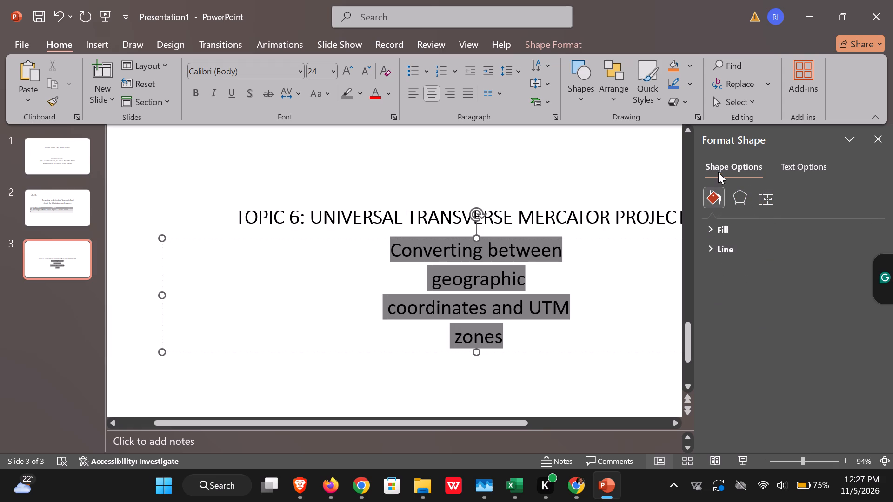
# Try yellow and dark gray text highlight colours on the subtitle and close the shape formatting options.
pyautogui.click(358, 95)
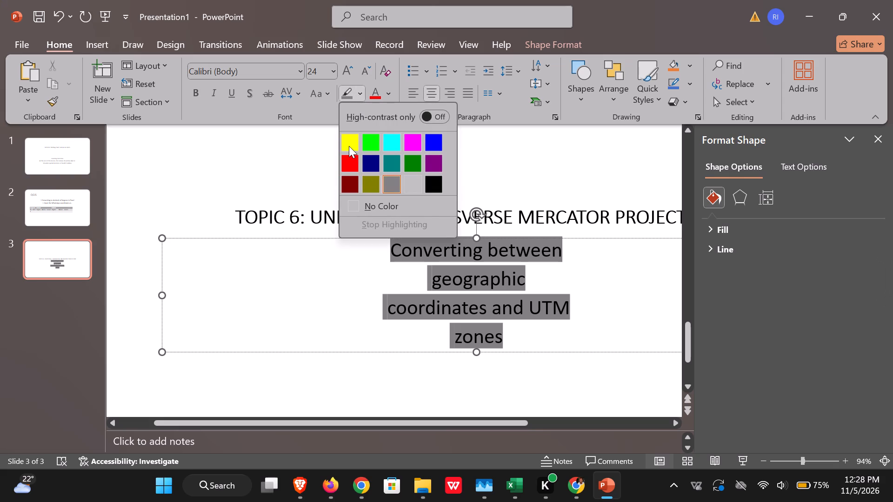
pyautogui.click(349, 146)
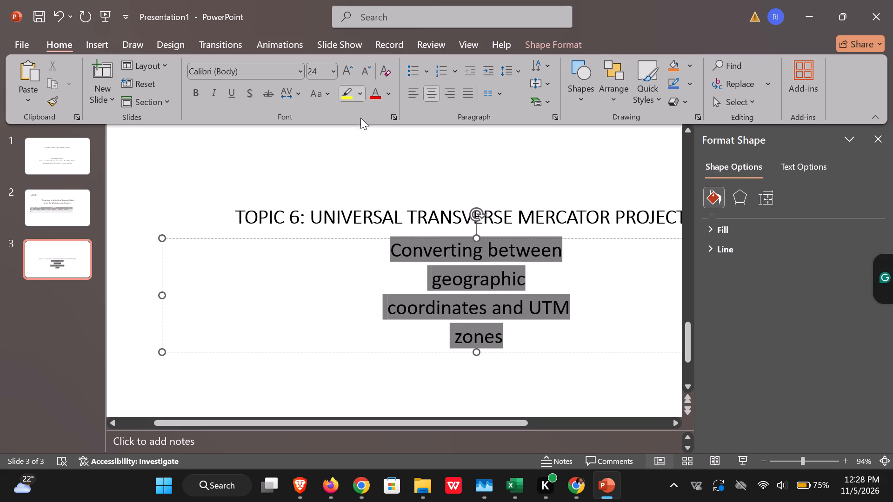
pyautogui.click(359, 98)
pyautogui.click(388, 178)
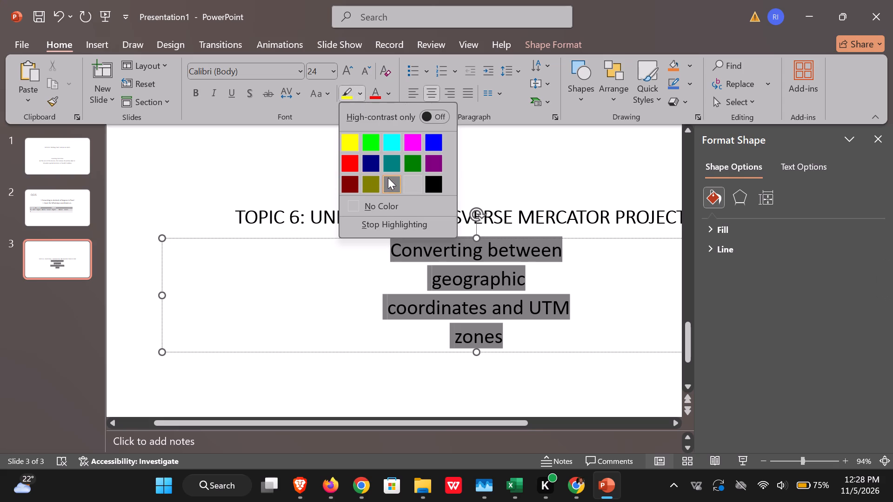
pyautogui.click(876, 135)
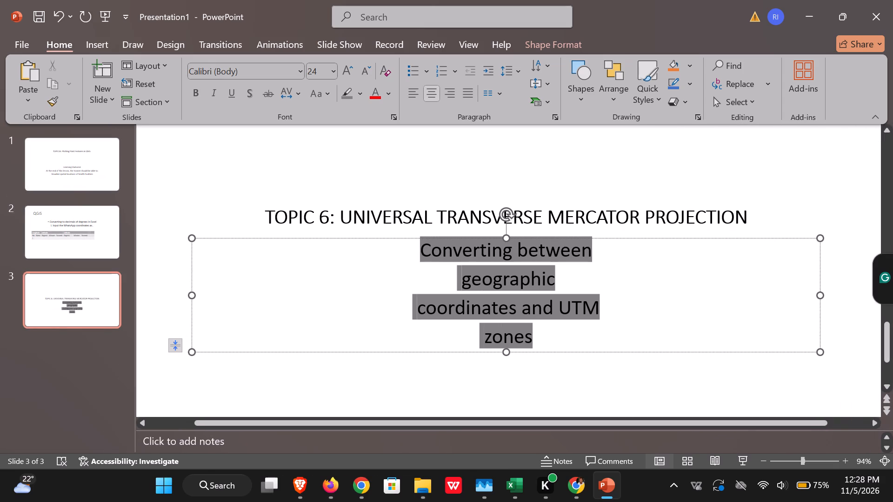
# Add two blank lines after "zones" in the subtitle, removing the trial letters "th" entered below them.
pyautogui.click(571, 357)
pyautogui.click(570, 337)
pyautogui.press('Return')
pyautogui.press('Return')
pyautogui.write('th')
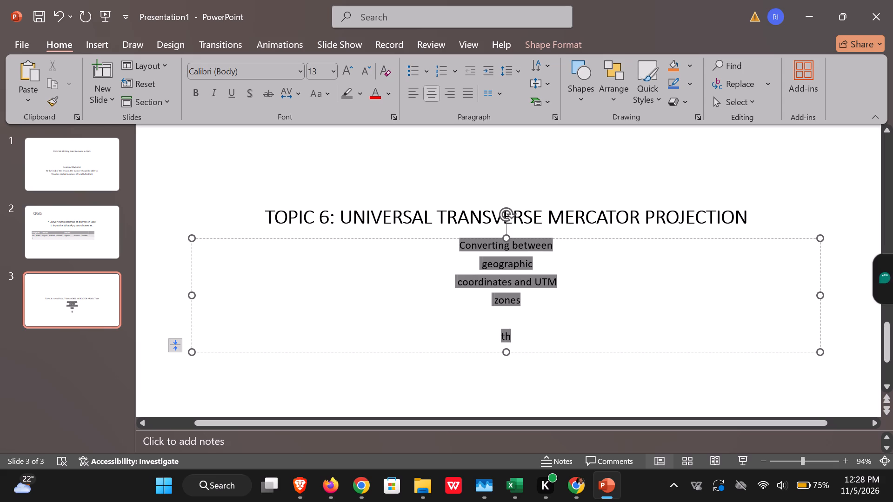
pyautogui.press('BackSpace')
pyautogui.press('BackSpace')
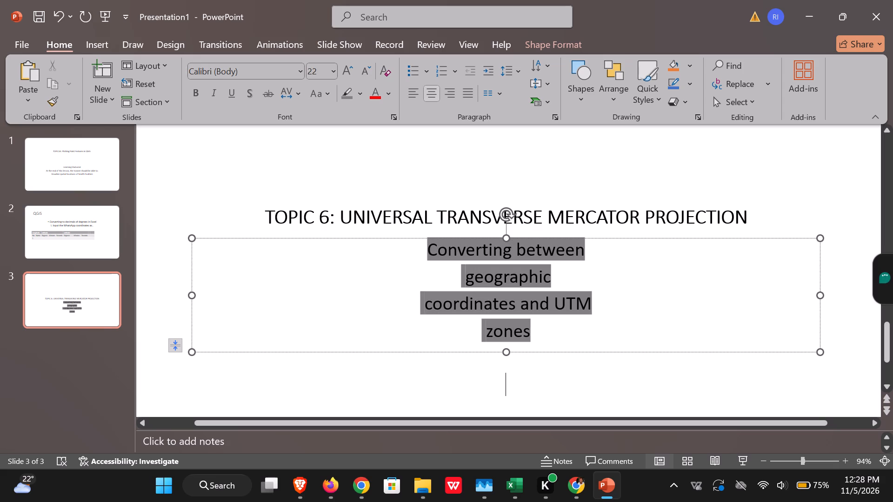
pyautogui.press('t')
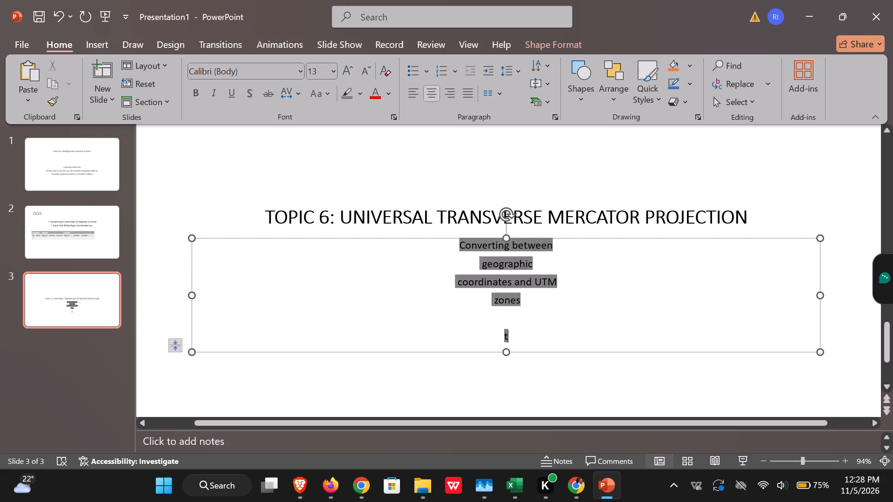
pyautogui.press('BackSpace')
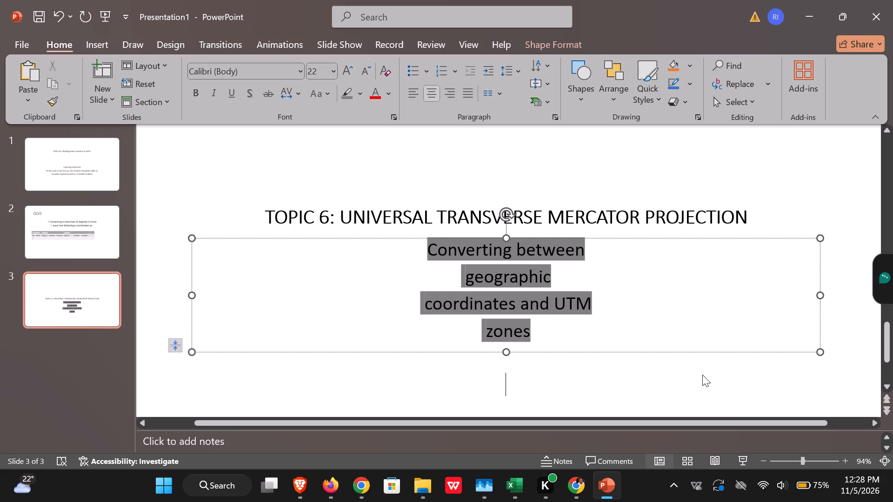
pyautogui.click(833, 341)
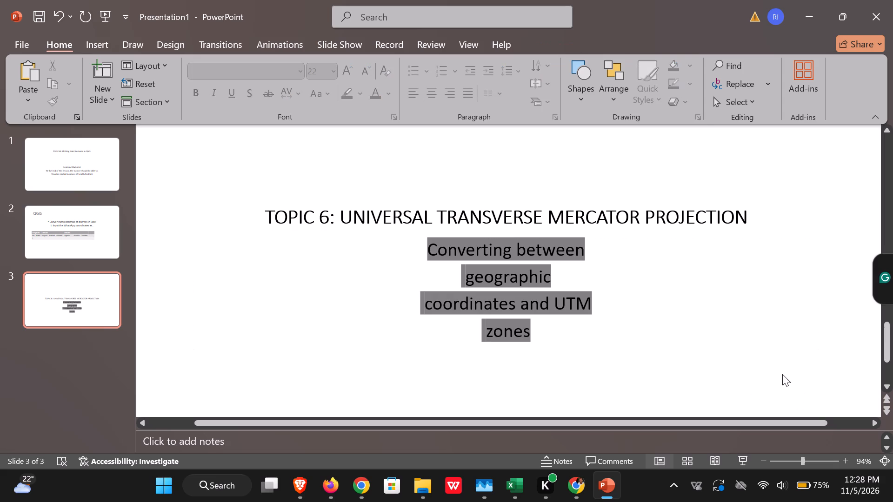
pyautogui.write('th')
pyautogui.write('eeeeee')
# Add a new slide with the Blank layout after the third slide.
pyautogui.click(300, 341)
pyautogui.click(94, 98)
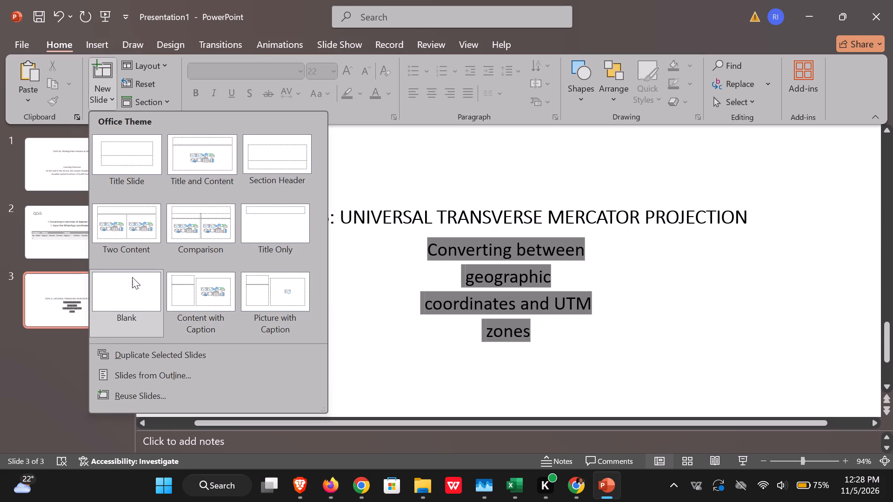
pyautogui.click(119, 276)
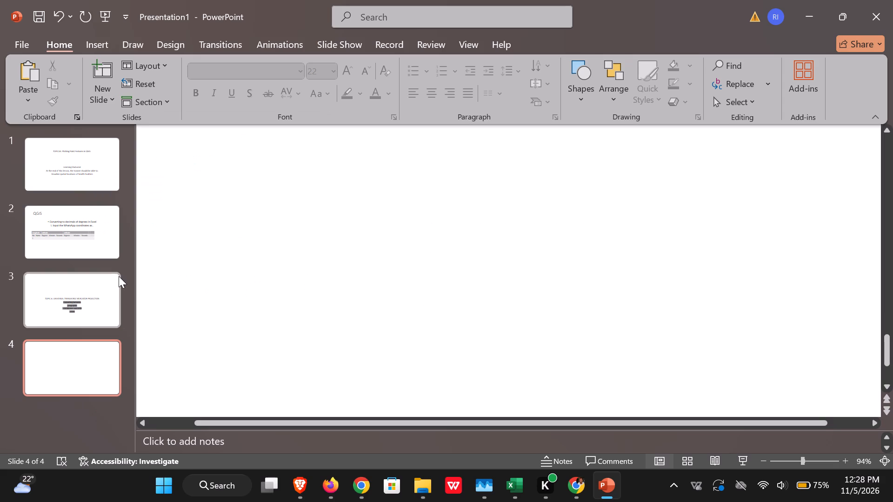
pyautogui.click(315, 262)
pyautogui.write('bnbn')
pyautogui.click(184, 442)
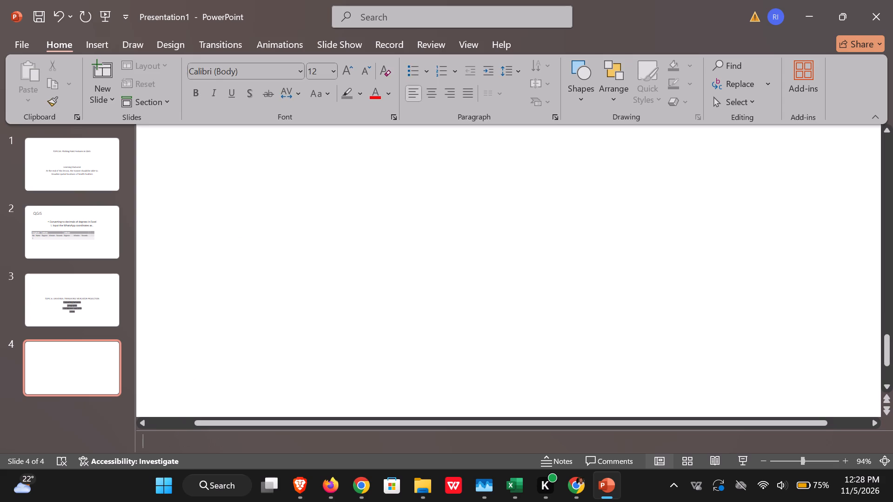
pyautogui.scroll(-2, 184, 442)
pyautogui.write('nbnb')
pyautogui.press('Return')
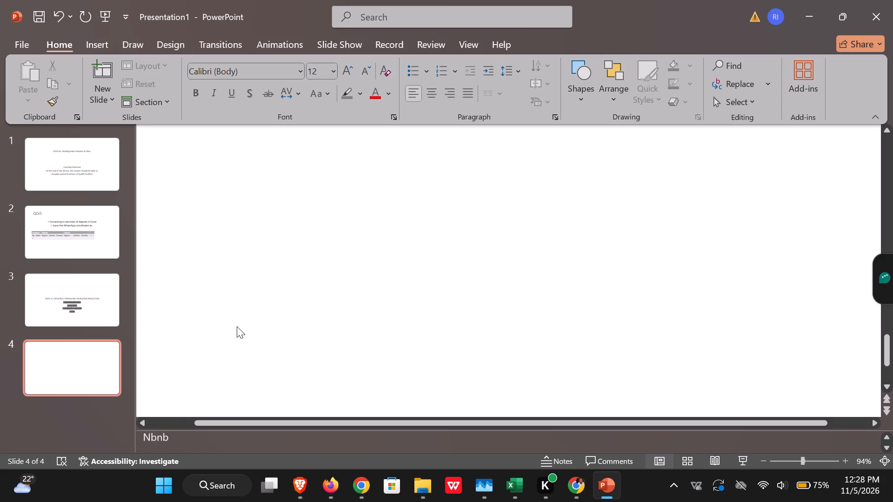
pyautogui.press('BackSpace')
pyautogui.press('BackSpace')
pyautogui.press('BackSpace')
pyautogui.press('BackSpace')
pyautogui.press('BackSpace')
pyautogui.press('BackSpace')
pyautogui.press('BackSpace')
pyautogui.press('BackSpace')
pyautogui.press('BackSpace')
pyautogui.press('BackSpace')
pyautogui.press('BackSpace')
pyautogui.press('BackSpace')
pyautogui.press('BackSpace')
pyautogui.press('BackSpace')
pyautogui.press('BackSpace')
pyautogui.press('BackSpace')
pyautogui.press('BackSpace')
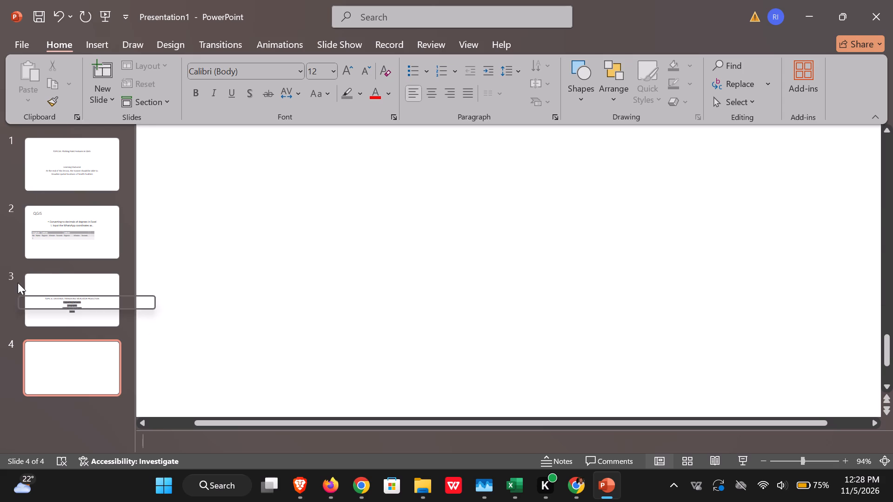
# Draw a text box on the blank fourth slide and widen it to span most of the slide's width.
pyautogui.click(91, 45)
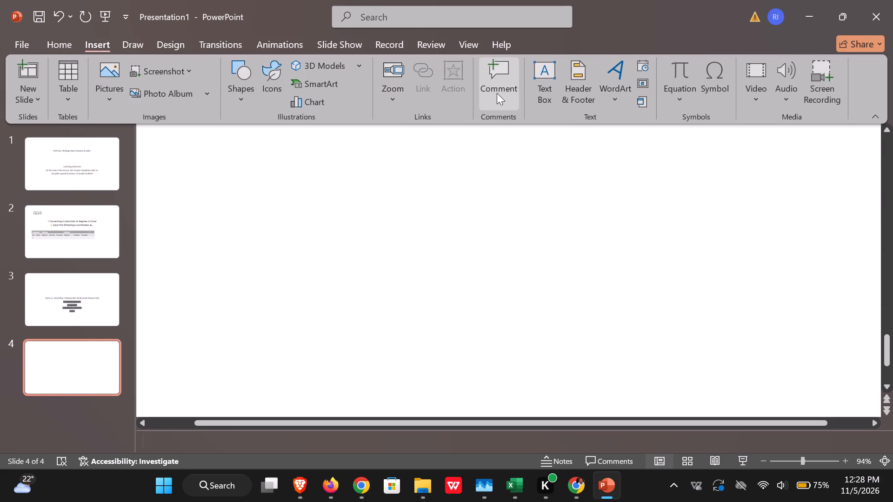
pyautogui.click(541, 89)
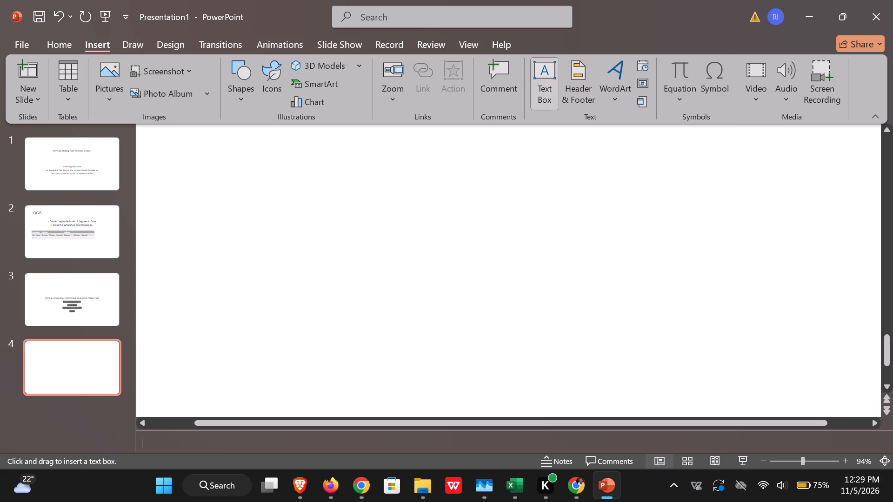
pyautogui.click(167, 144)
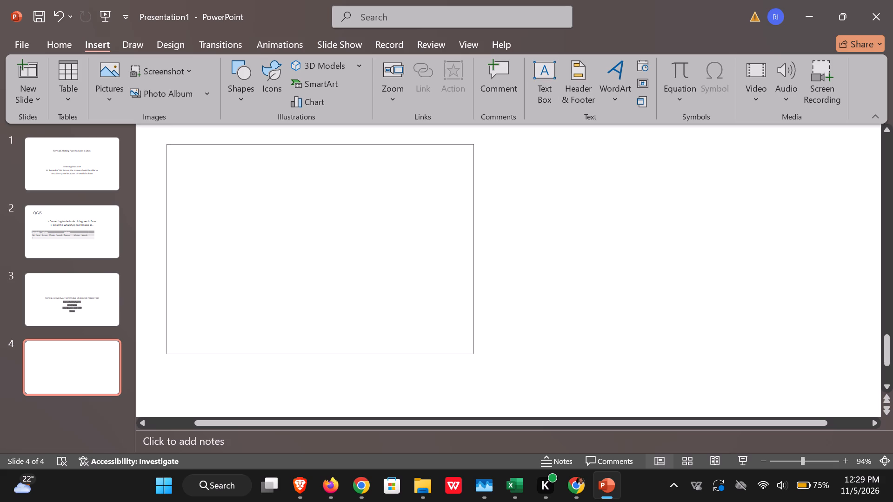
pyautogui.click(533, 363)
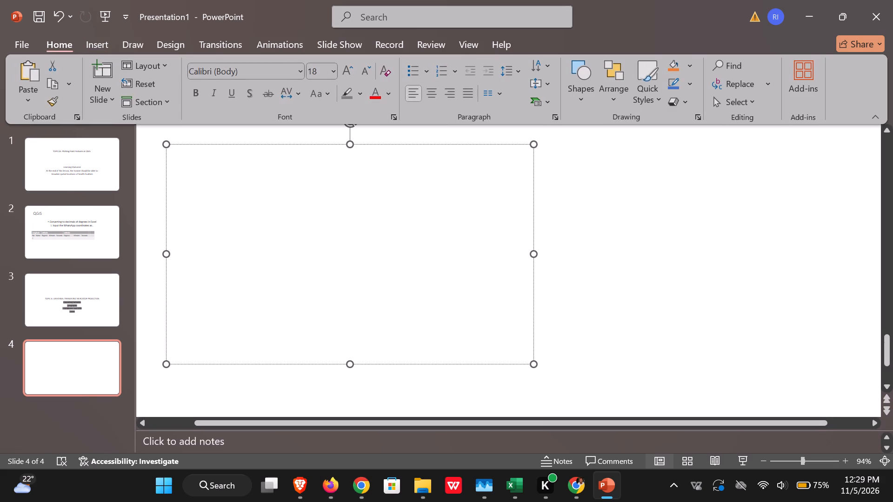
pyautogui.moveTo(531, 253); pyautogui.dragTo(673, 287)
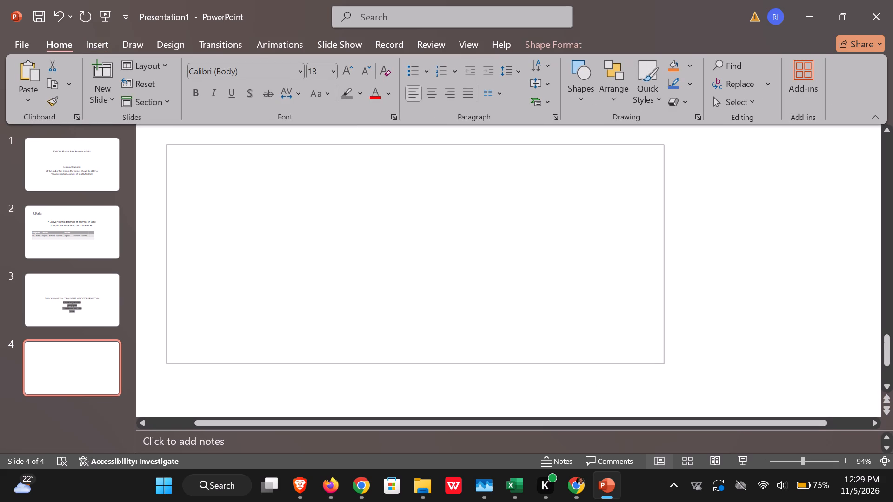
pyautogui.moveTo(673, 287); pyautogui.dragTo(817, 313)
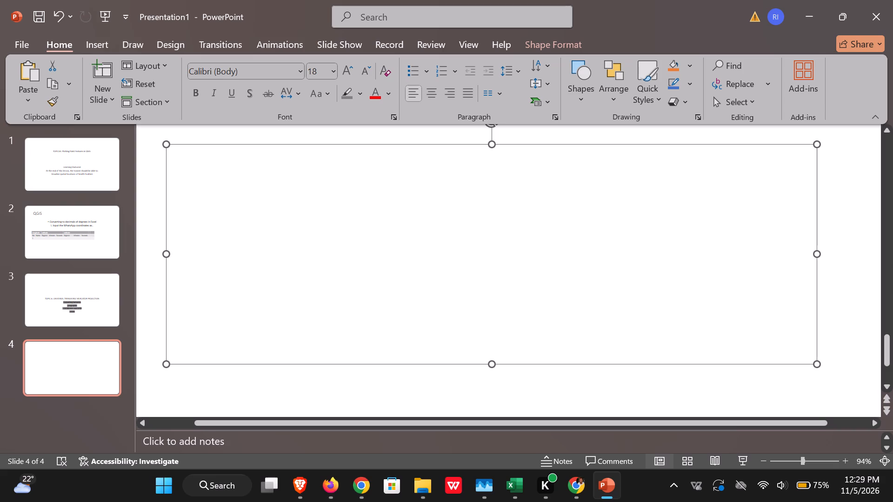
# Enter "THEORY" in the text box, with "Lesson Objectives" on the line below it.
pyautogui.click(413, 268)
pyautogui.click(182, 157)
pyautogui.press('t')
pyautogui.press('BackSpace')
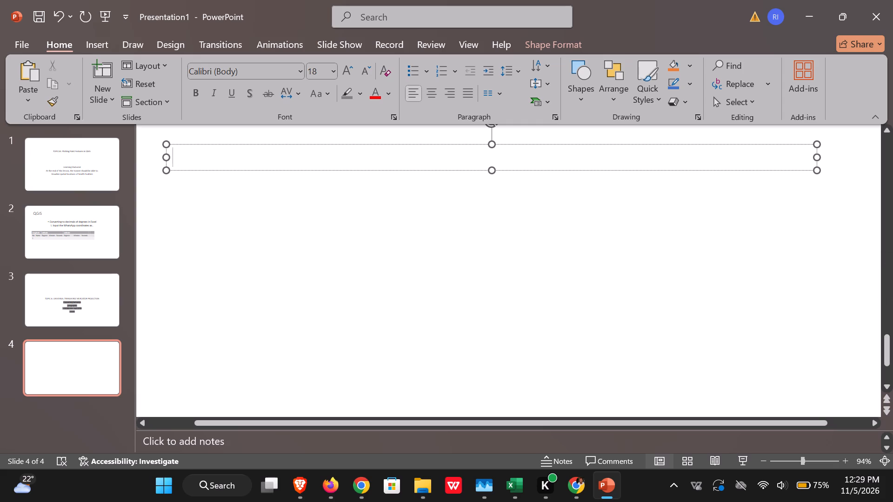
pyautogui.write('THEORY')
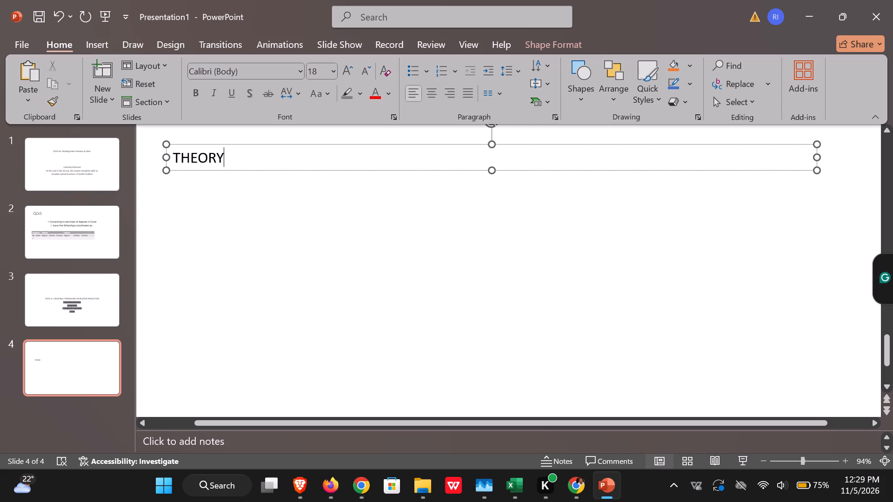
pyautogui.press('Return')
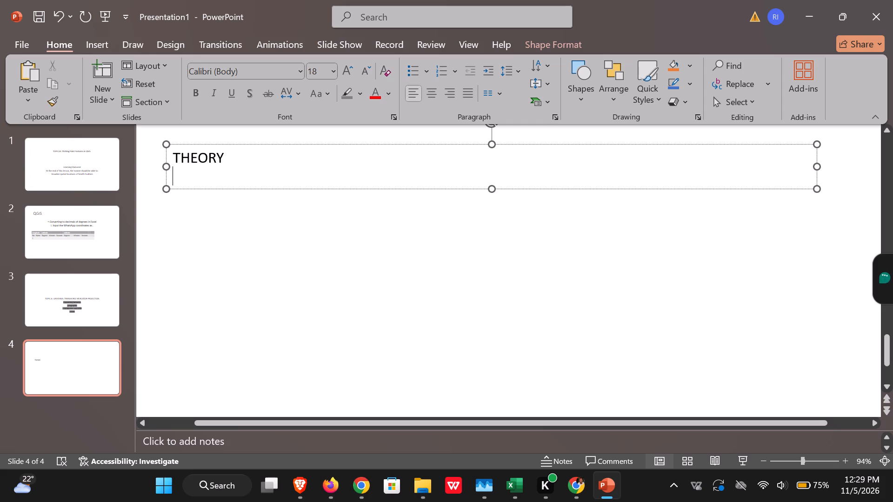
pyautogui.press('a')
pyautogui.press('BackSpace')
pyautogui.write('Lesson')
pyautogui.press('space')
pyautogui.write('Object')
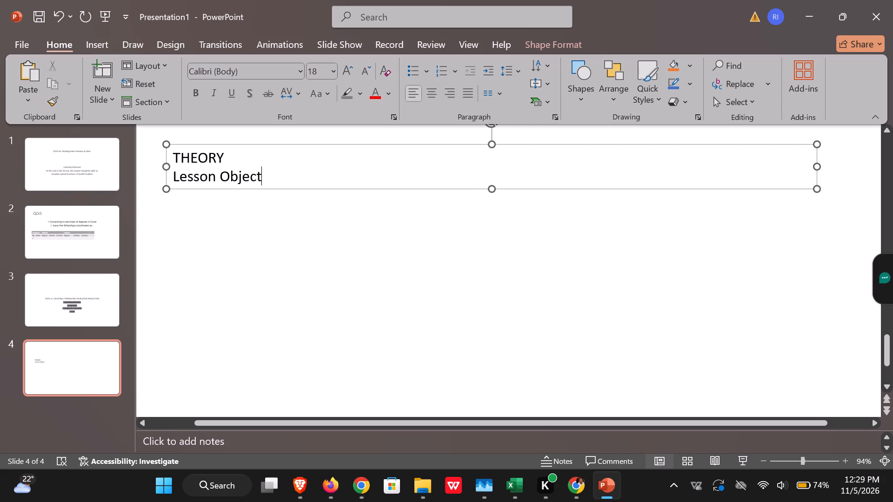
pyautogui.write('ives')
pyautogui.press('Return')
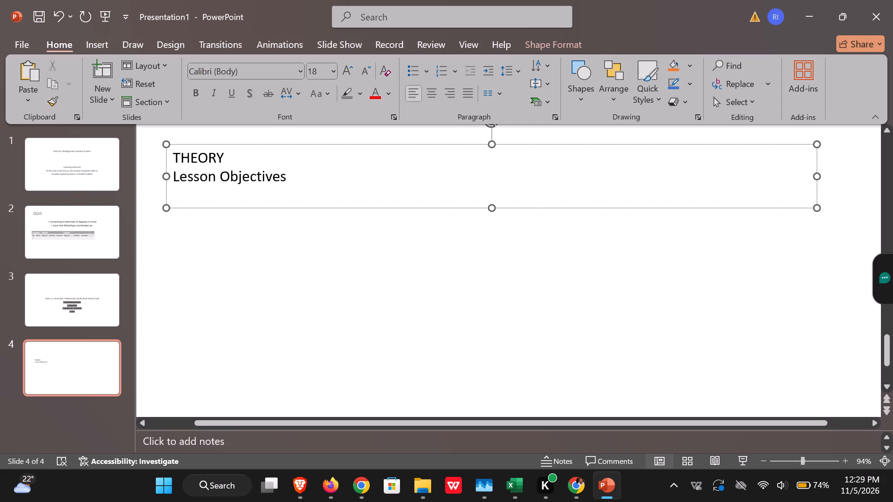
# Add the first objective "a. to describe UTM zones" under Lesson Objectives, with a lowercase "to".
pyautogui.write('a.')
pyautogui.press('space')
pyautogui.write('to de')
pyautogui.write('scribe')
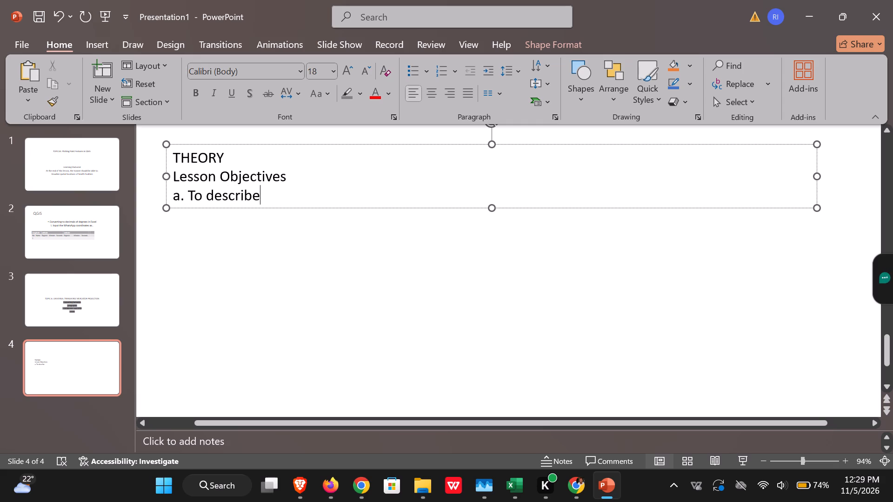
pyautogui.press('space')
pyautogui.write('UTM')
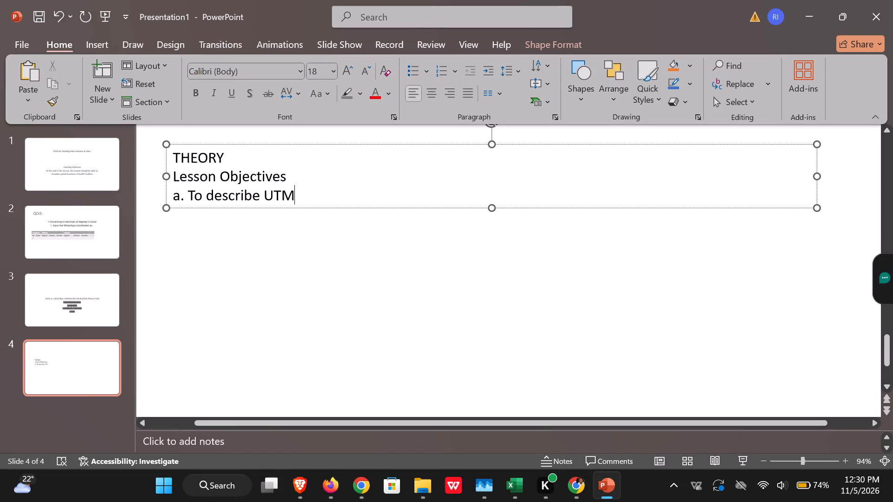
pyautogui.press('space')
pyautogui.write('zones')
pyautogui.click(194, 200)
pyautogui.press('BackSpace')
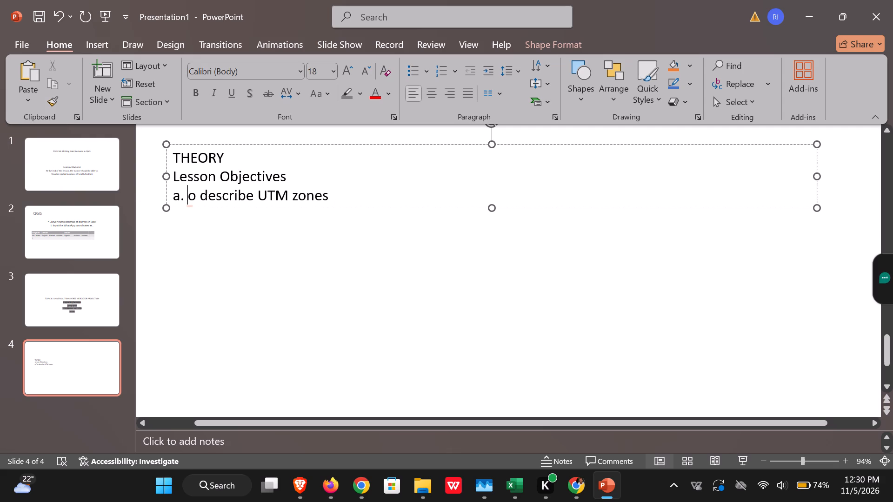
pyautogui.press('t')
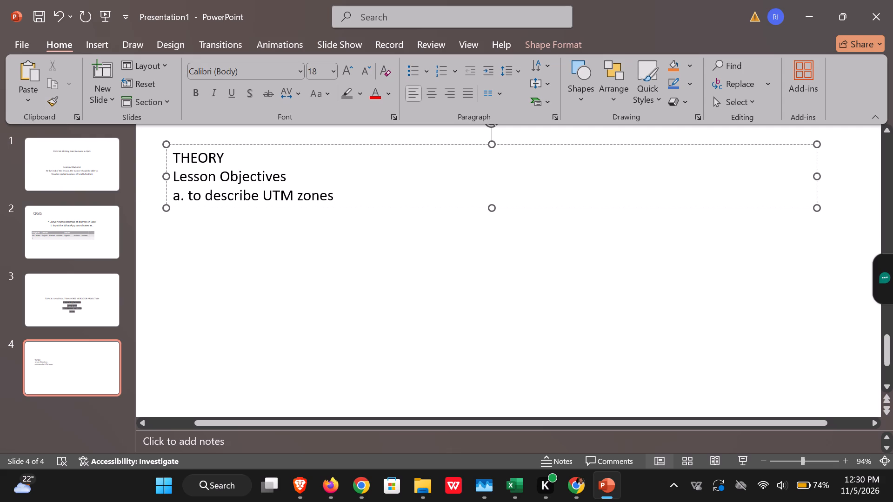
# Add "geographic coordinates" as objective b in the lettered list, starting with a lowercase "g".
pyautogui.click(339, 192)
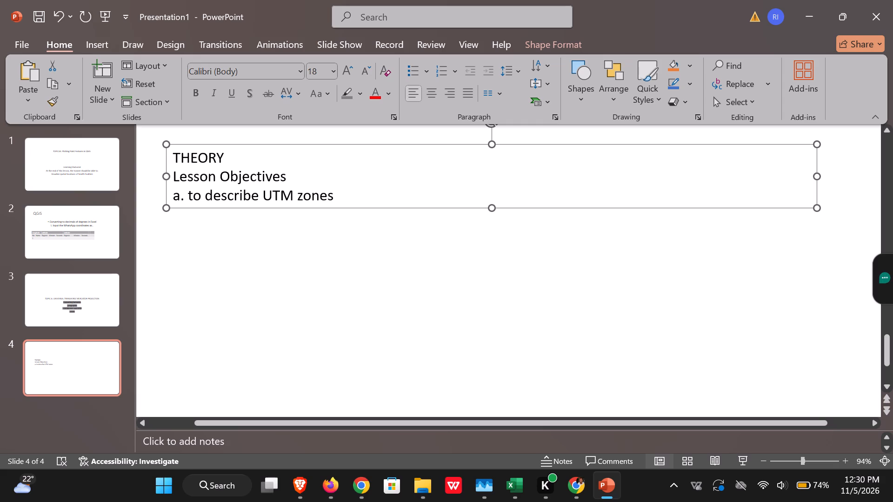
pyautogui.click(341, 195)
pyautogui.click(311, 192)
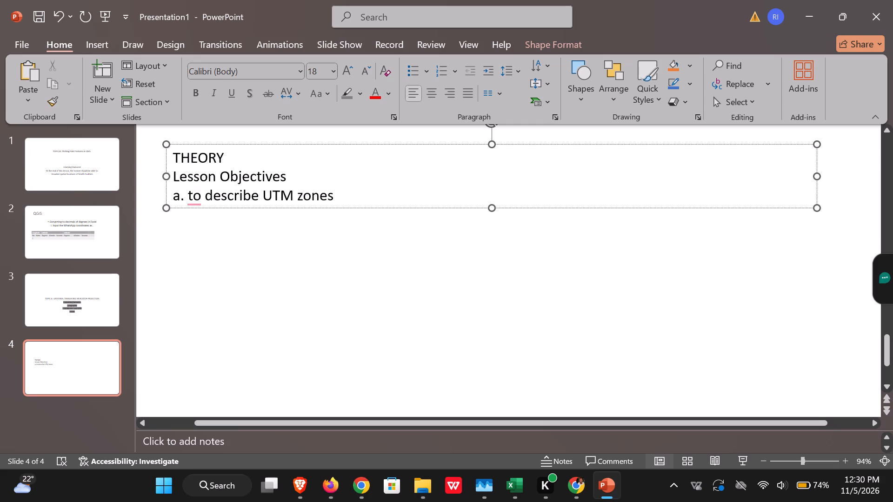
pyautogui.press('Right')
pyautogui.press('Right')
pyautogui.press('Right')
pyautogui.press('Return')
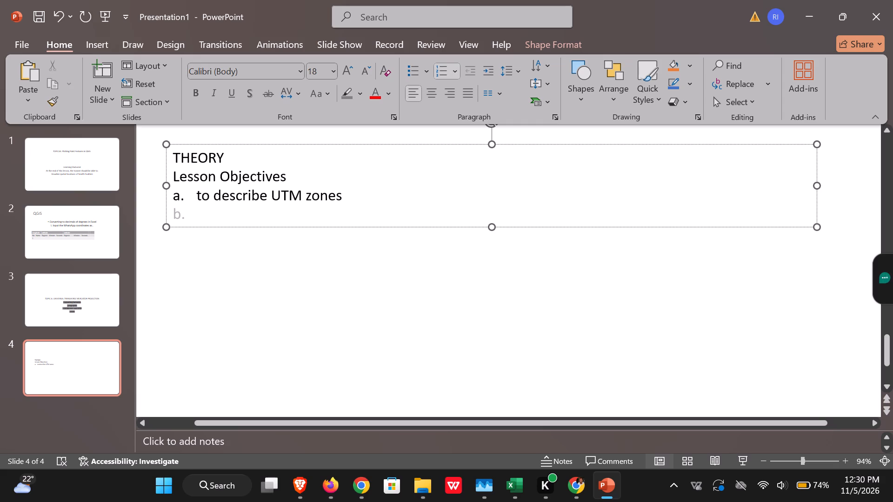
pyautogui.write('ge')
pyautogui.write('ographic')
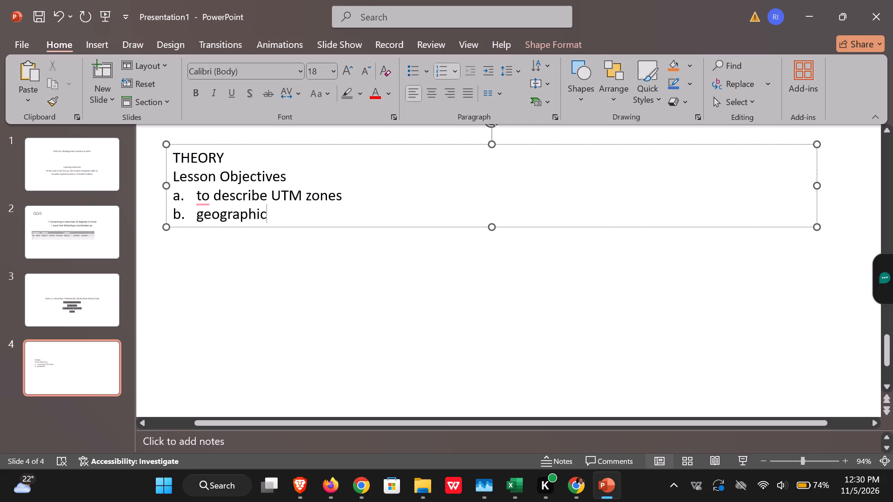
pyautogui.press('space')
pyautogui.write('coordinat')
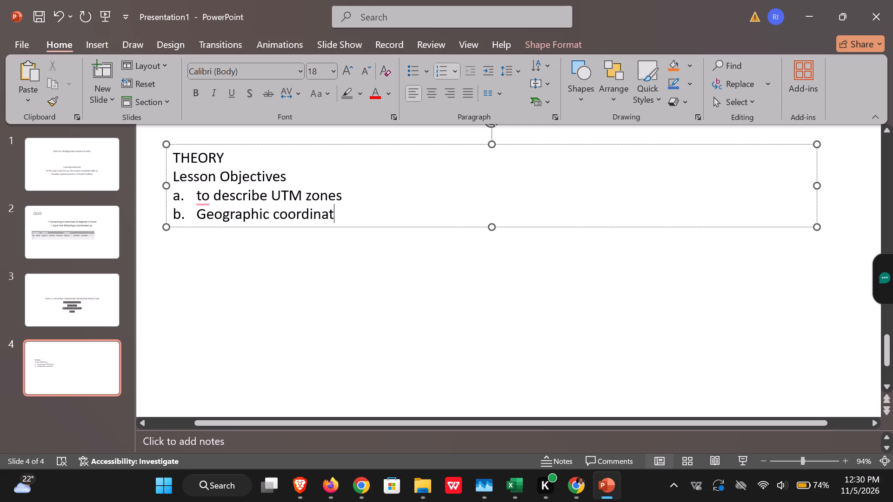
pyautogui.write('es')
pyautogui.click(207, 215)
pyautogui.press('BackSpace')
pyautogui.press('g')
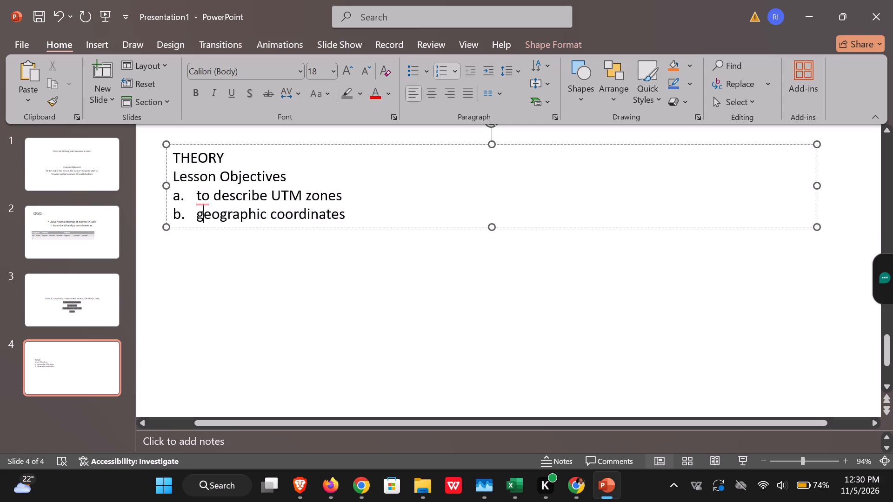
# End the objectives list, leave a gap of blank lines, and enter the heading "Recap lesson5" in the same text box.
pyautogui.click(358, 212)
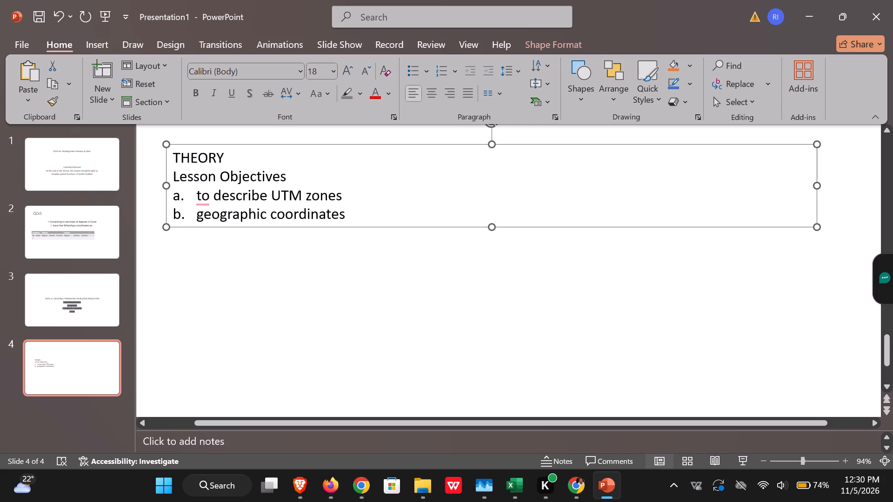
pyautogui.click(348, 214)
pyautogui.click(354, 215)
pyautogui.click(342, 216)
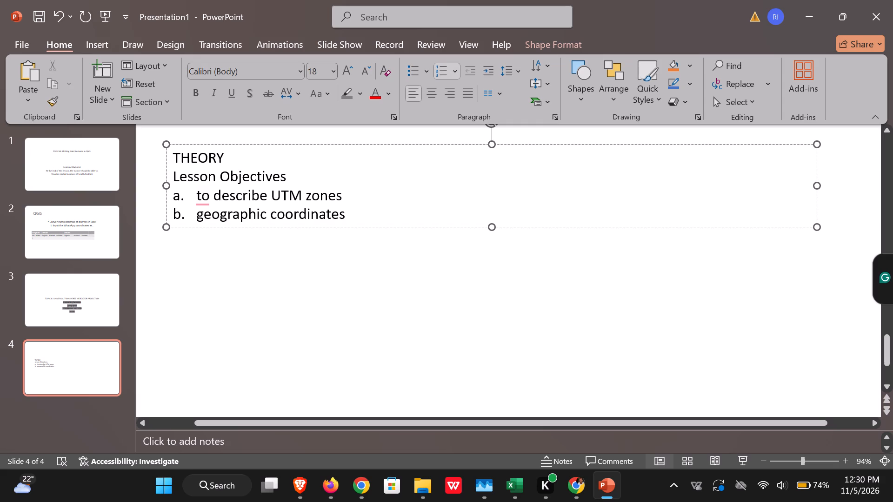
pyautogui.press('Right')
pyautogui.press('Return')
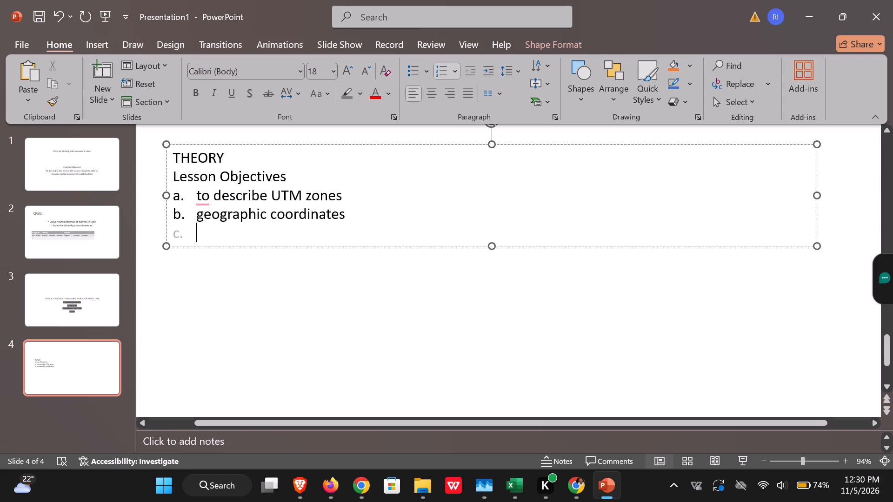
pyautogui.press('BackSpace')
pyautogui.press('Return')
pyautogui.press('Return')
pyautogui.press('Return')
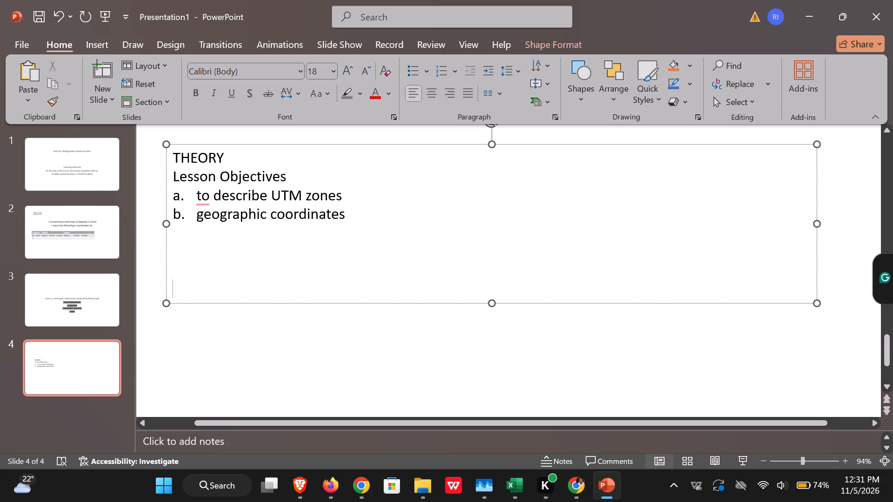
pyautogui.write('Recap lesson')
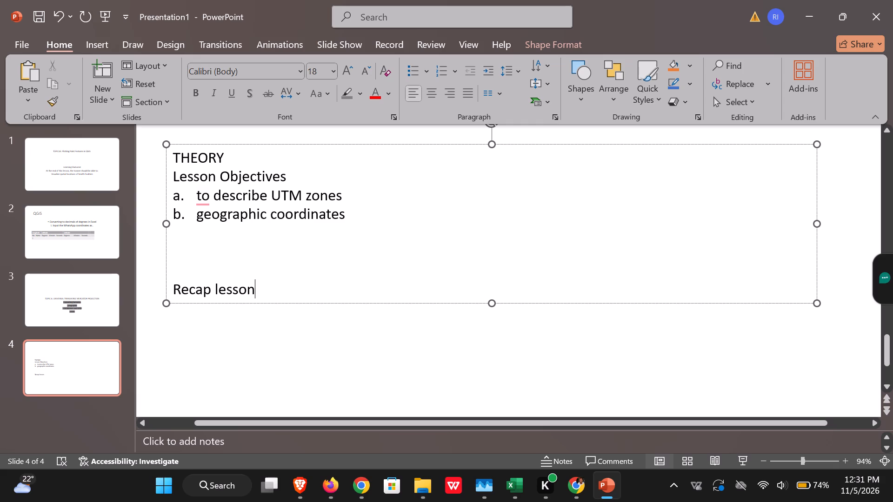
pyautogui.press('5')
# Enter ".last time: degrees” metres on a simple plane" on the line below the recap heading.
pyautogui.press('Return')
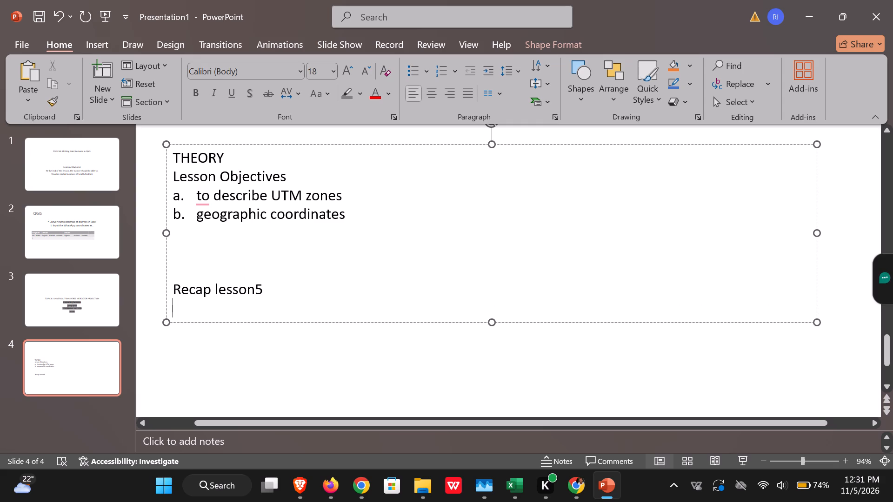
pyautogui.write('.las')
pyautogui.press('t')
pyautogui.press('space')
pyautogui.write('time')
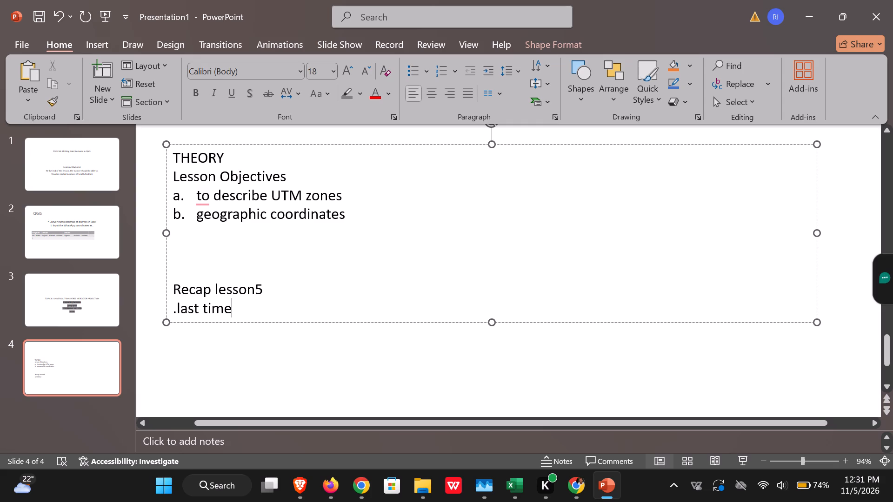
pyautogui.write(': degrees')
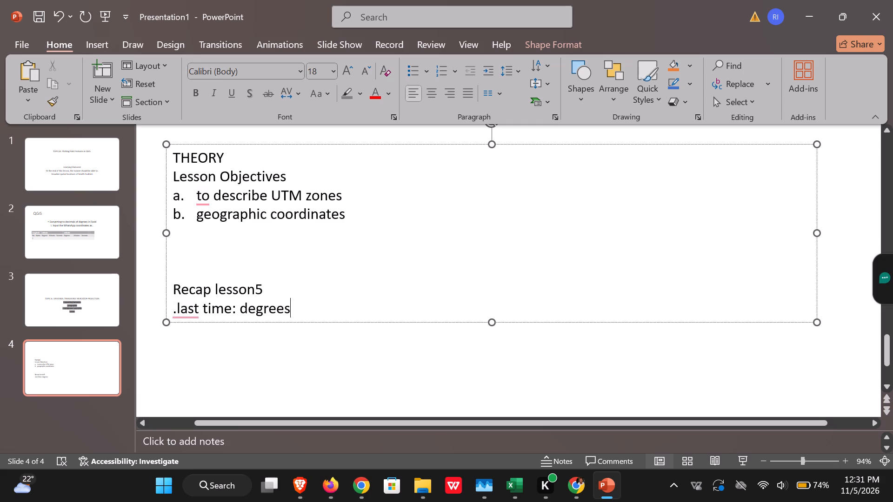
pyautogui.press('BackSpace')
pyautogui.press('s')
pyautogui.hotkey('shift', '"')
pyautogui.press('space')
pyautogui.write('met')
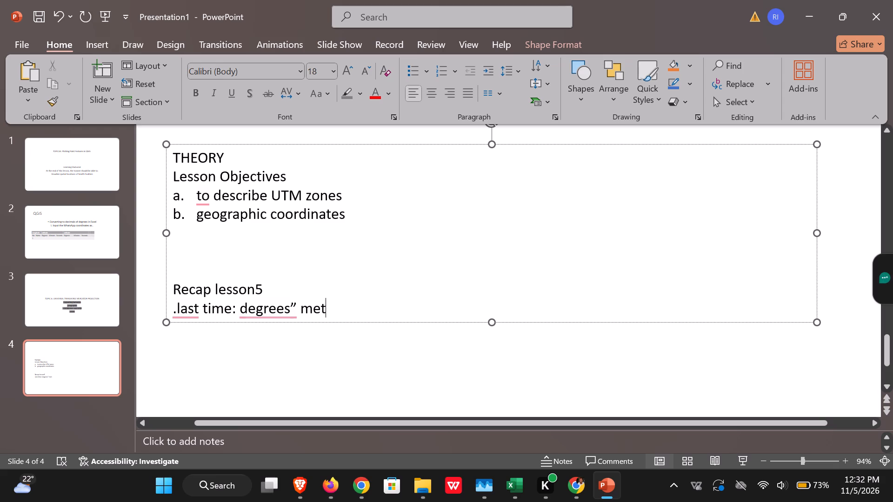
pyautogui.write('res')
pyautogui.press('space')
pyautogui.write('on a simple')
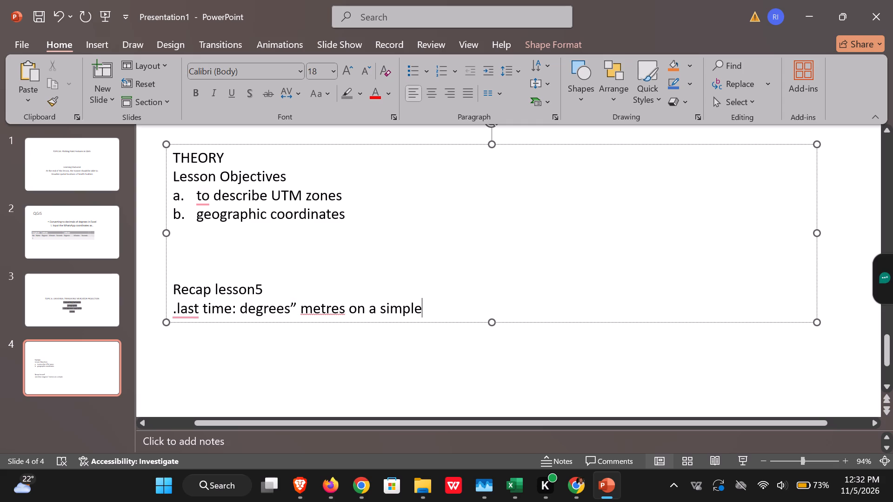
pyautogui.press('space')
pyautogui.write('plane')
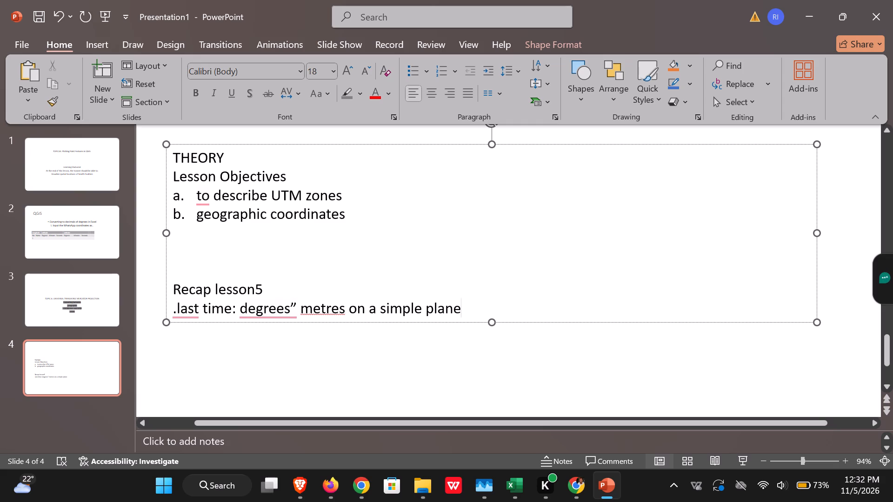
# Append "(X=R^, Y= R theta" to the end of the recap's first line and start a new line below it.
pyautogui.hotkey('shift', '(')
pyautogui.hotkey('shift', 'x')
pyautogui.press('=')
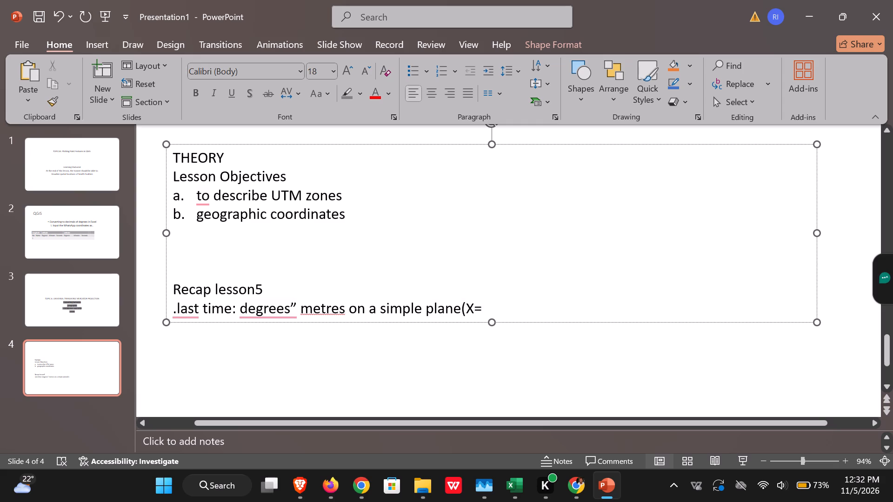
pyautogui.press('1')
pyautogui.press('BackSpace')
pyautogui.press('r')
pyautogui.hotkey('shift', '^')
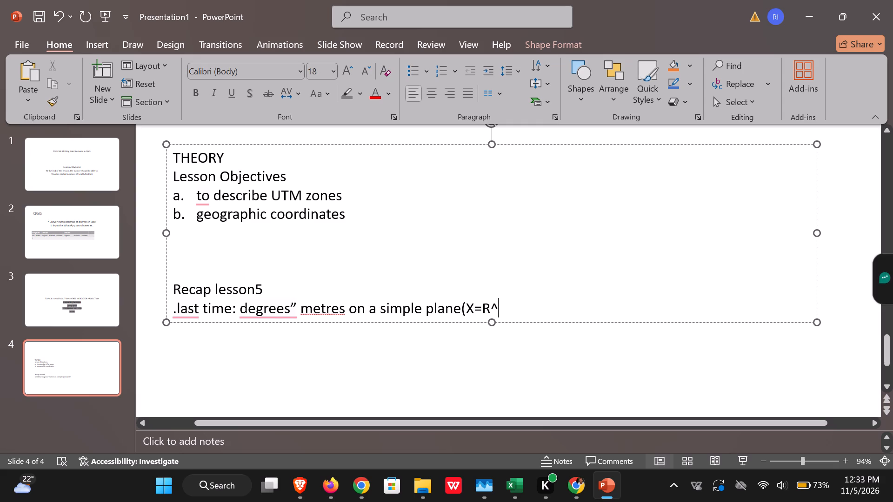
pyautogui.write(', Y')
pyautogui.press('=')
pyautogui.press('space')
pyautogui.write('R')
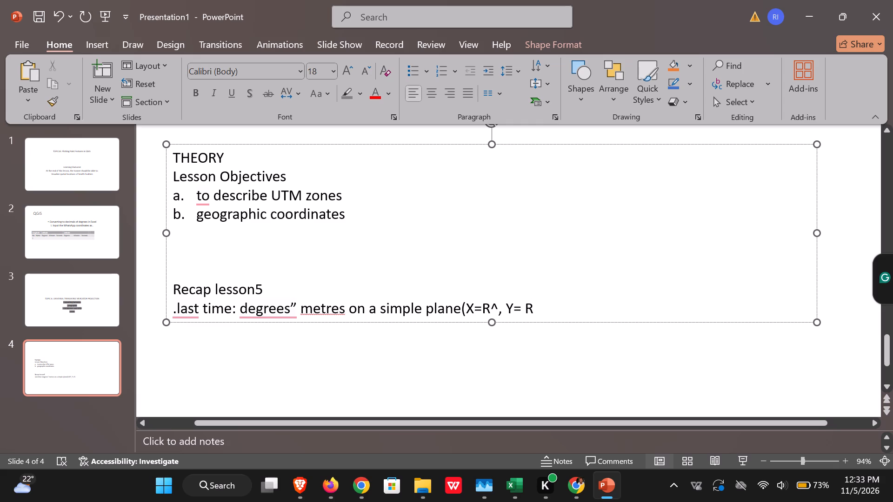
pyautogui.press('space')
pyautogui.write('TH')
pyautogui.press('BackSpace')
pyautogui.press('BackSpace')
pyautogui.write('theta')
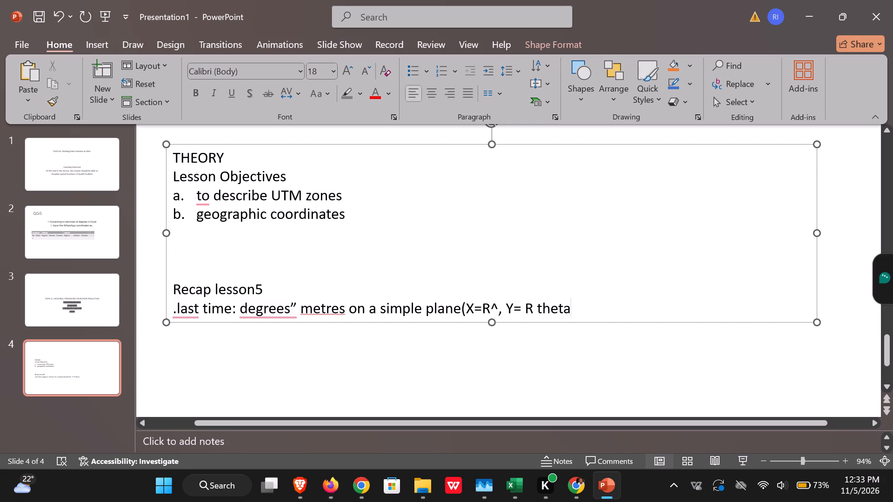
pyautogui.press('Return')
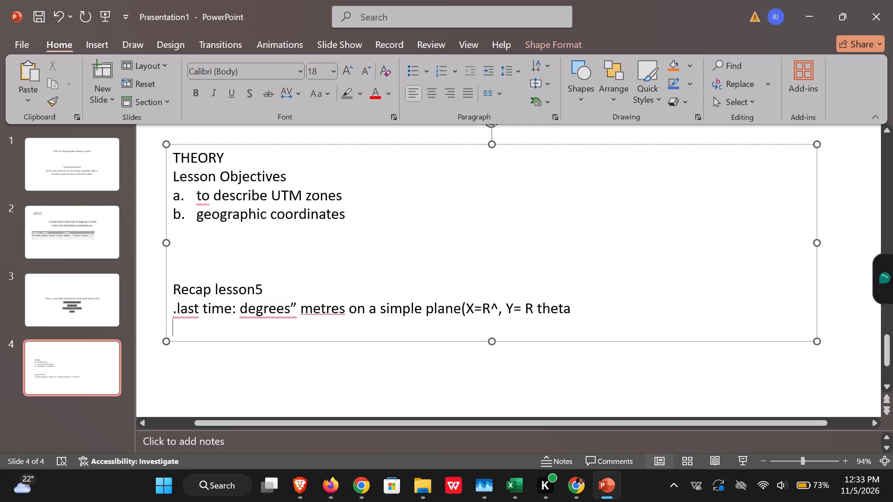
# Replace the word "theta" at the end of the recap formula with a closing parenthesis, keeping the rest of the text box.
pyautogui.click(577, 310)
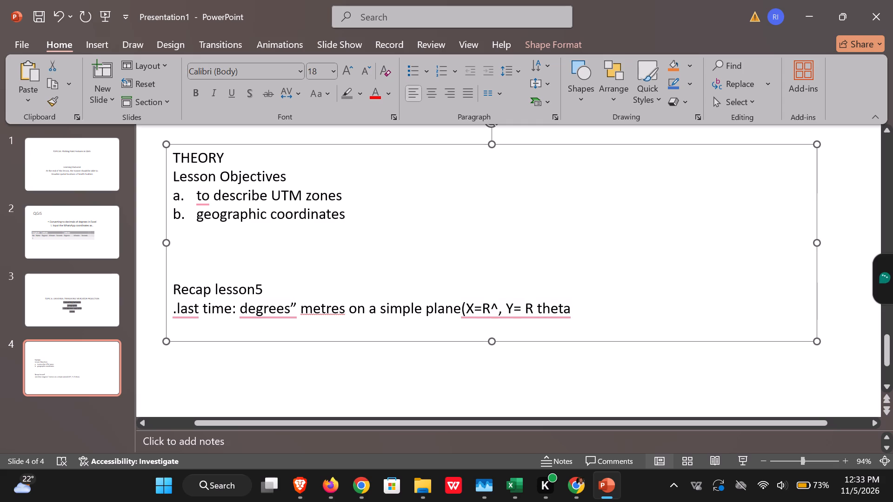
pyautogui.click(573, 312)
pyautogui.press('BackSpace')
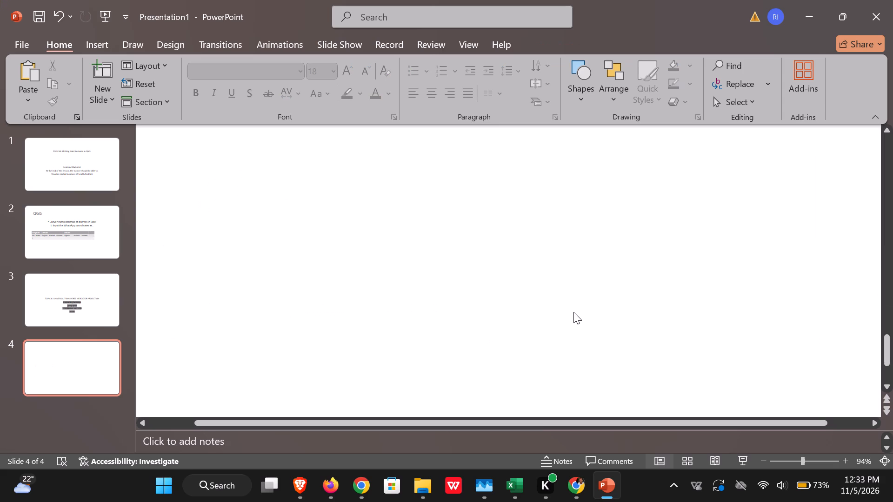
pyautogui.hotkey('ctrl', 'z')
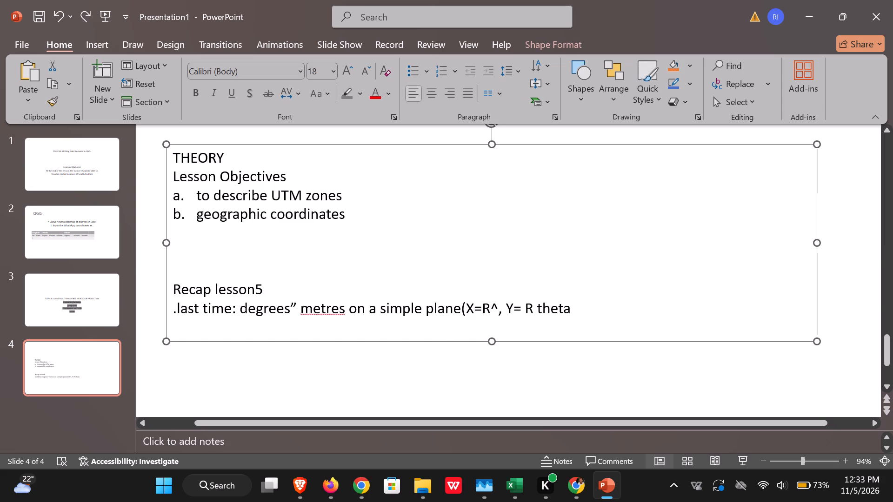
pyautogui.doubleClick(580, 310)
pyautogui.press('BackSpace')
pyautogui.press('BackSpace')
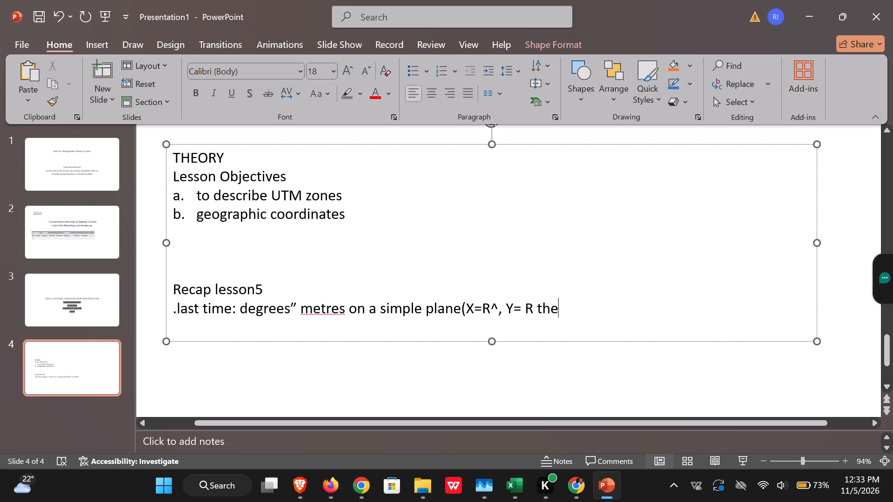
pyautogui.press('BackSpace')
pyautogui.press('BackSpace')
pyautogui.press('super+space')
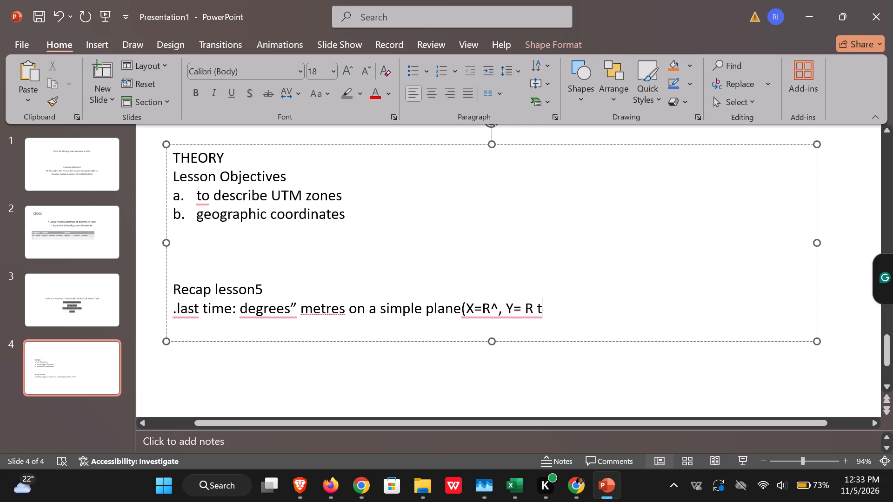
pyautogui.hotkey('ctrl', 'space')
pyautogui.press('BackSpace')
pyautogui.hotkey('shift', ')')
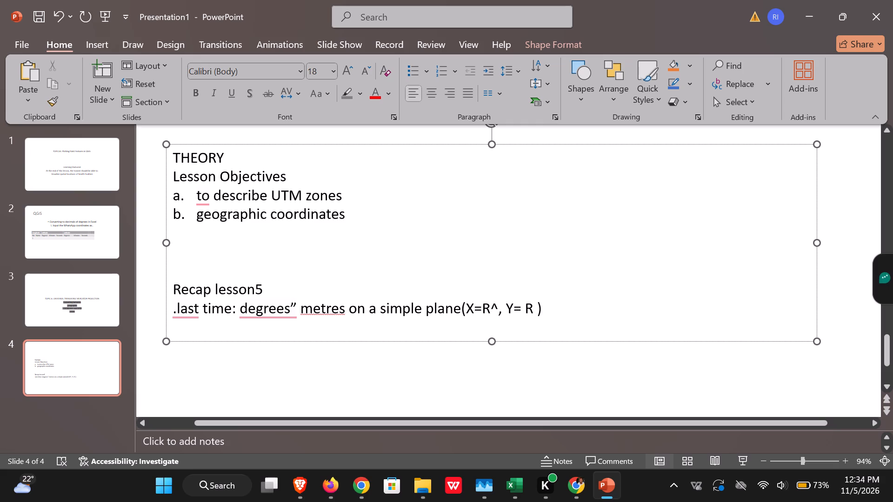
# Enter ".problem:that plane distorts" on a new line directly below the formula line.
pyautogui.press('Return')
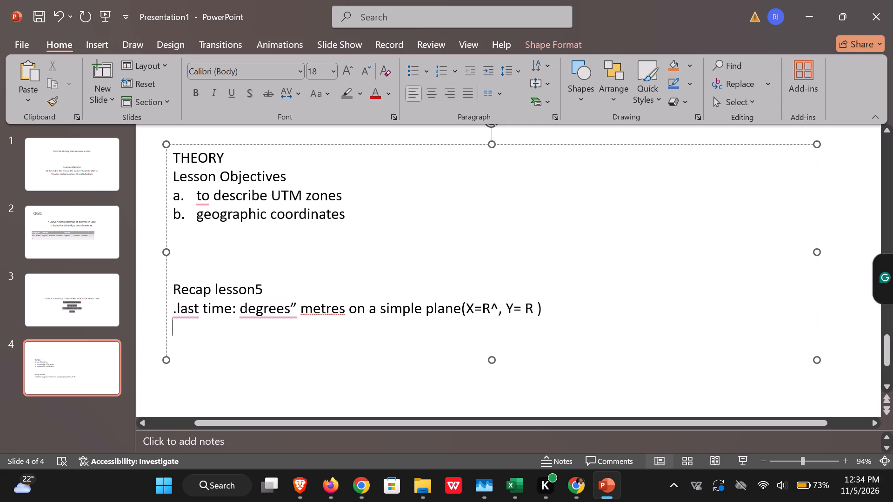
pyautogui.write('.problem')
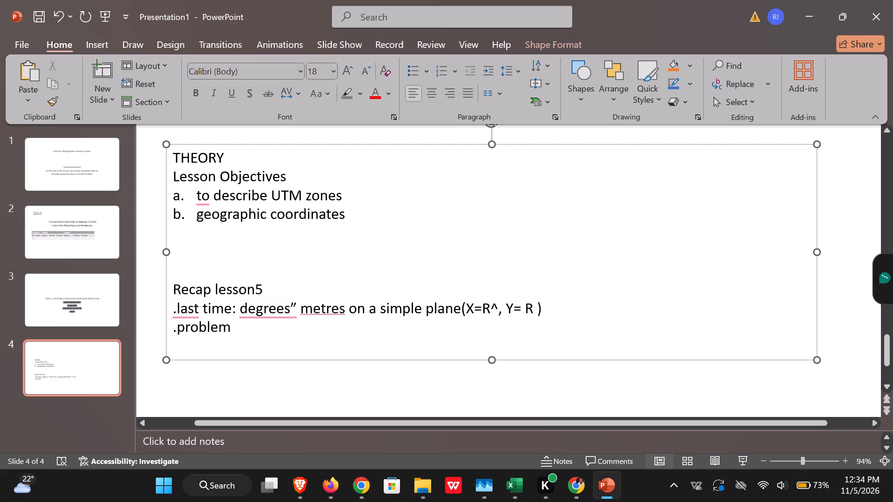
pyautogui.write(':that')
pyautogui.press('space')
pyautogui.write('plane distorts')
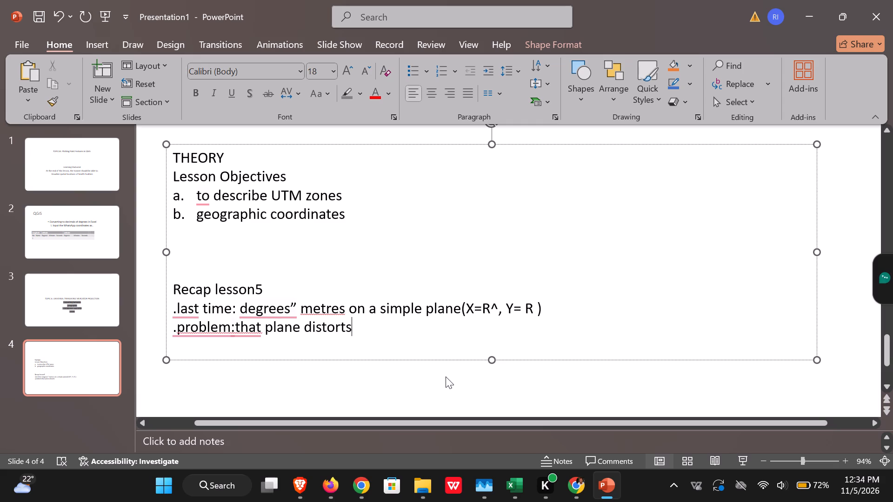
# Insert a space after the colon in ".problem:that" on the second recap line.
pyautogui.click(232, 330)
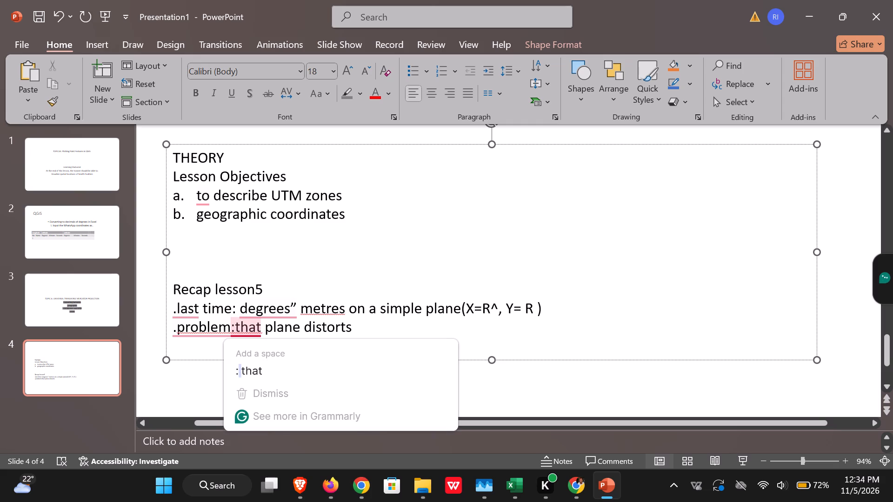
pyautogui.press('Right')
pyautogui.press('space')
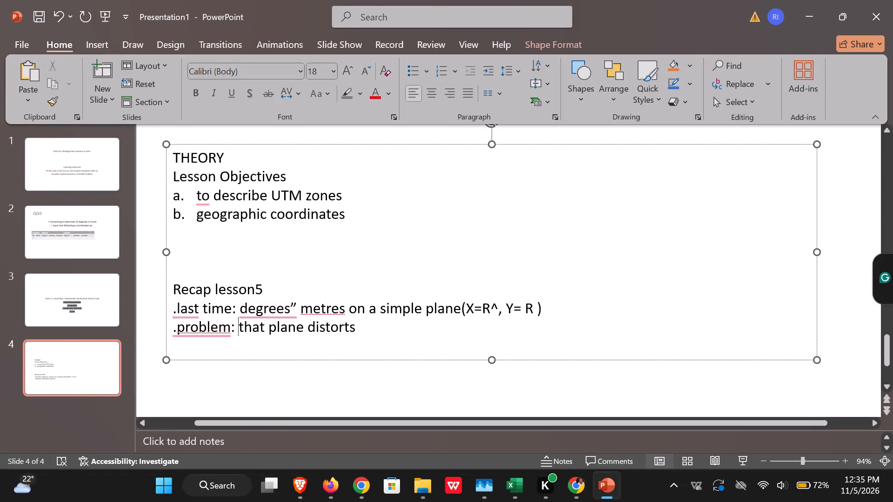
pyautogui.write('sha')
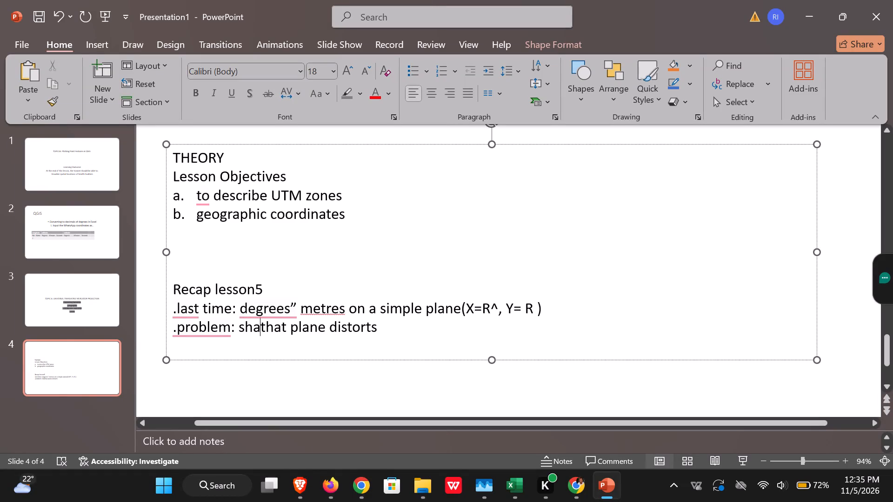
pyautogui.press('BackSpace')
pyautogui.press('BackSpace')
pyautogui.press('BackSpace')
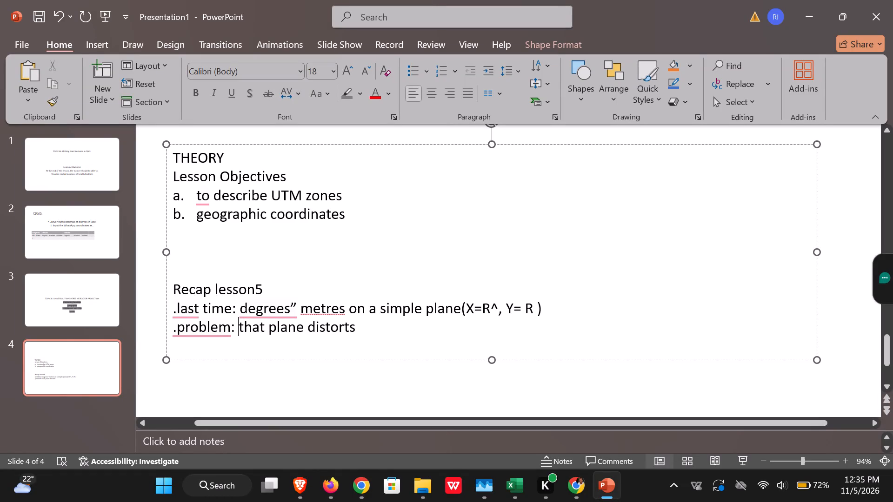
# Add "shapes" at the end of the problem line after "distorts", without a second "that" before it.
pyautogui.click(373, 329)
pyautogui.press('space')
pyautogui.write('that shapes')
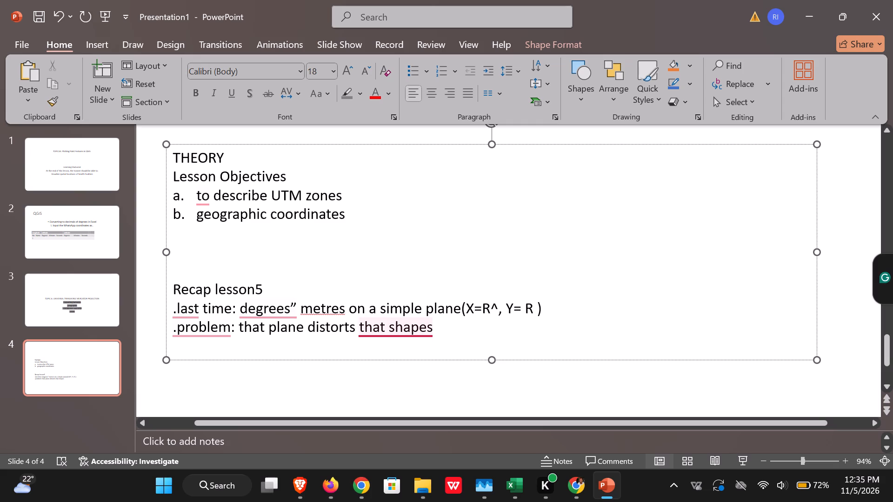
pyautogui.click(387, 329)
pyautogui.press('BackSpace')
pyautogui.press('BackSpace')
pyautogui.press('BackSpace')
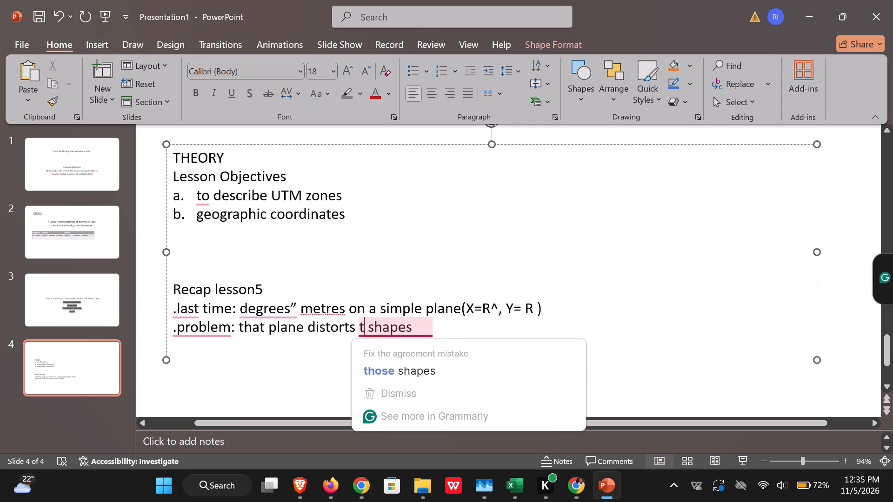
pyautogui.press('BackSpace')
pyautogui.click(424, 325)
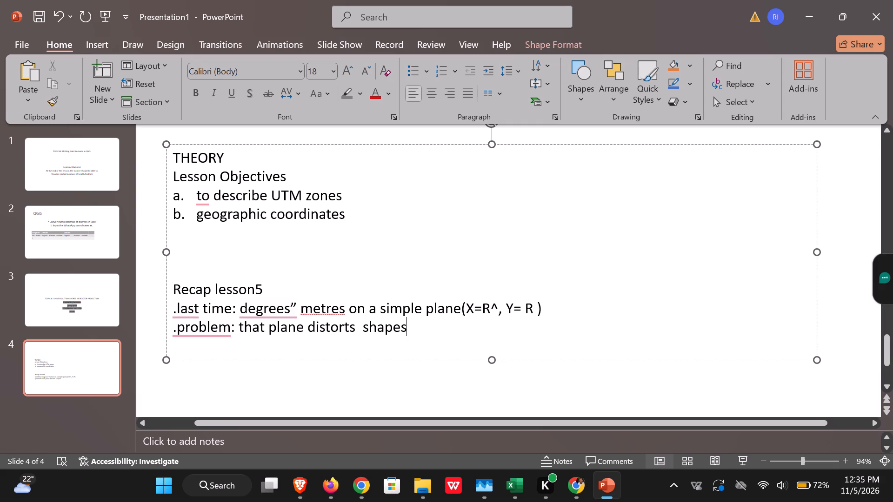
# Continue the problem line after "shapes" with "and distance more and more away from the origin".
pyautogui.press('space')
pyautogui.write('and')
pyautogui.press('space')
pyautogui.write('distance')
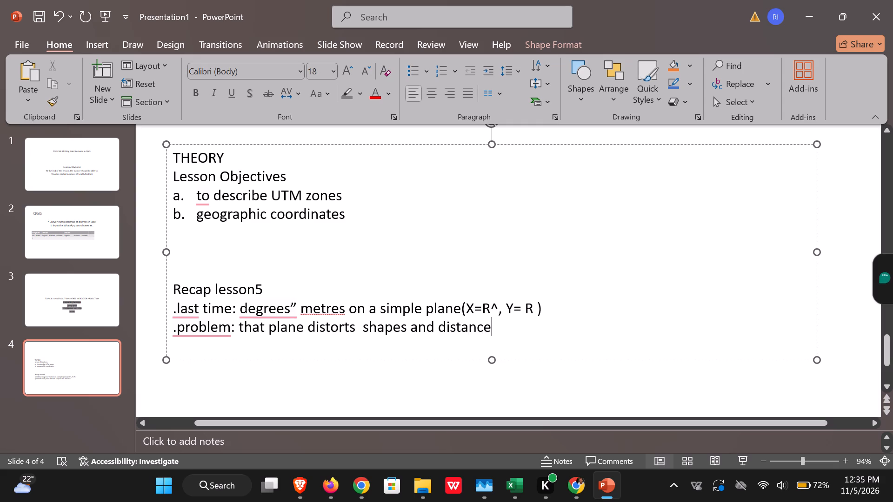
pyautogui.press('space')
pyautogui.write('more')
pyautogui.press('space')
pyautogui.write('and more')
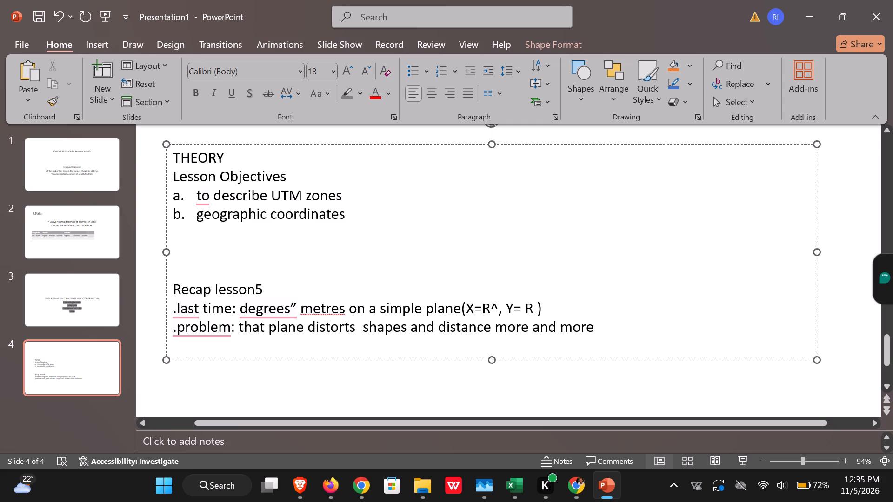
pyautogui.press('space')
pyautogui.write('away from the origin')
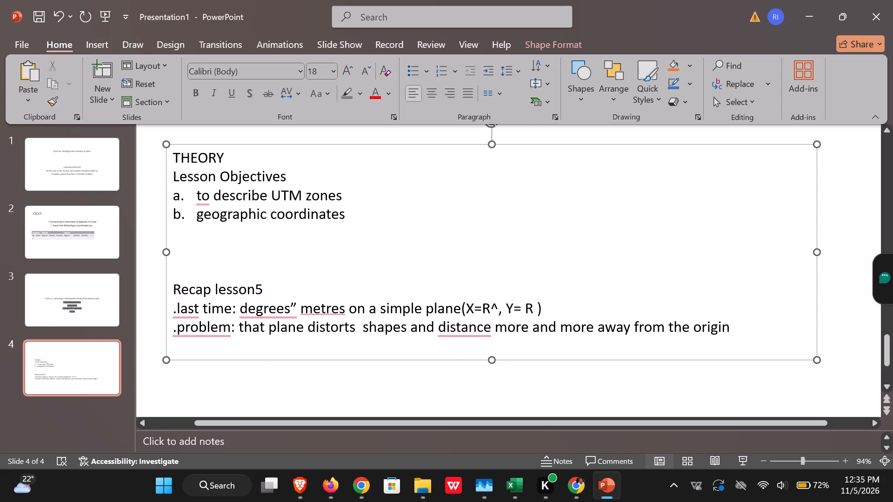
# Add a new line below the problem line reading "Today: UTM, a standard set of 60 narrow zones".
pyautogui.press('Return')
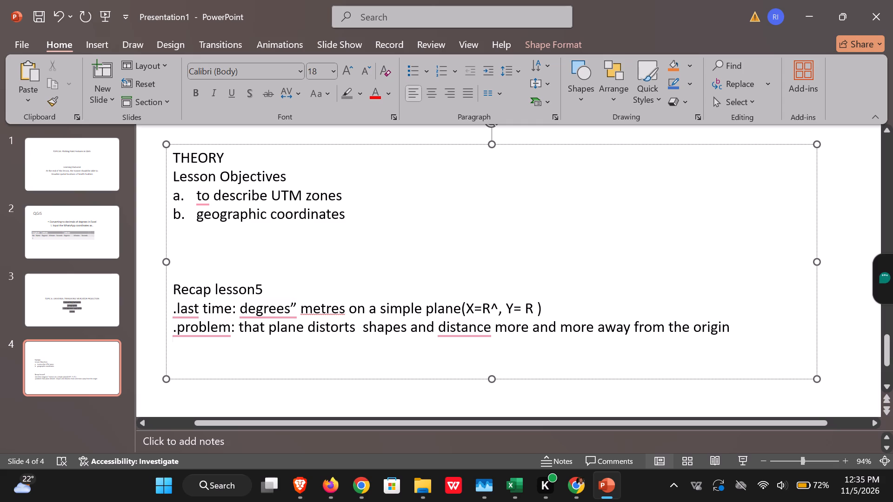
pyautogui.hotkey('shift', 't')
pyautogui.write('oday')
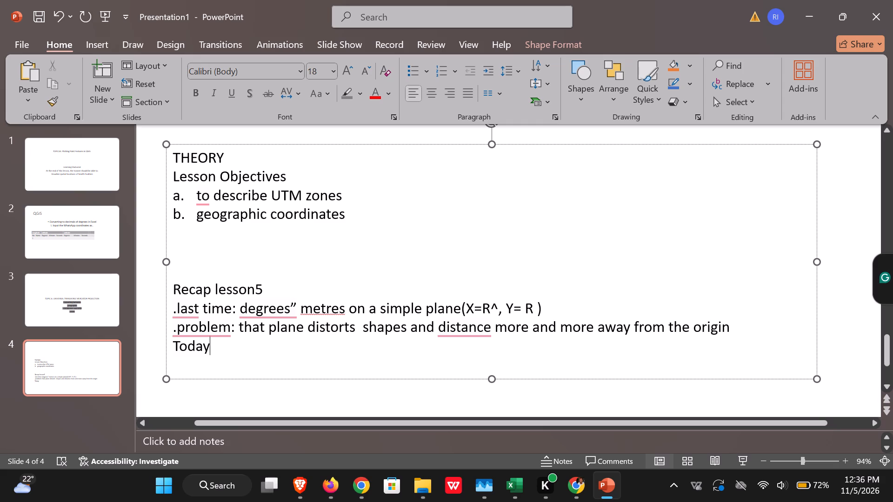
pyautogui.hotkey('shift', ':')
pyautogui.press('space')
pyautogui.write('U')
pyautogui.write('TM')
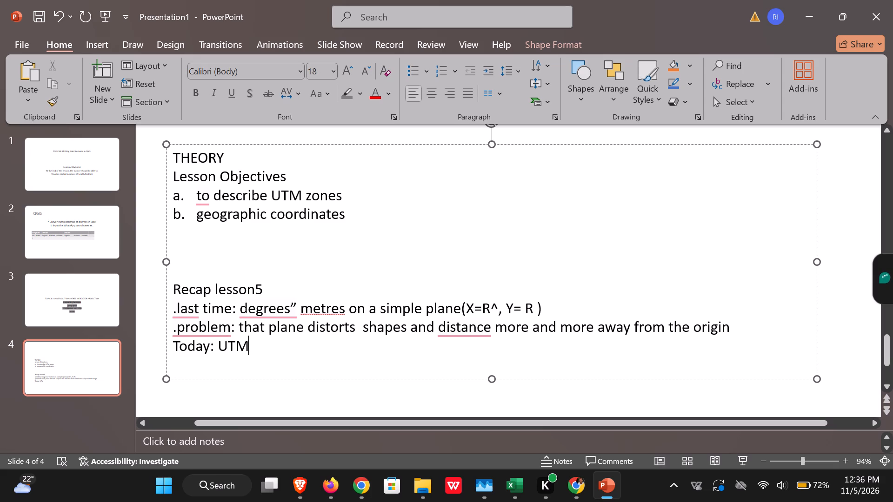
pyautogui.press(',')
pyautogui.press('space')
pyautogui.write('a')
pyautogui.press('space')
pyautogui.write('s')
pyautogui.write('tandard')
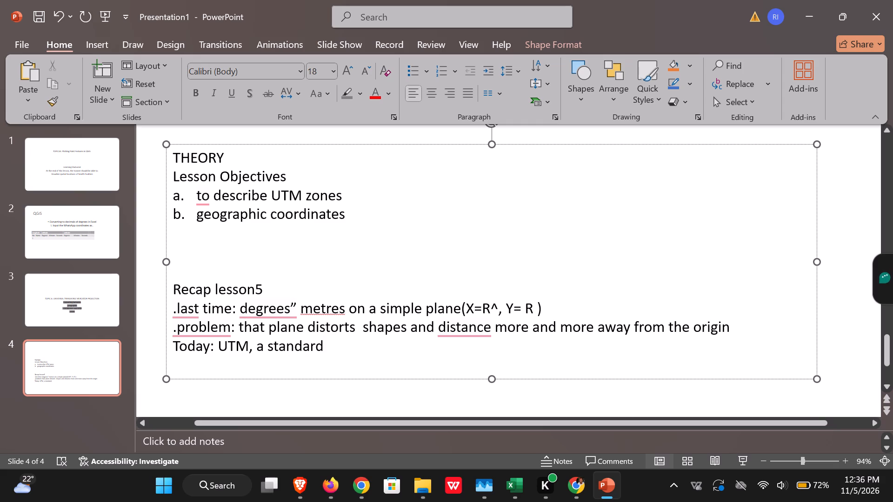
pyautogui.press('space')
pyautogui.write('set')
pyautogui.press('space')
pyautogui.write('of 60')
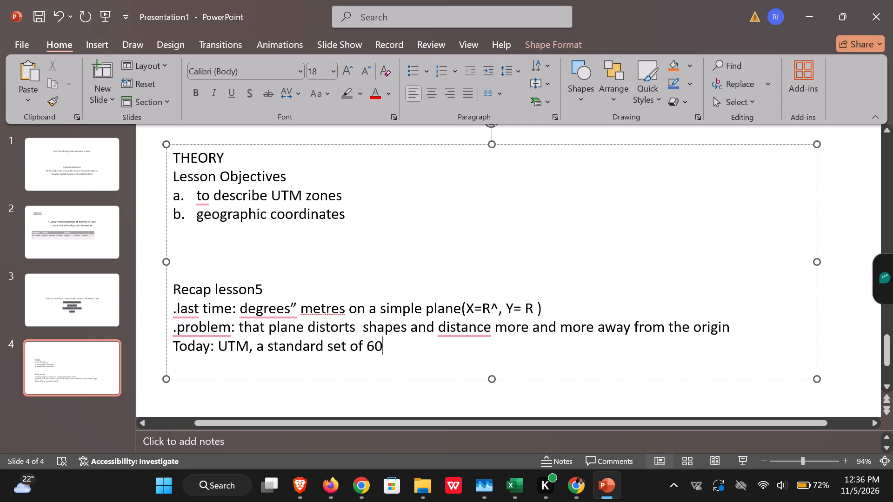
pyautogui.press('space')
pyautogui.write('m')
pyautogui.press('BackSpace')
pyautogui.write('narrows')
pyautogui.press('BackSpace')
pyautogui.press('space')
pyautogui.write('zones')
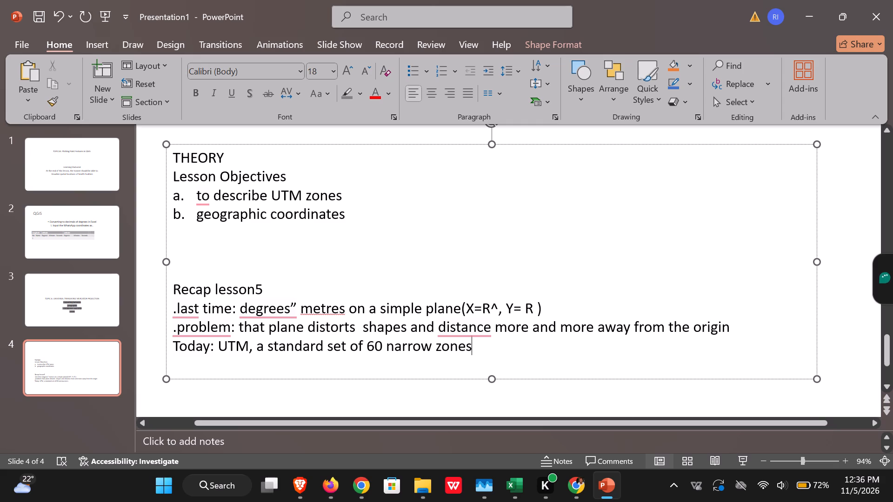
# Extend the "Today" line with ", each flattened with very little distortion".
pyautogui.write(', each')
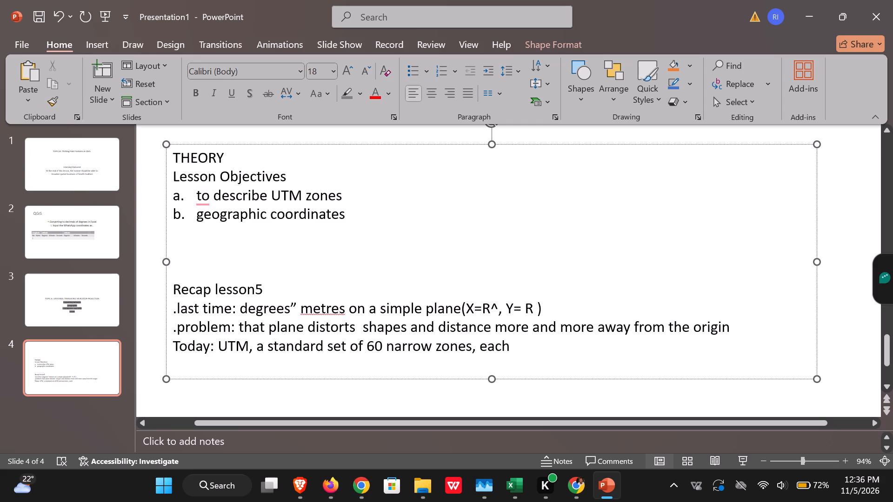
pyautogui.press('space')
pyautogui.write('flattened')
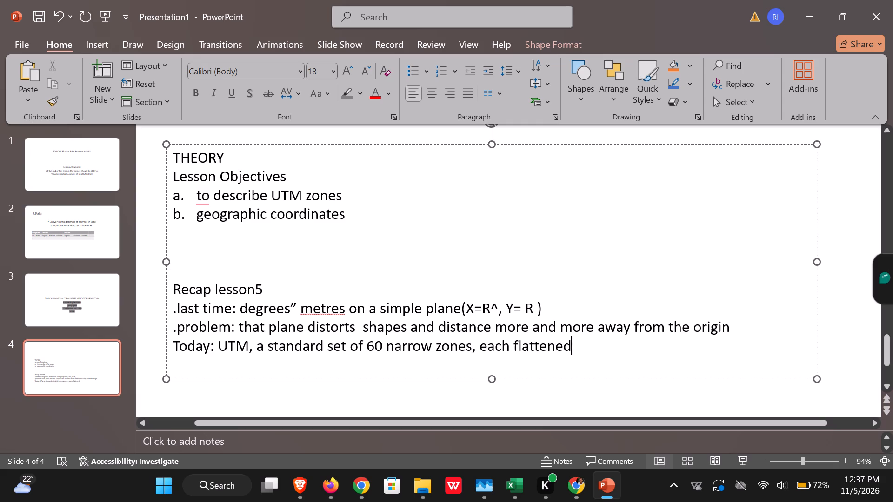
pyautogui.press('space')
pyautogui.write('with very')
pyautogui.press('space')
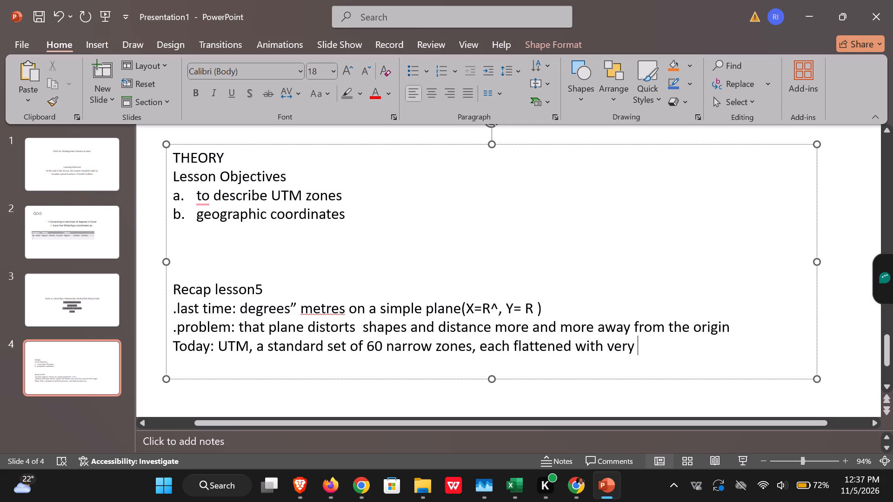
pyautogui.write('little')
pyautogui.press('space')
pyautogui.write('distortion')
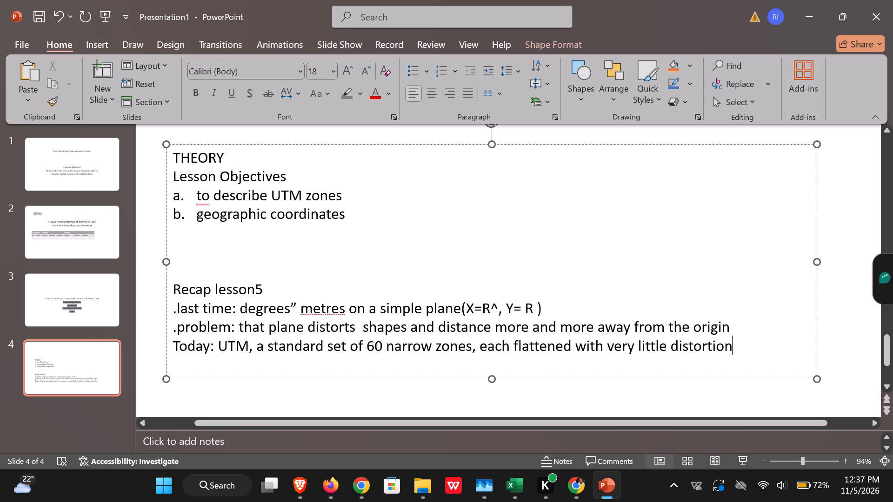
# Add a new line below the "Today" line reading "You will: find the zone, understand the grid".
pyautogui.press('Return')
pyautogui.hotkey('shift', 'y')
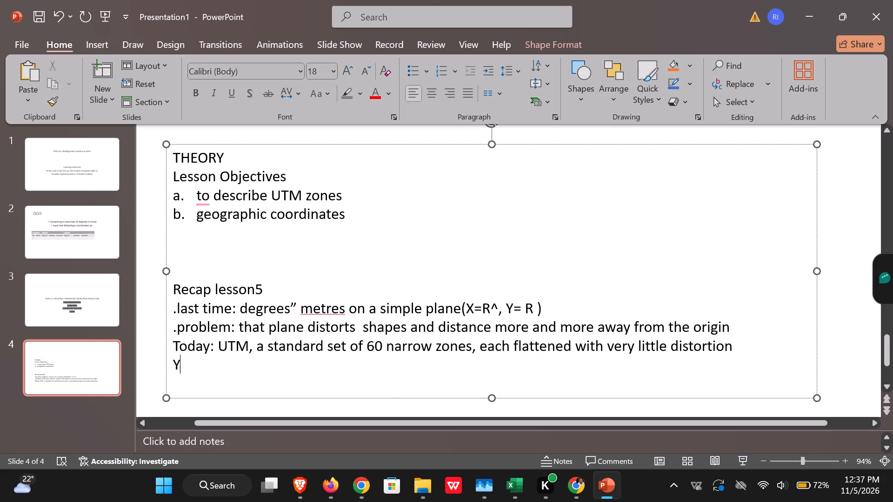
pyautogui.write('ou')
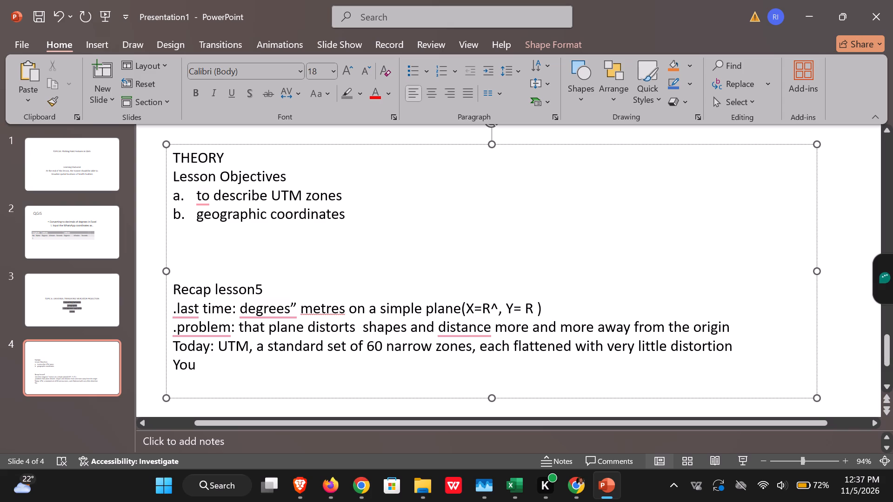
pyautogui.press('space')
pyautogui.write('will')
pyautogui.hotkey('shift', ':')
pyautogui.press('space')
pyautogui.write('find the zone')
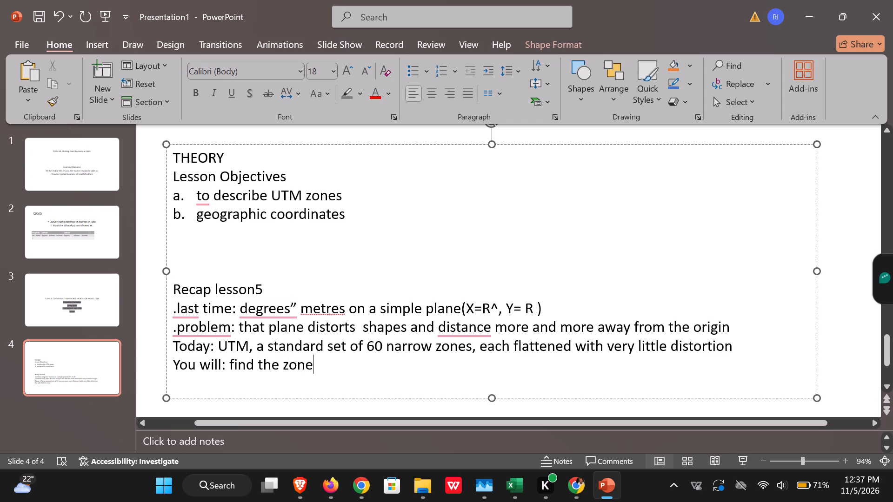
pyautogui.write(', understand')
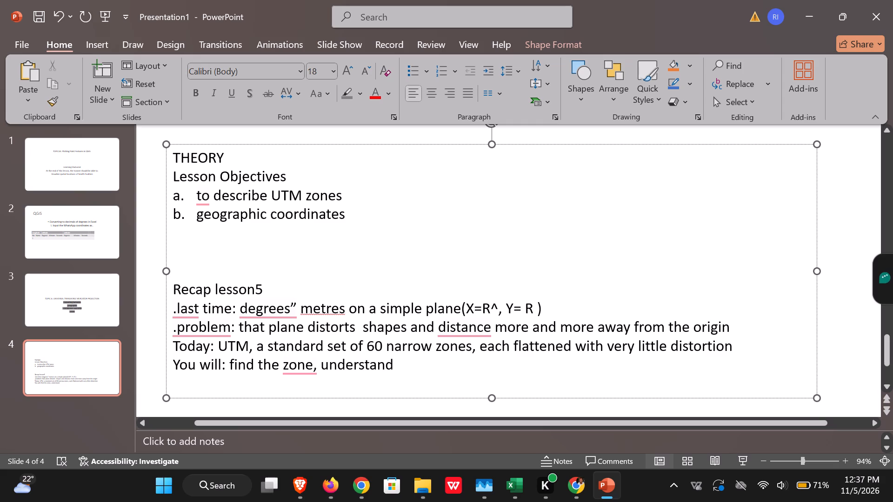
pyautogui.press('space')
pyautogui.write('th')
pyautogui.write('e grid')
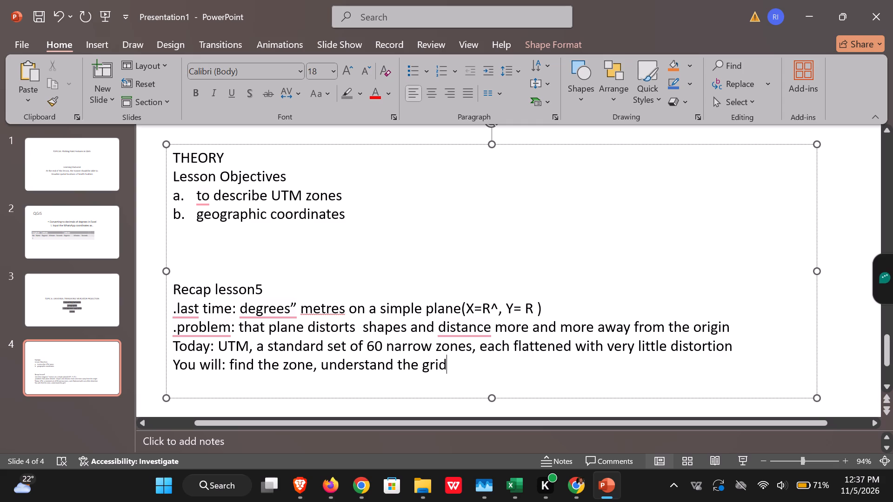
# Extend the "You will" line with ", and convert between geographic and UTM coordinates".
pyautogui.write(', and')
pyautogui.press('space')
pyautogui.write('convert between')
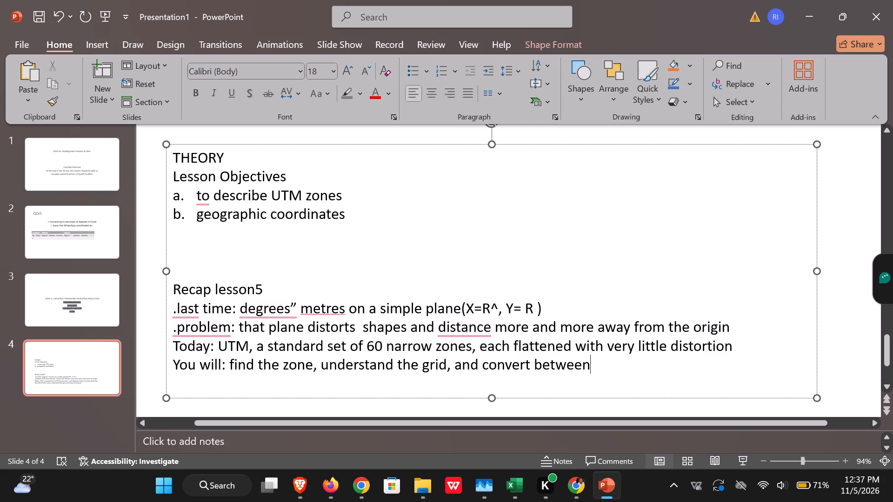
pyautogui.press('space')
pyautogui.write('geographi')
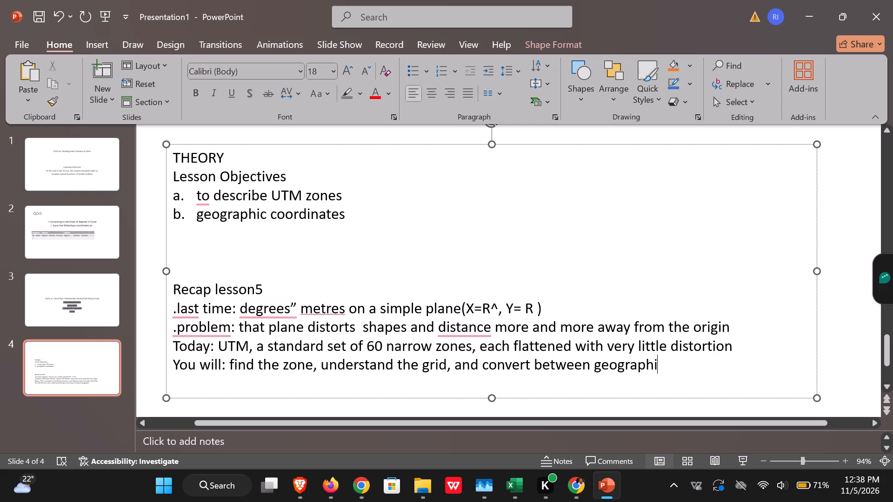
pyautogui.write('c and')
pyautogui.press('space')
pyautogui.write('UTM')
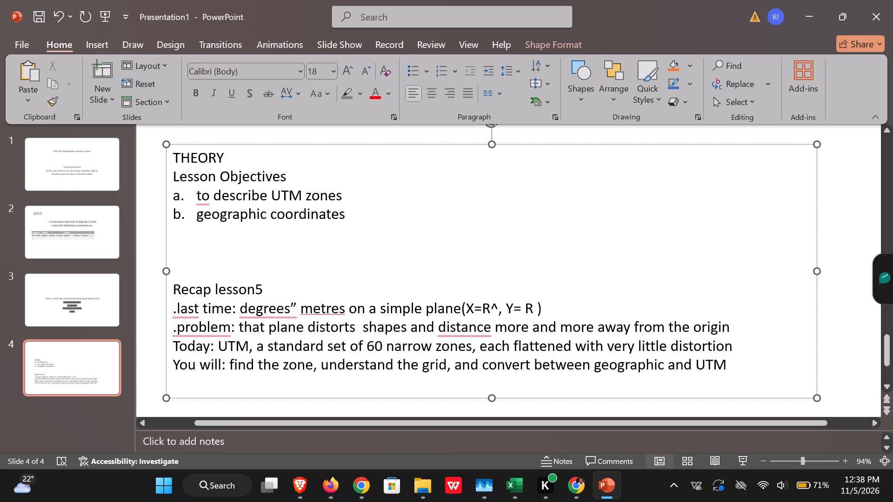
pyautogui.press('space')
pyautogui.write('coo')
pyautogui.write('rdinates')
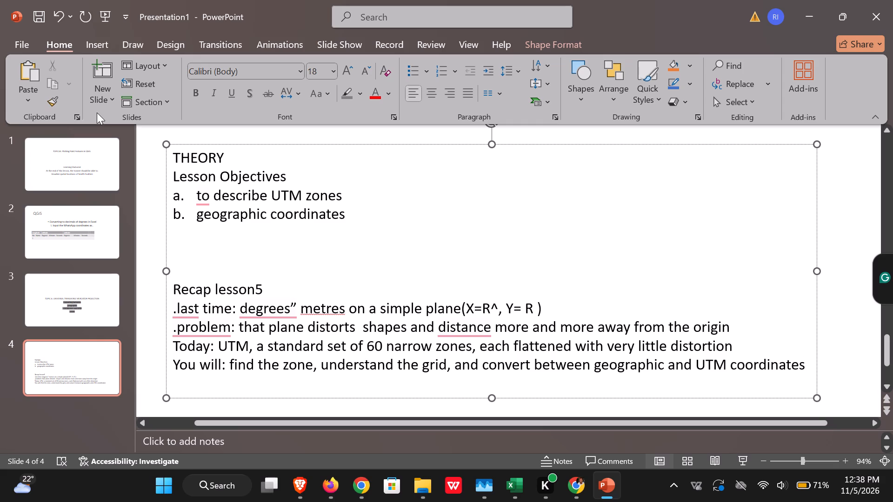
# Add a new slide with the Blank layout after slide 4.
pyautogui.click(96, 94)
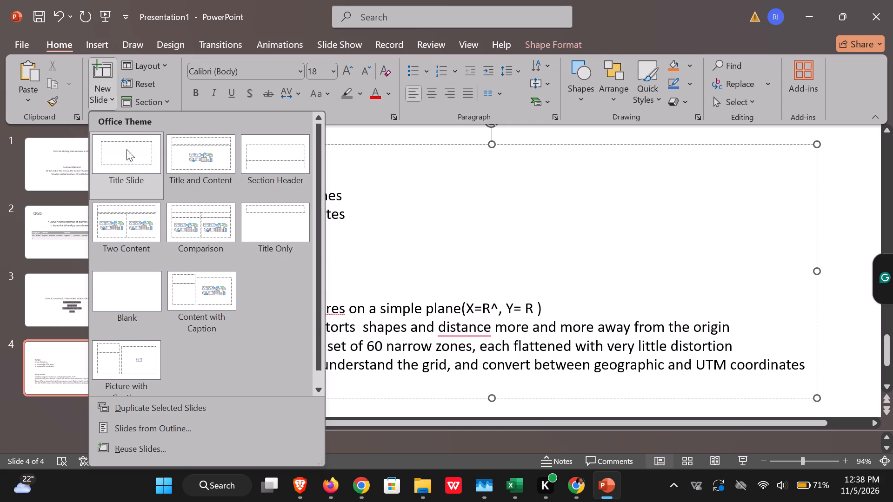
pyautogui.click(127, 285)
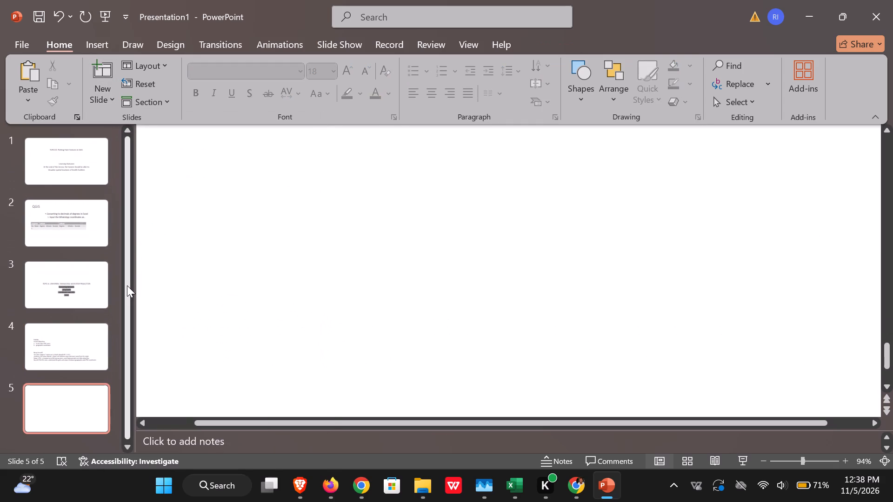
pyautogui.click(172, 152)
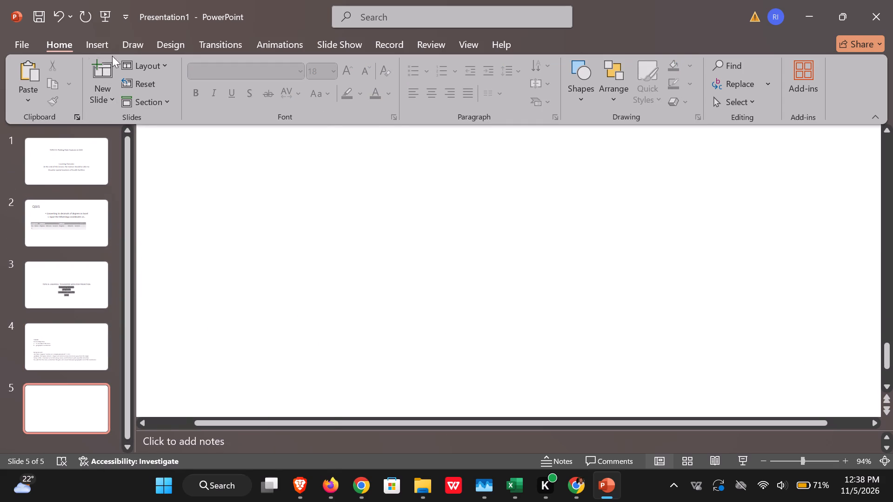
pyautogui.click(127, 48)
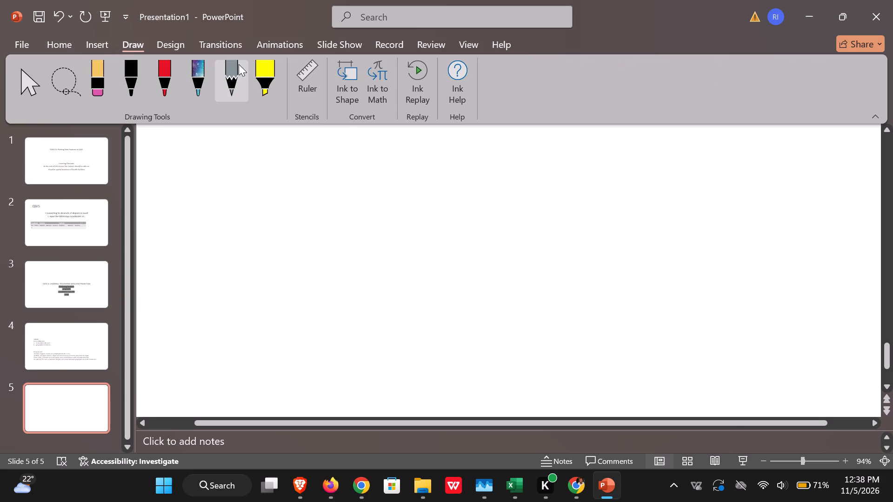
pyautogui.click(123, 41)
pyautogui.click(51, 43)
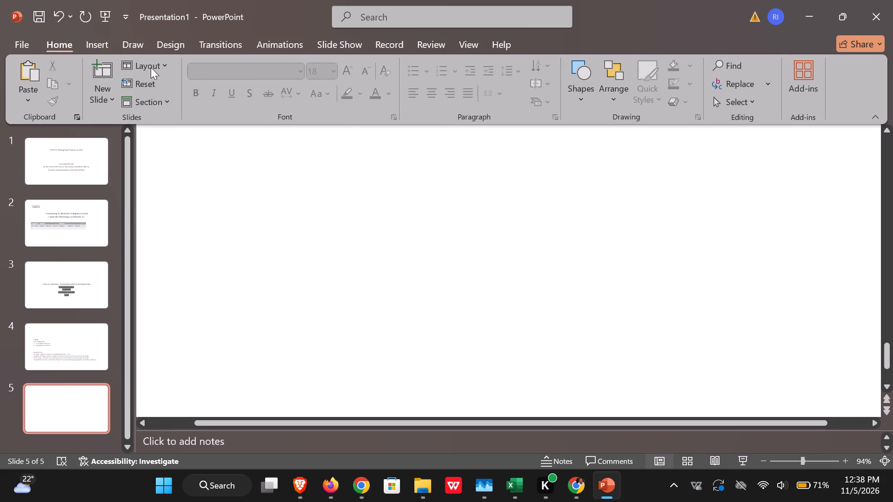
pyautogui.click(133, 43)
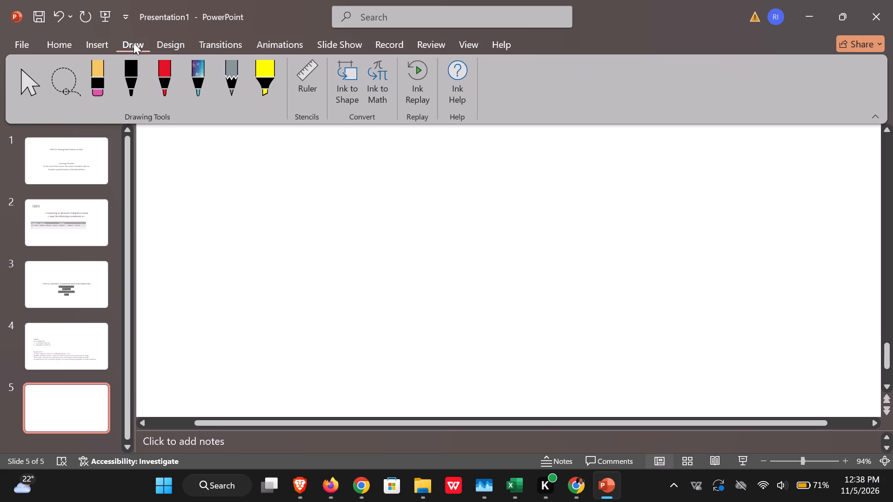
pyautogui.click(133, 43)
# Insert a large text box covering most of the visible area of blank slide 5.
pyautogui.click(95, 45)
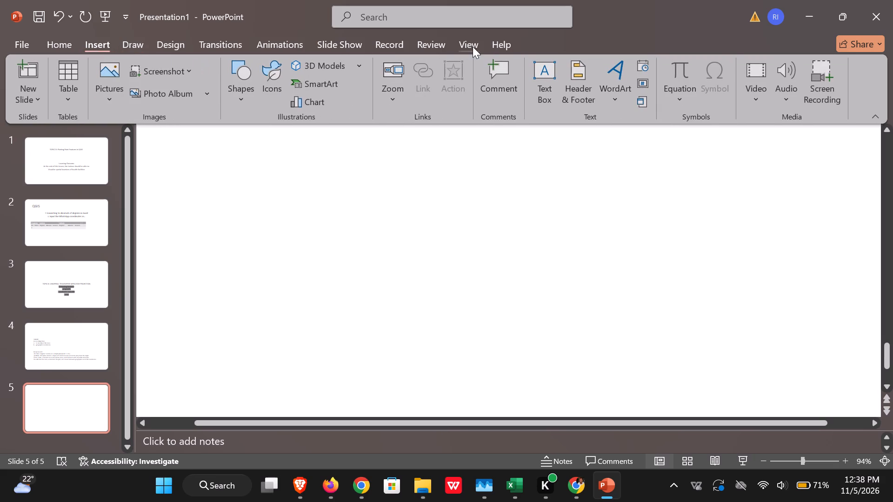
pyautogui.click(534, 75)
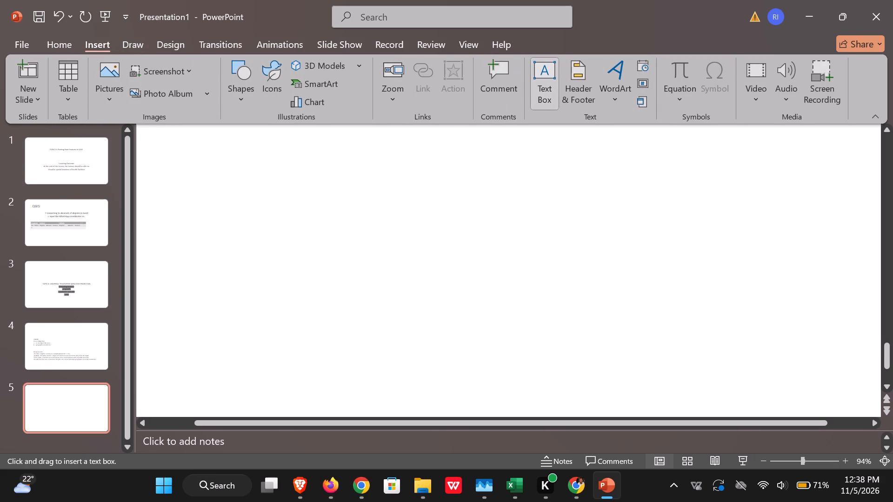
pyautogui.moveTo(160, 140); pyautogui.dragTo(615, 380)
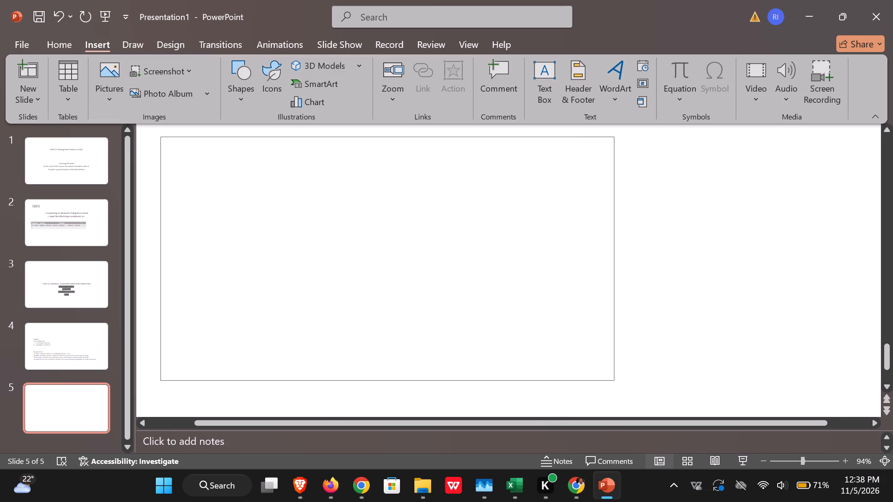
pyautogui.moveTo(615, 380); pyautogui.dragTo(783, 388)
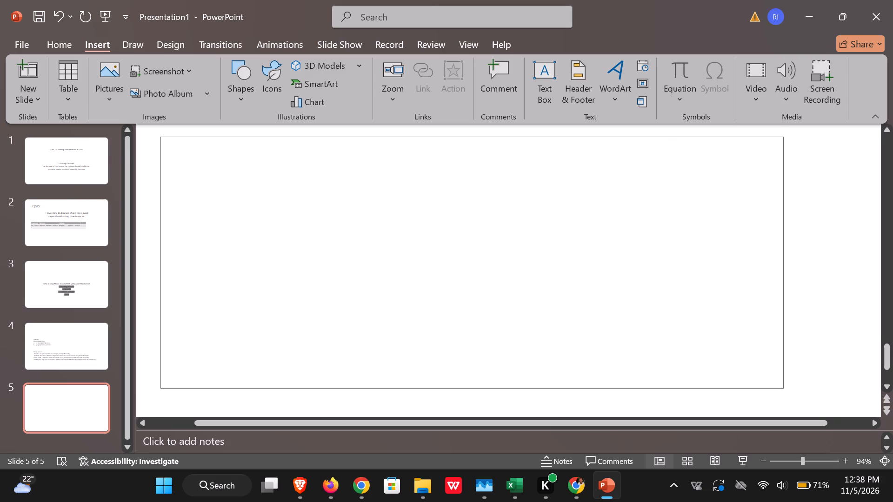
pyautogui.moveTo(783, 388); pyautogui.dragTo(839, 398)
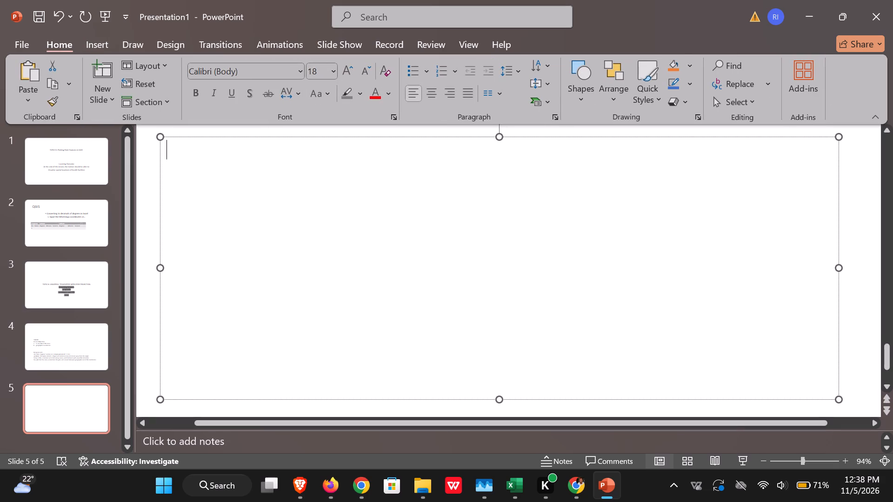
pyautogui.click(453, 243)
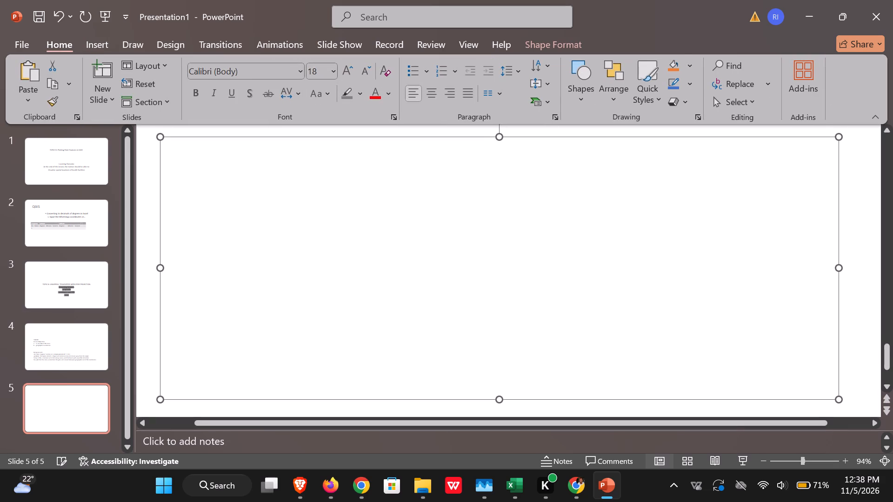
# Enter the heading "MERCATOR" in the new text box, followed by a blank line.
pyautogui.write('MERC')
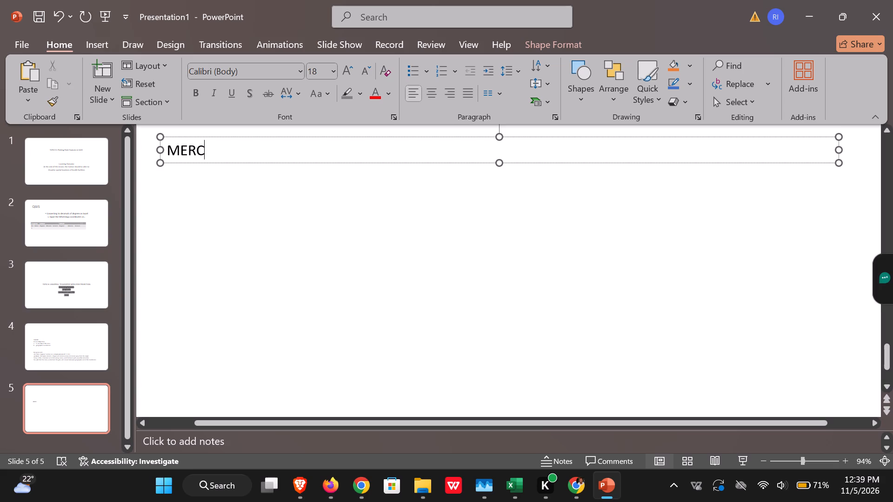
pyautogui.write('ATOR')
pyautogui.press('Return')
pyautogui.press('Return')
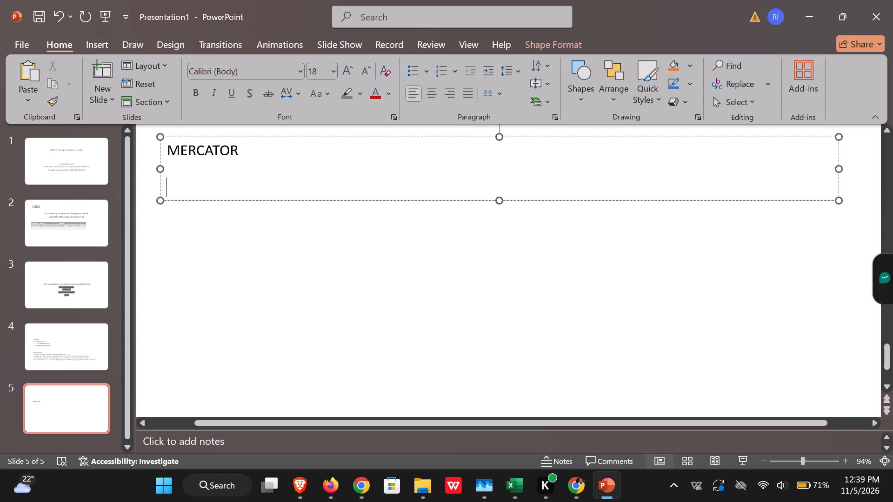
# Begin the body text below the heading with "A Mercator projection".
pyautogui.write('A')
pyautogui.press('space')
pyautogui.write('met')
pyautogui.press('BackSpace')
pyautogui.write('rcator')
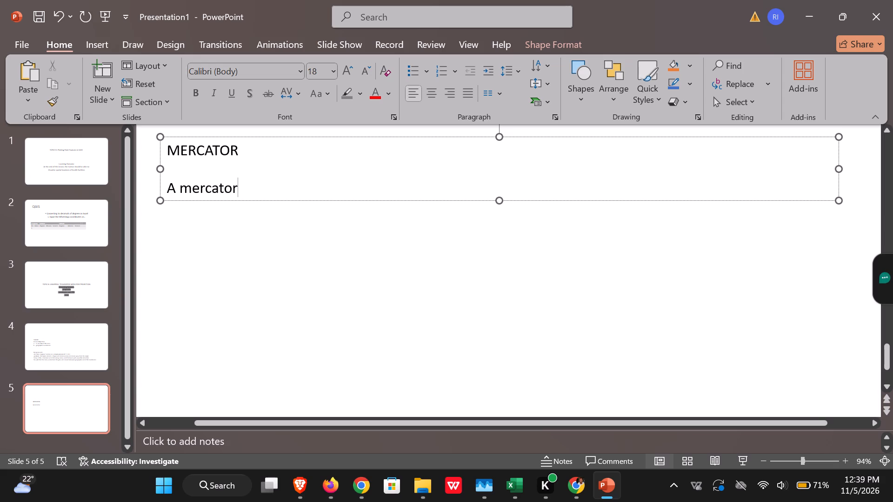
pyautogui.press('space')
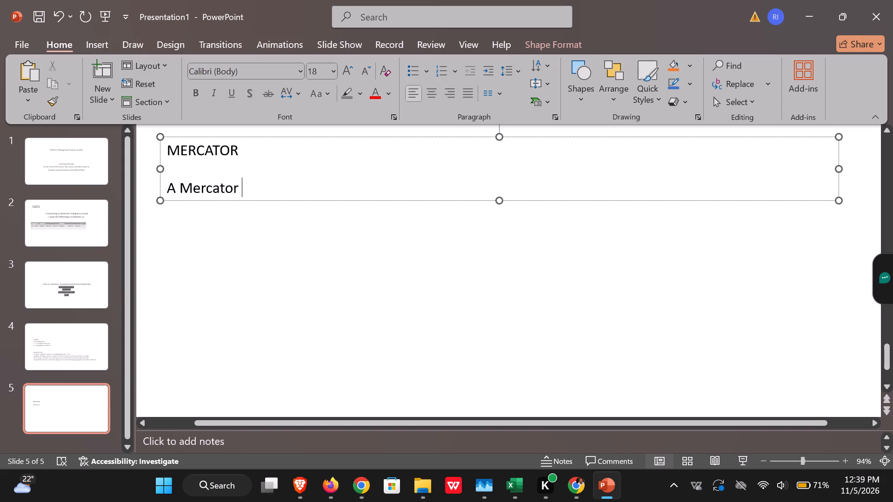
pyautogui.write('projection')
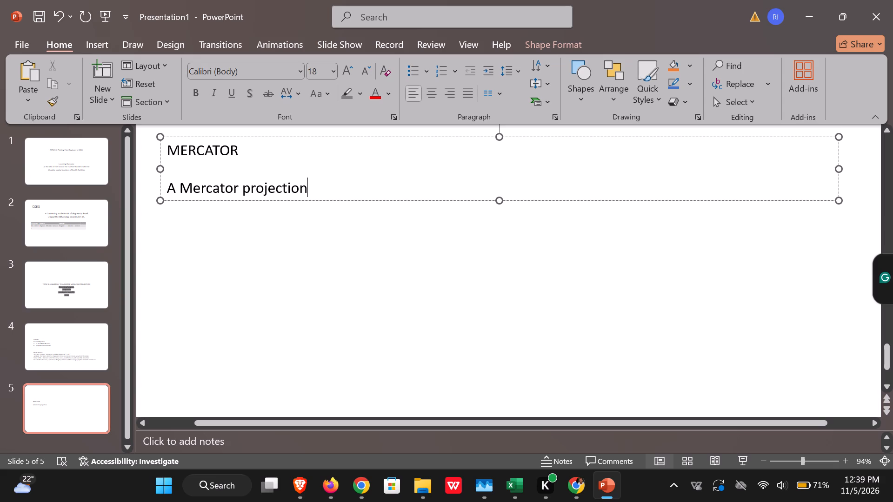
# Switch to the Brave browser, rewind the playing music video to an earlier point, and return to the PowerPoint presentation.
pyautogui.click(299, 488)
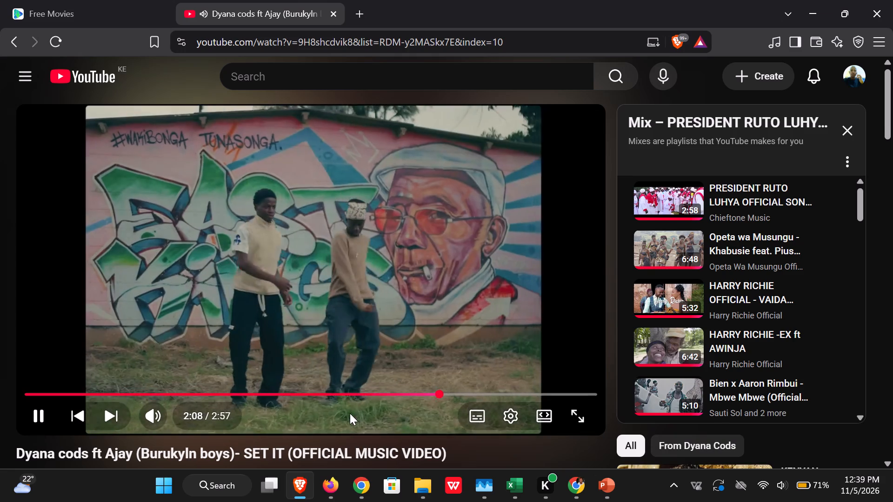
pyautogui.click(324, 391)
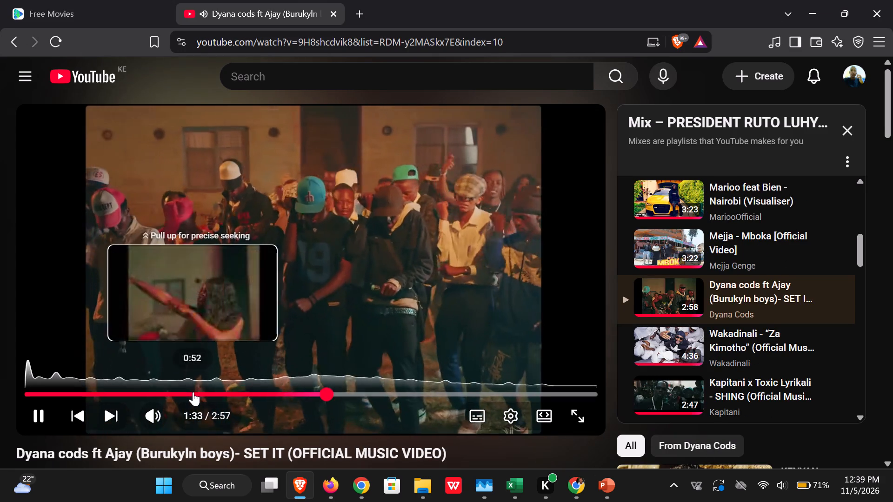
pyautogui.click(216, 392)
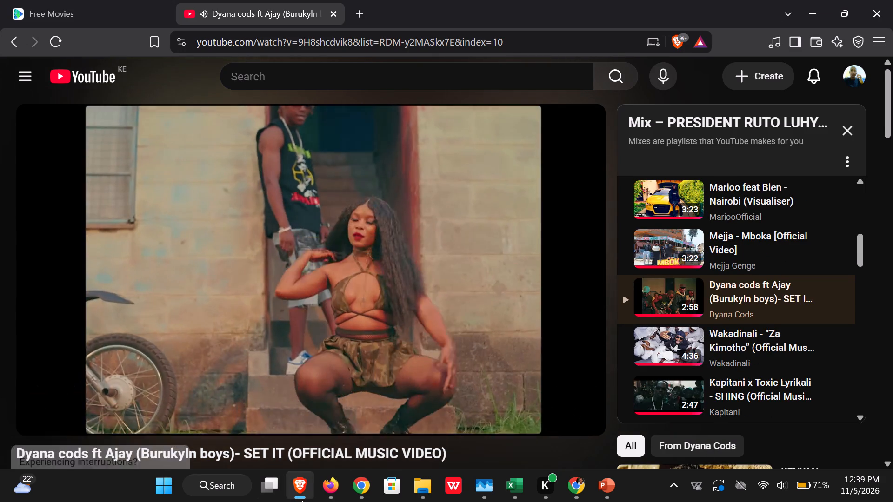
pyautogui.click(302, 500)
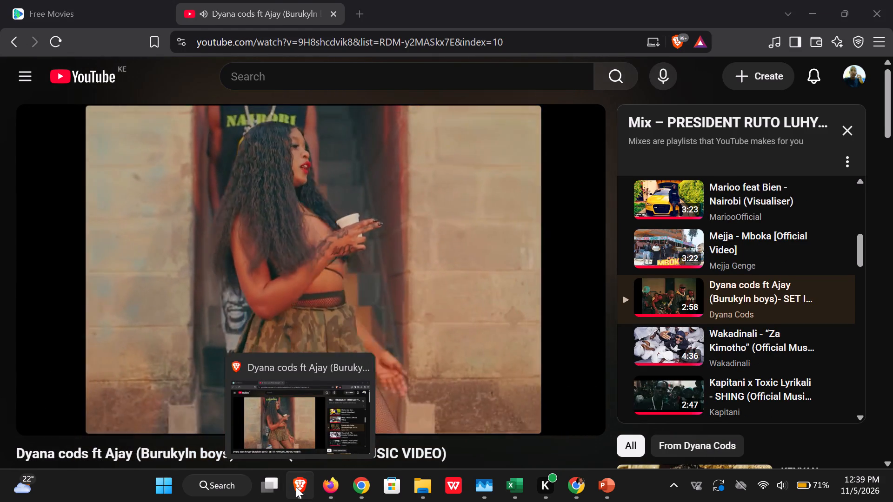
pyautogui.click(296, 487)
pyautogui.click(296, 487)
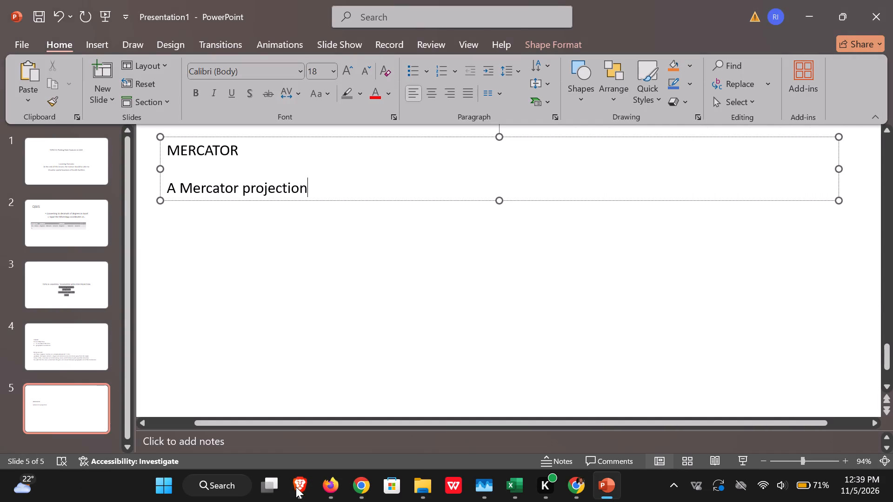
# Continue the body sentence after "A Mercator projection" with "is a type of map projection that converts".
pyautogui.click(325, 187)
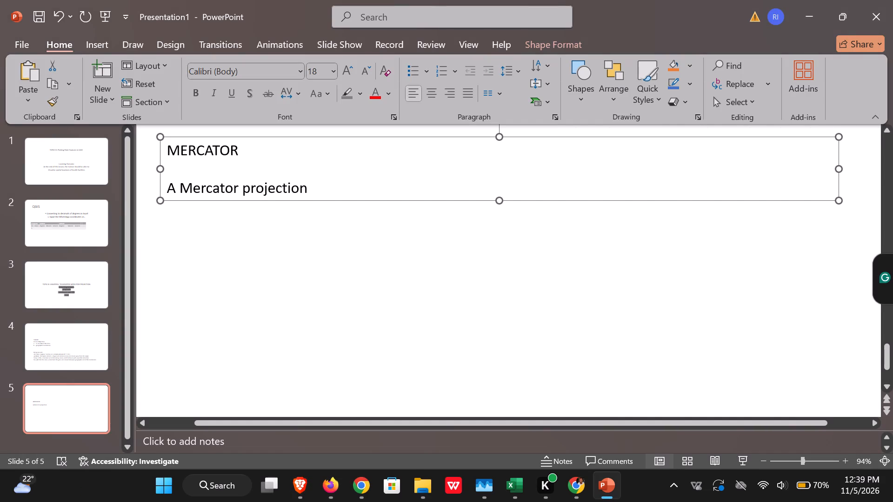
pyautogui.press('space')
pyautogui.write('is a type')
pyautogui.press('space')
pyautogui.write('of')
pyautogui.press('space')
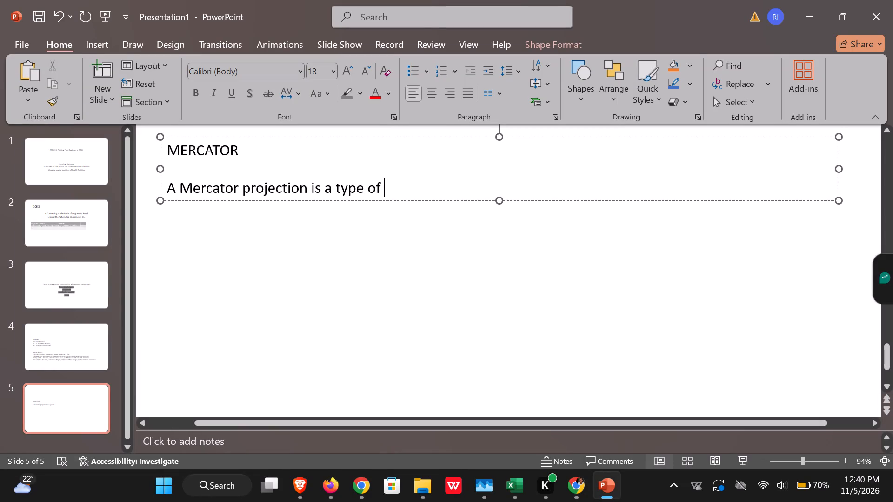
pyautogui.write('map')
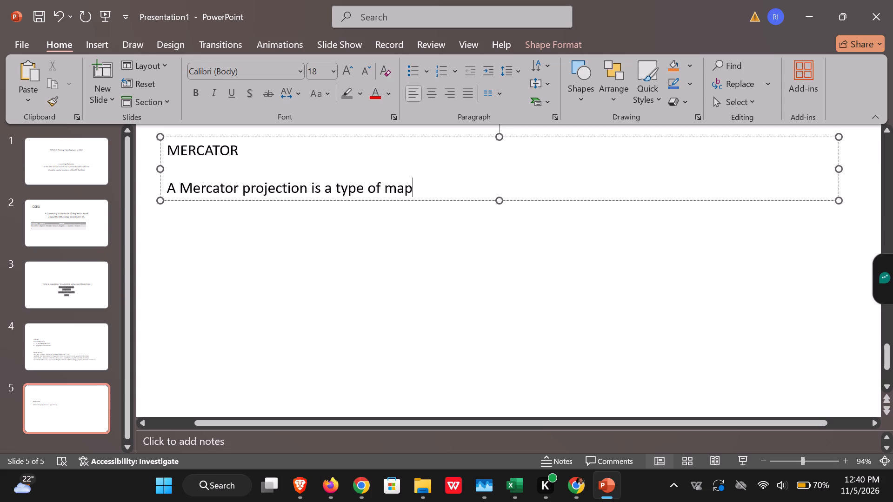
pyautogui.press('space')
pyautogui.write('projection')
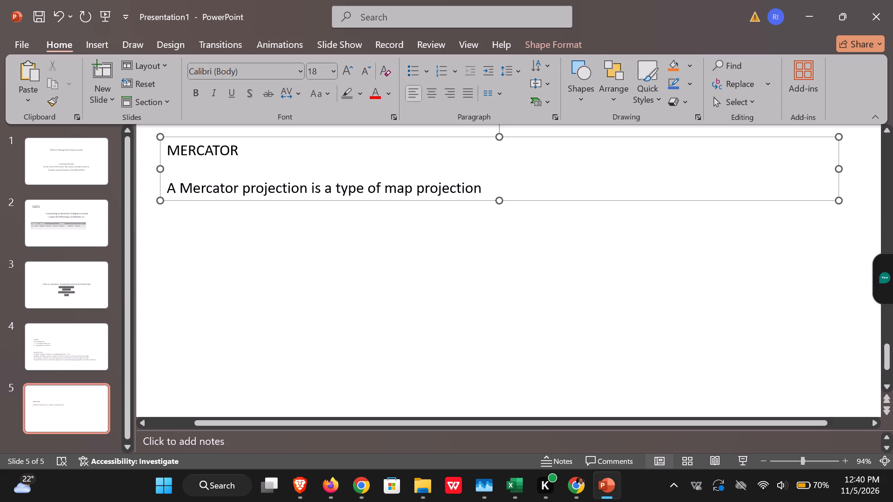
pyautogui.press('space')
pyautogui.write('that')
pyautogui.press('space')
pyautogui.write('conver')
pyautogui.write('ts')
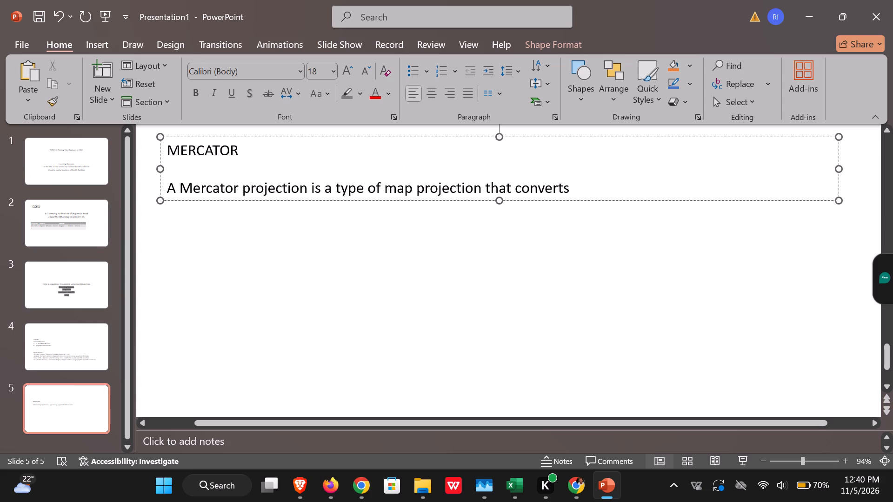
# Make the heading "MERCATOR" on slide 5 bold.
pyautogui.moveTo(249, 153); pyautogui.dragTo(199, 150)
pyautogui.click(209, 122)
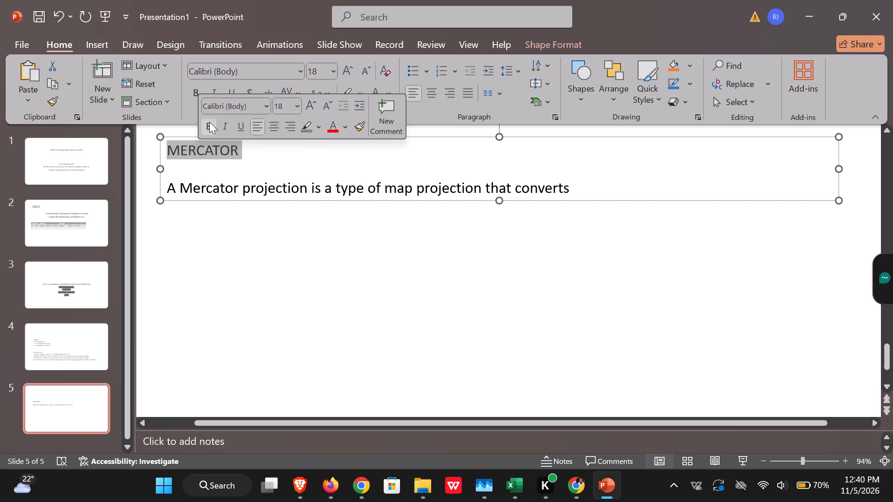
pyautogui.click(257, 169)
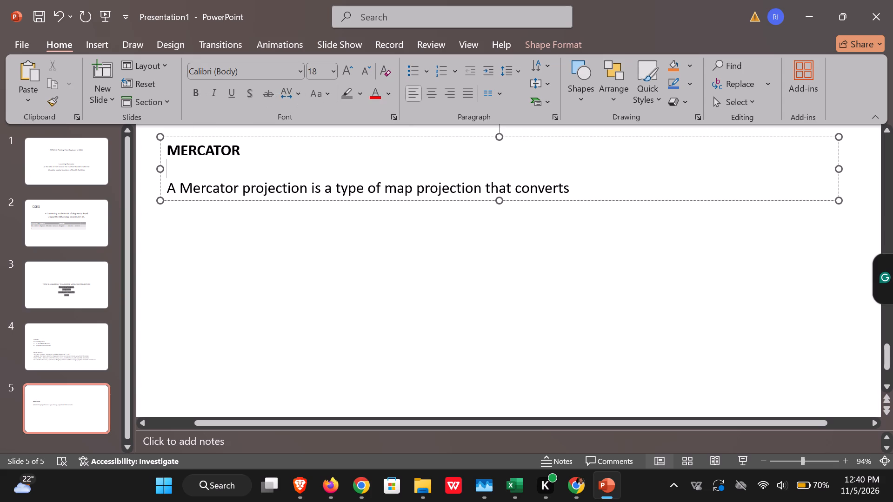
# Continue the body sentence after "converts" with "the Earth`s surface into a flat map".
pyautogui.click(607, 191)
pyautogui.click(590, 189)
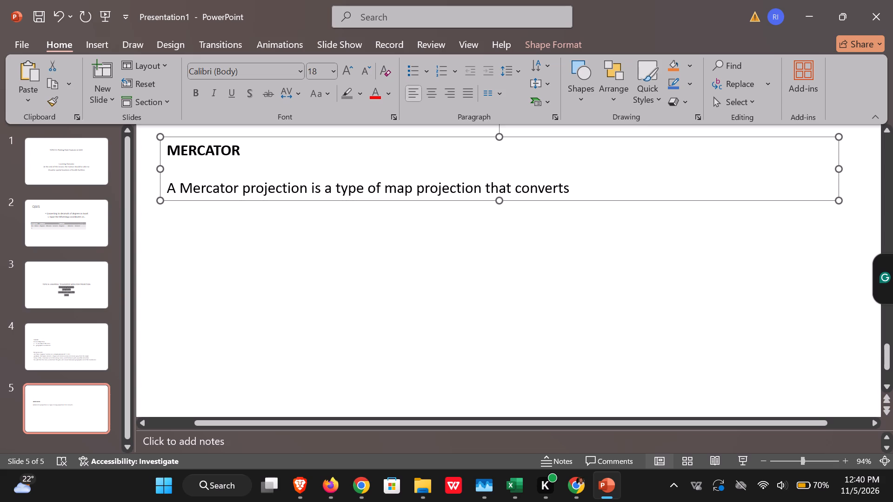
pyautogui.click(578, 186)
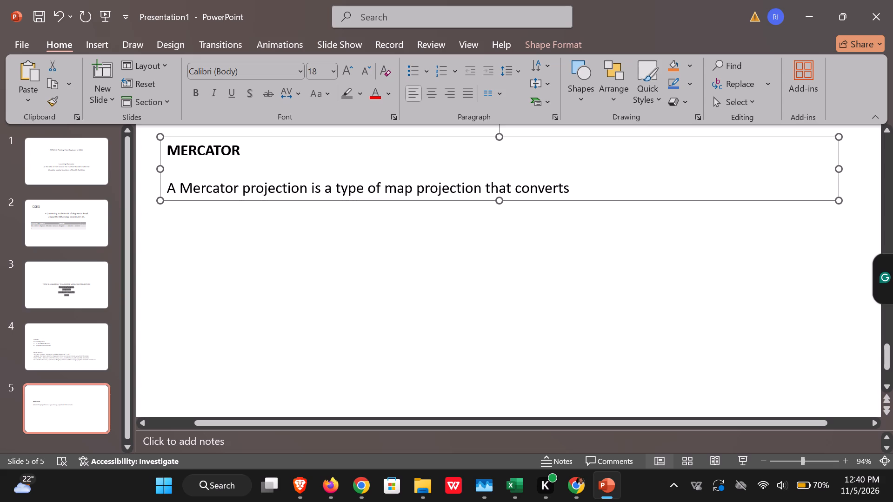
pyautogui.click(575, 186)
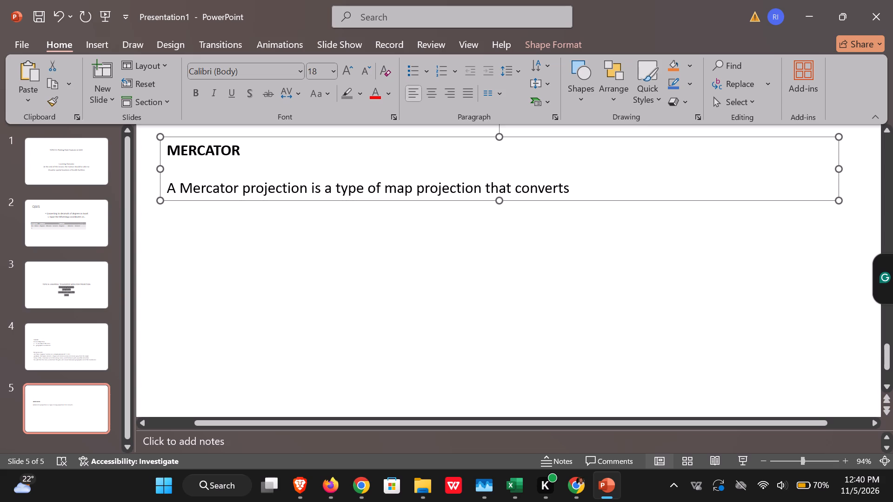
pyautogui.click(590, 187)
pyautogui.tripleClick(590, 187)
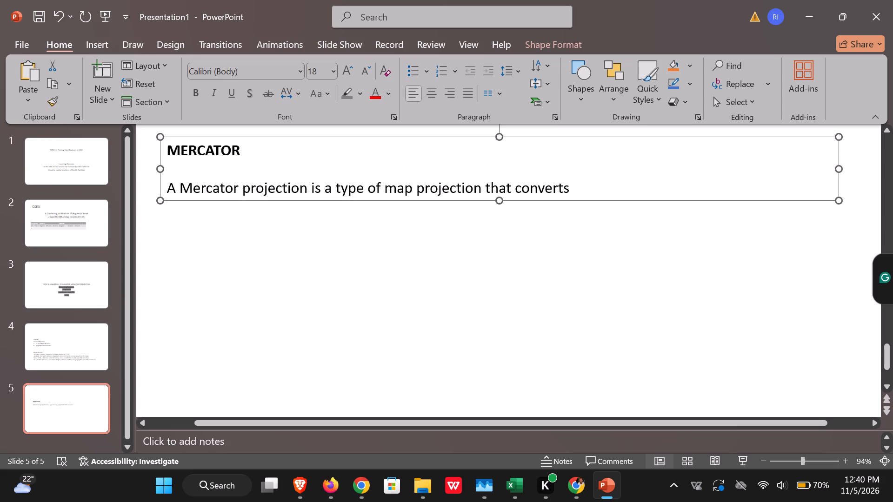
pyautogui.tripleClick(590, 187)
pyautogui.doubleClick(590, 187)
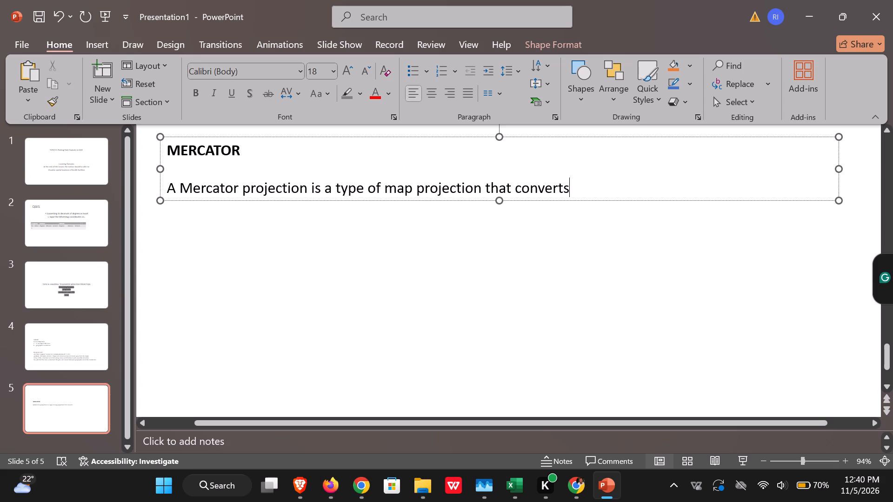
pyautogui.press('space')
pyautogui.write('the')
pyautogui.press('space')
pyautogui.write('Earh')
pyautogui.press('BackSpace')
pyautogui.write('th')
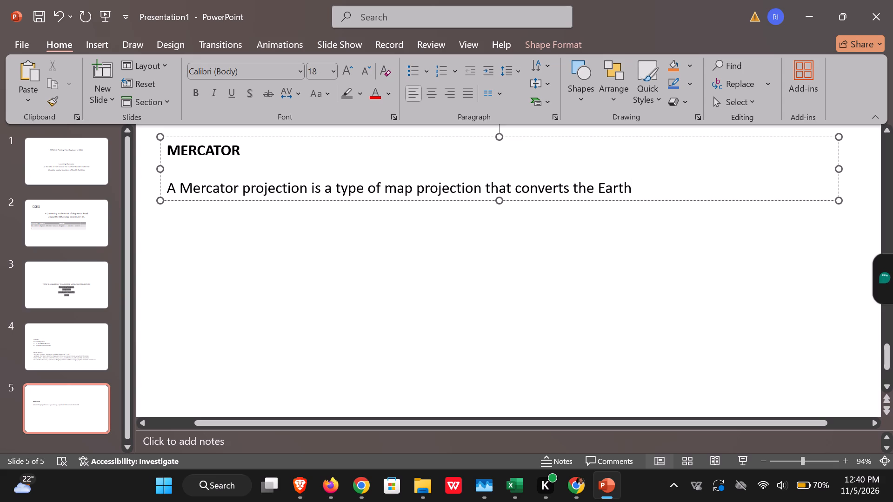
pyautogui.write('`s surface')
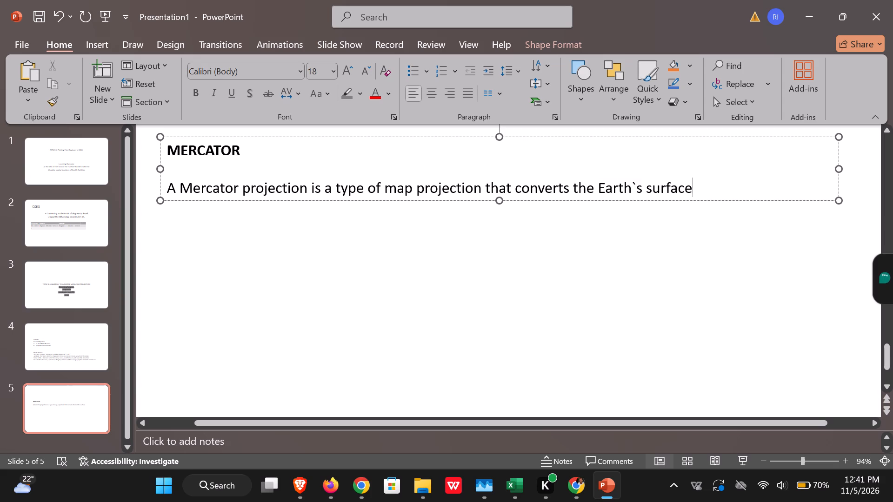
pyautogui.press('space')
pyautogui.write('into a flat')
pyautogui.press('space')
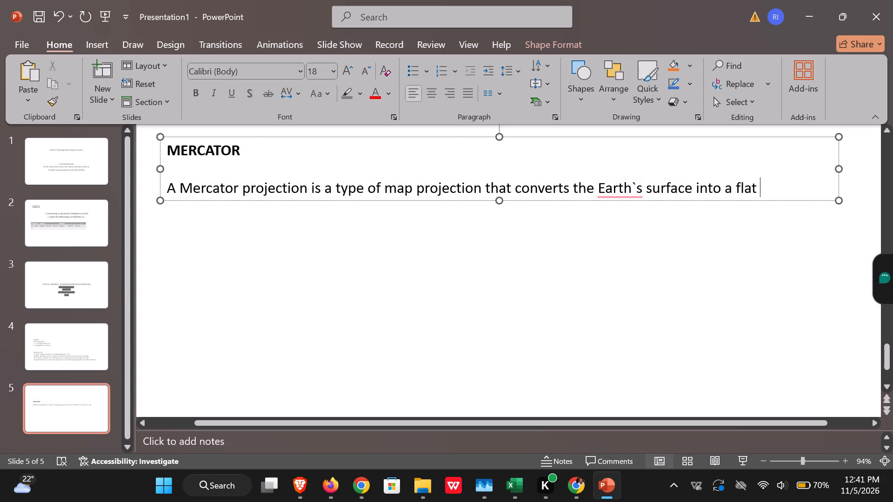
pyautogui.write('map')
# End the sentence with a period, add "It is commonly used in navigating and online mapping", and start a new line.
pyautogui.write('. I')
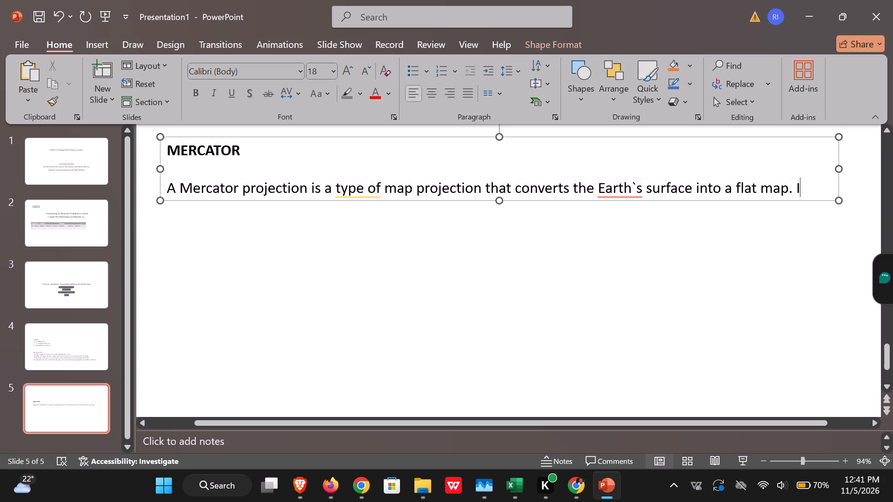
pyautogui.write('t')
pyautogui.press('space')
pyautogui.write('is')
pyautogui.press('space')
pyautogui.write('commonly')
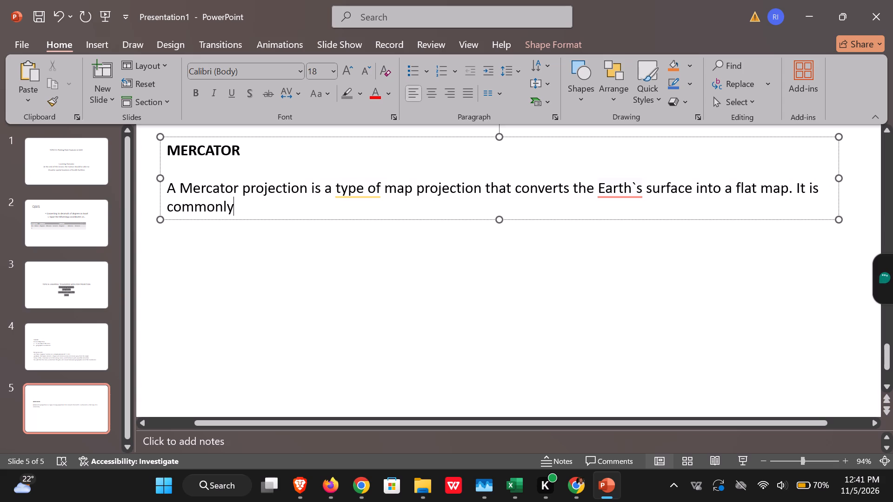
pyautogui.press('space')
pyautogui.write('ud')
pyautogui.press('BackSpace')
pyautogui.write('sed in navigationg')
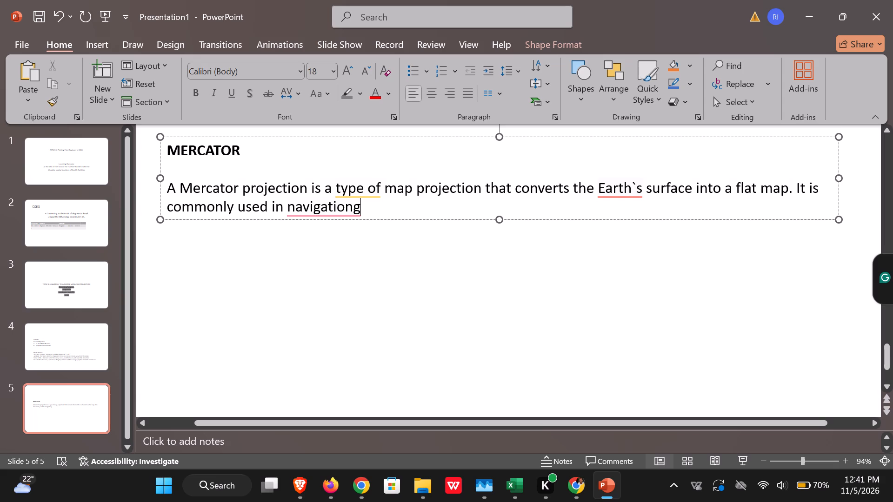
pyautogui.press('BackSpace')
pyautogui.press('BackSpace')
pyautogui.press('BackSpace')
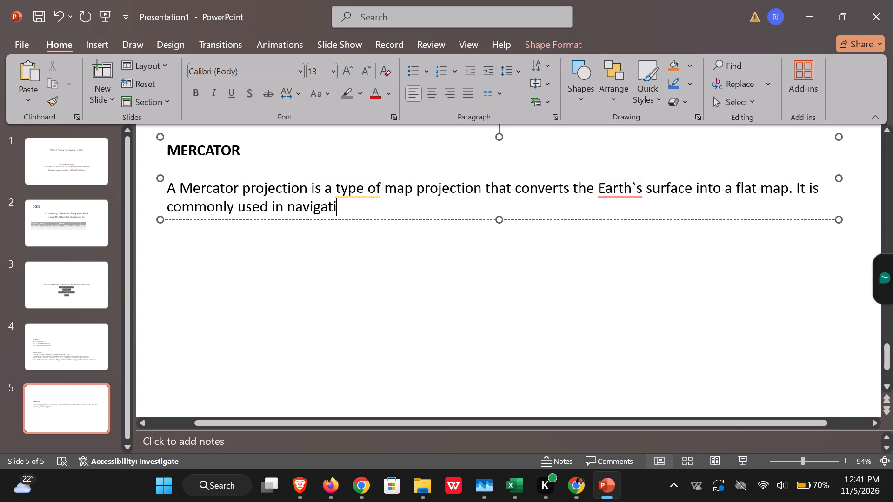
pyautogui.write('ng')
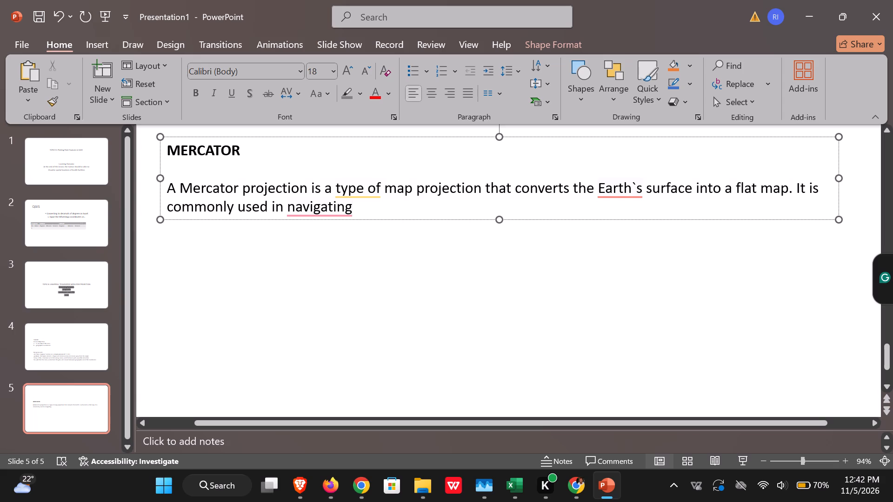
pyautogui.press('space')
pyautogui.write('and online')
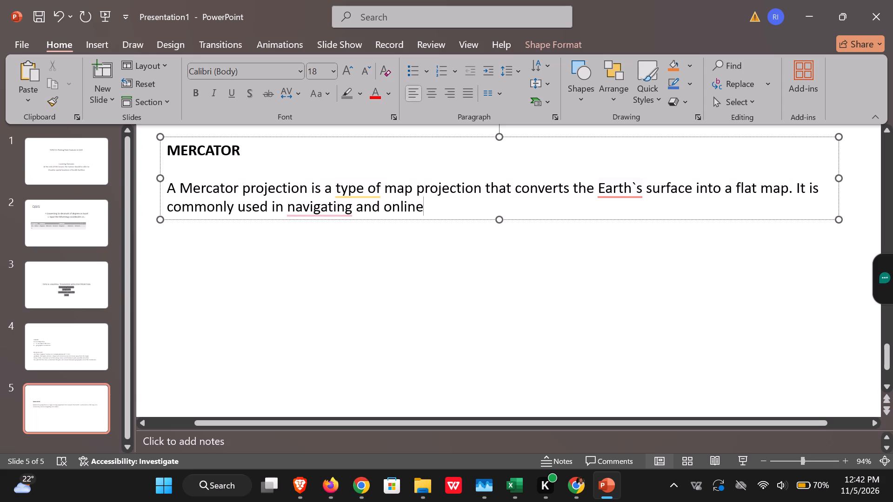
pyautogui.press('space')
pyautogui.write('mapping')
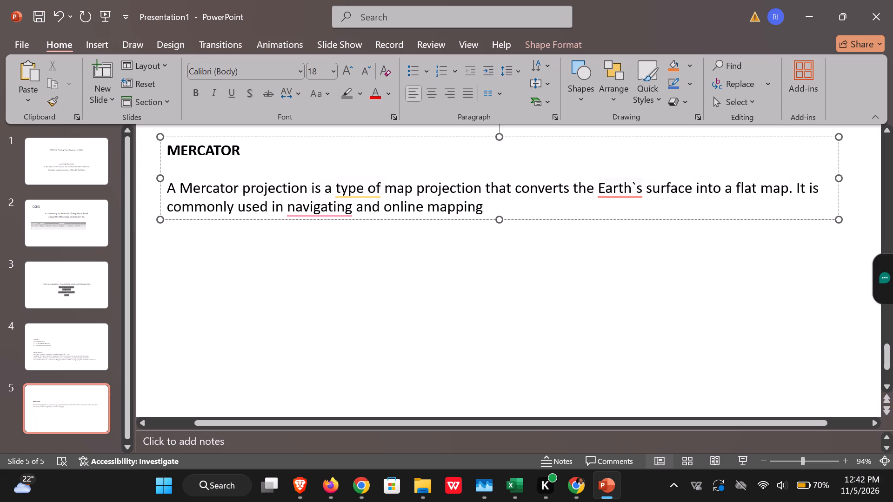
pyautogui.press('Return')
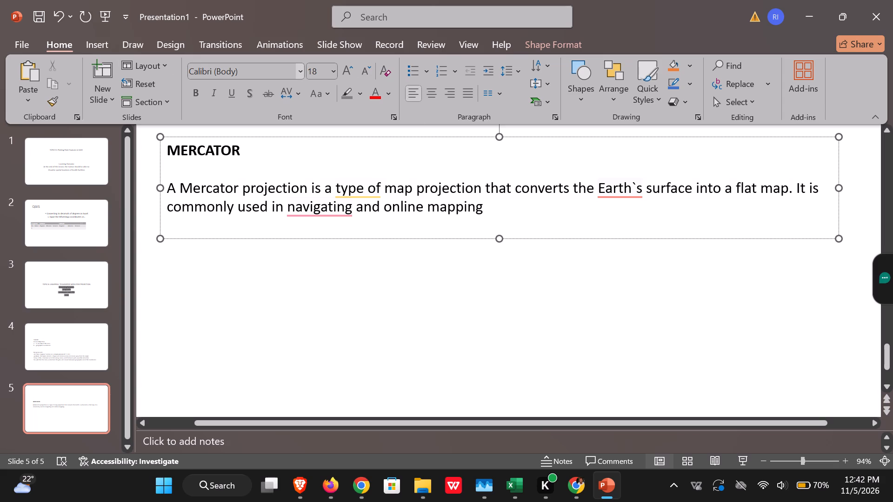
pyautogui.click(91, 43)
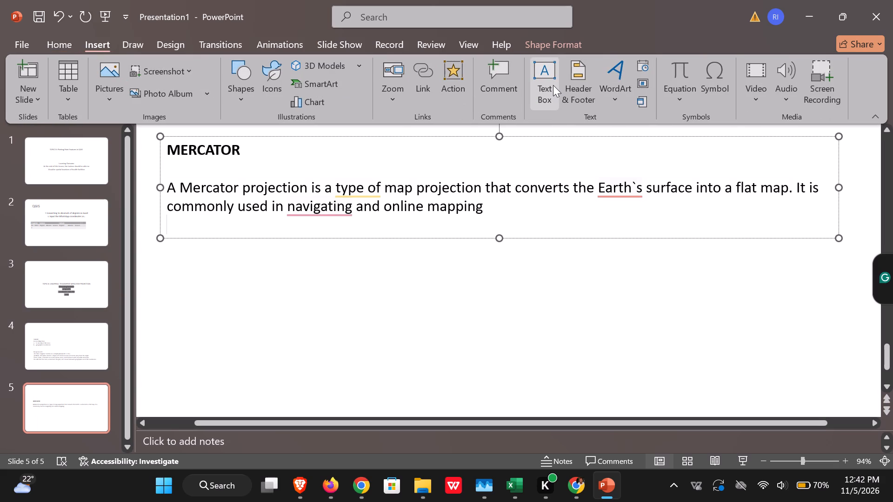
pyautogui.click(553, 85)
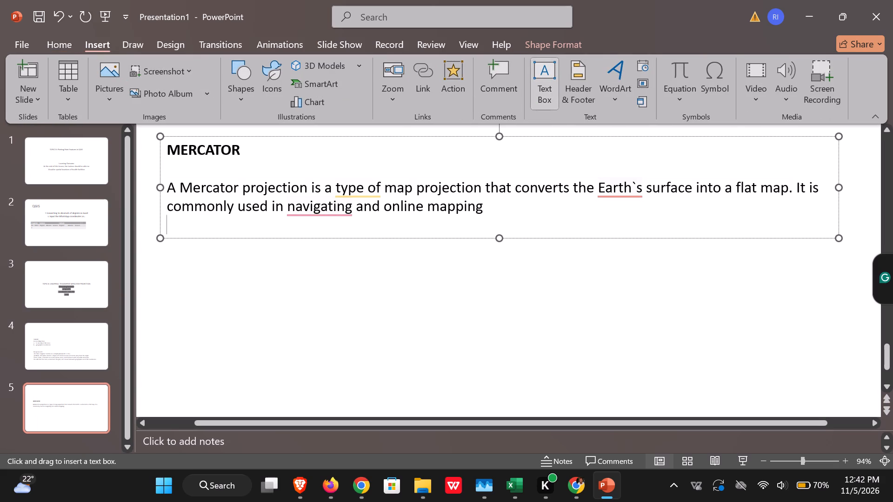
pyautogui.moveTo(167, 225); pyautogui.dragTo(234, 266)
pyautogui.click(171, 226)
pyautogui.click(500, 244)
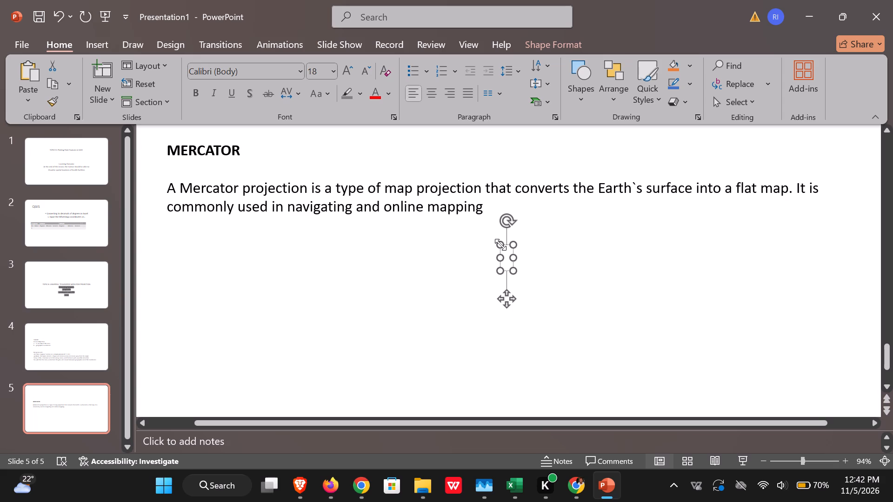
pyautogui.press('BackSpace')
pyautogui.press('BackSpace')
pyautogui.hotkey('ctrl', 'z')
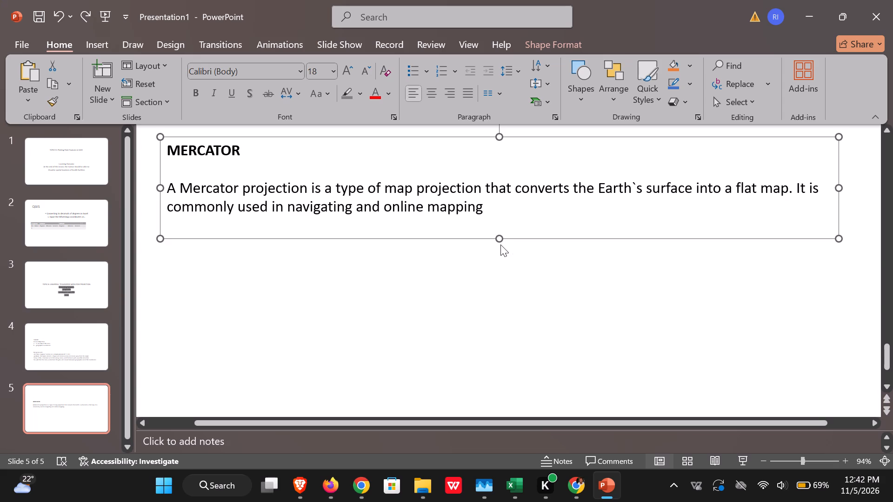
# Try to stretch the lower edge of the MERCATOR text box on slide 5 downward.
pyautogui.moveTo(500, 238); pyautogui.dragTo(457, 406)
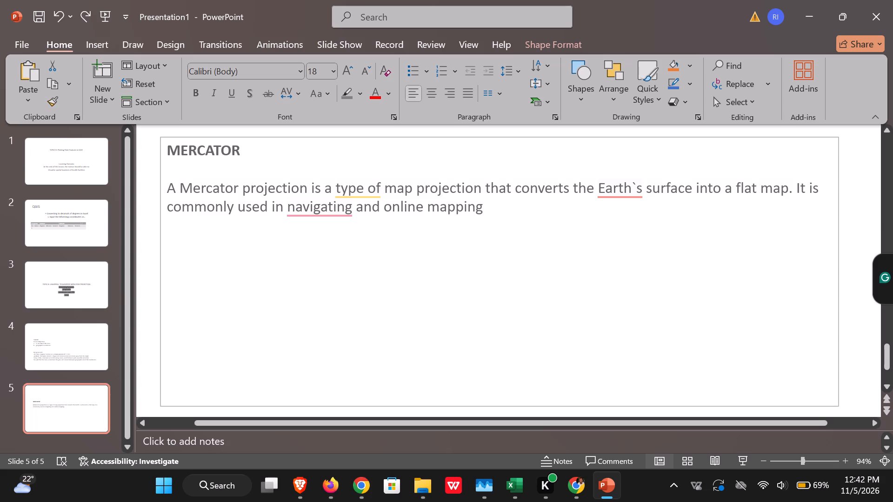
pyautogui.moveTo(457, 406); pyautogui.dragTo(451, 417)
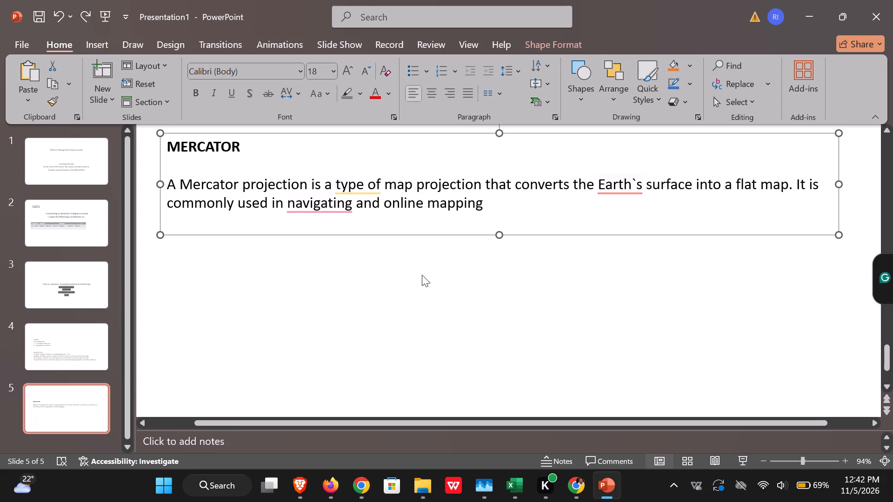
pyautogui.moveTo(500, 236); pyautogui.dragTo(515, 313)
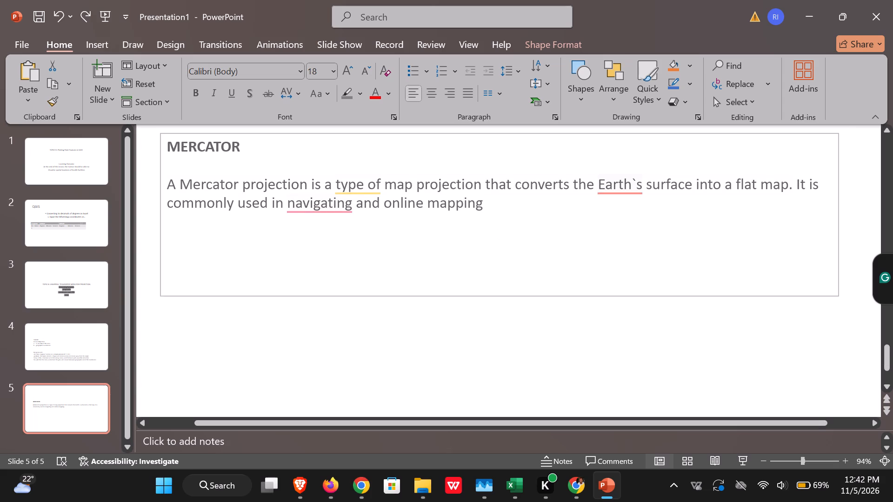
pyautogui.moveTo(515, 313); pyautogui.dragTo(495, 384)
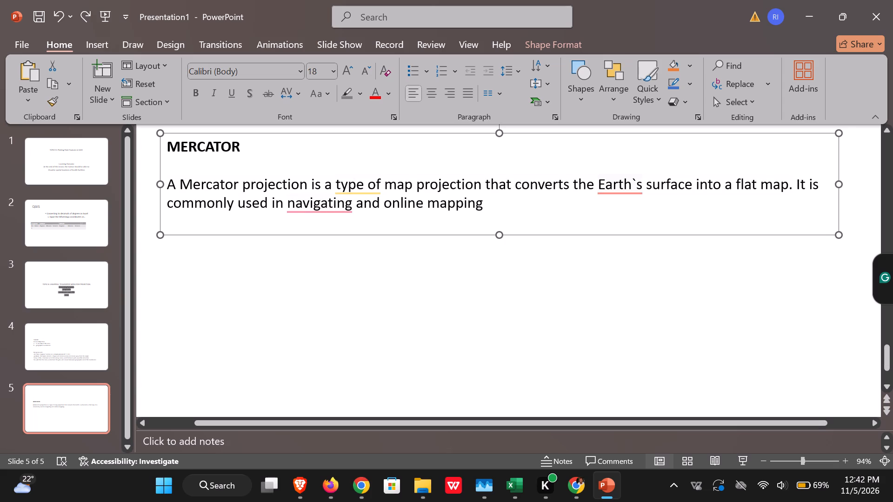
# Extend the MERCATOR text box on slide 5 by adding ten blank lines after "online mapping".
pyautogui.click(492, 200)
pyautogui.press('Return')
pyautogui.press('Return')
pyautogui.press('Return')
pyautogui.press('Return')
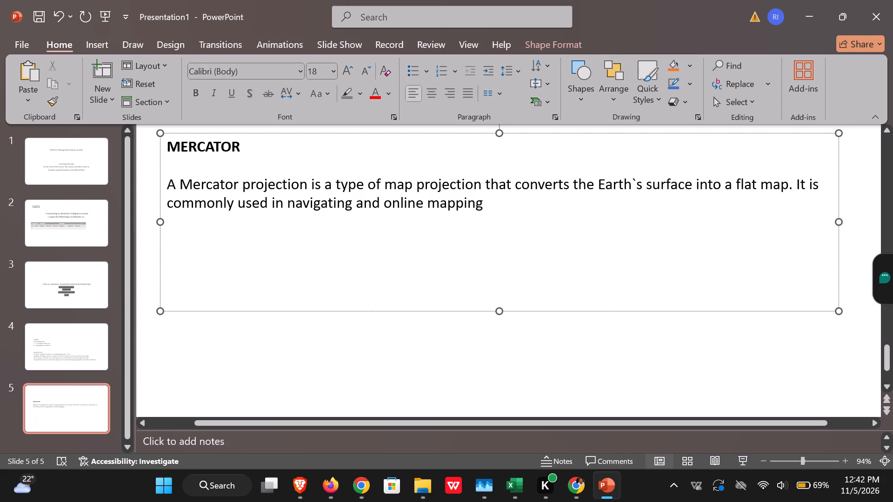
pyautogui.press('Return')
pyautogui.press('Return')
pyautogui.press('Return')
pyautogui.press('Return')
pyautogui.press('Return')
pyautogui.press('Return')
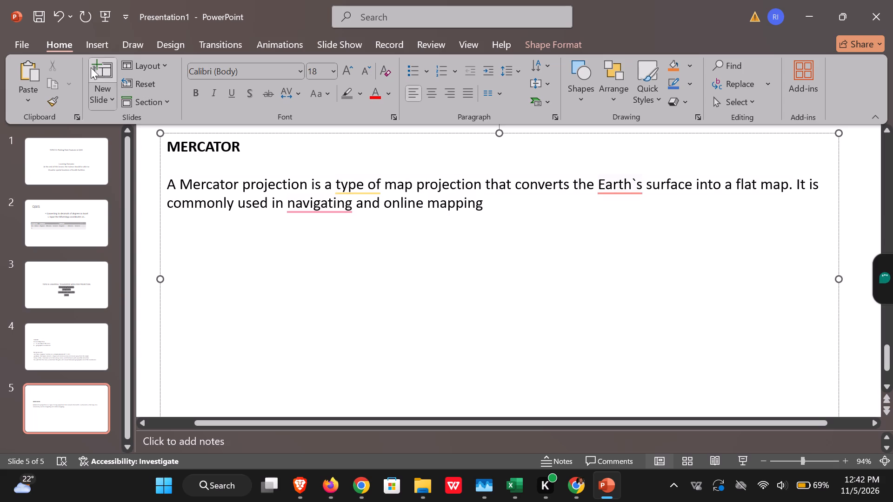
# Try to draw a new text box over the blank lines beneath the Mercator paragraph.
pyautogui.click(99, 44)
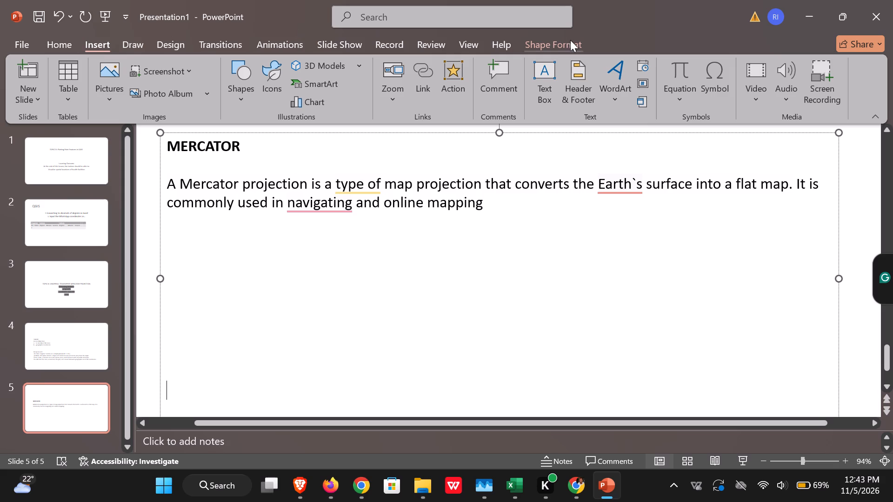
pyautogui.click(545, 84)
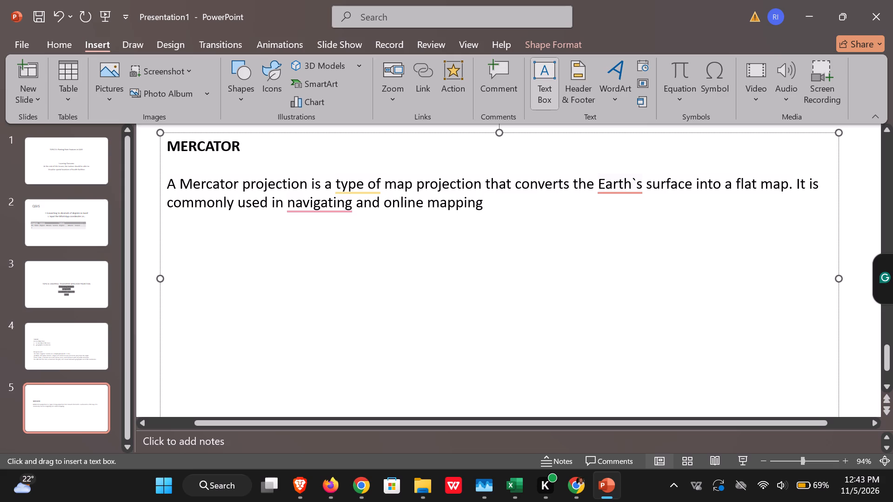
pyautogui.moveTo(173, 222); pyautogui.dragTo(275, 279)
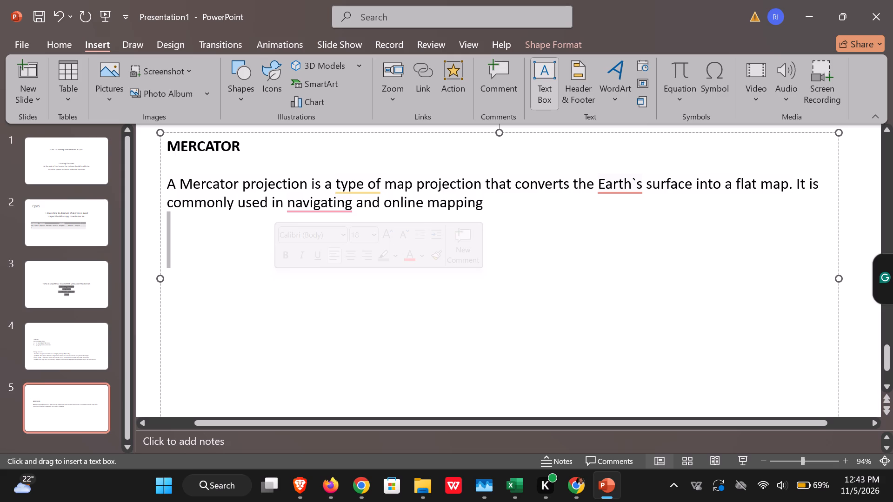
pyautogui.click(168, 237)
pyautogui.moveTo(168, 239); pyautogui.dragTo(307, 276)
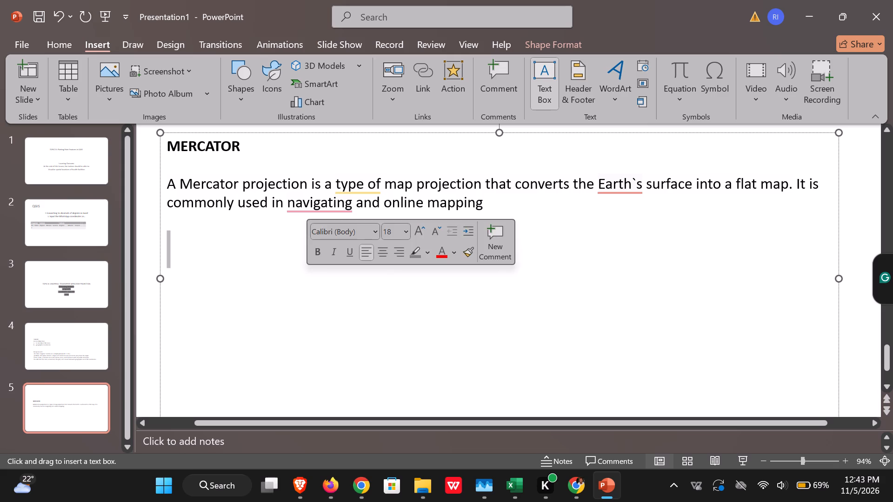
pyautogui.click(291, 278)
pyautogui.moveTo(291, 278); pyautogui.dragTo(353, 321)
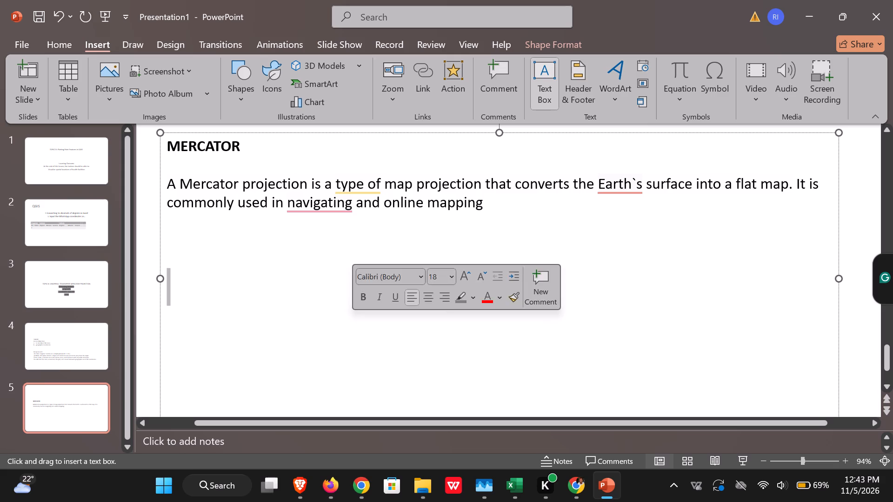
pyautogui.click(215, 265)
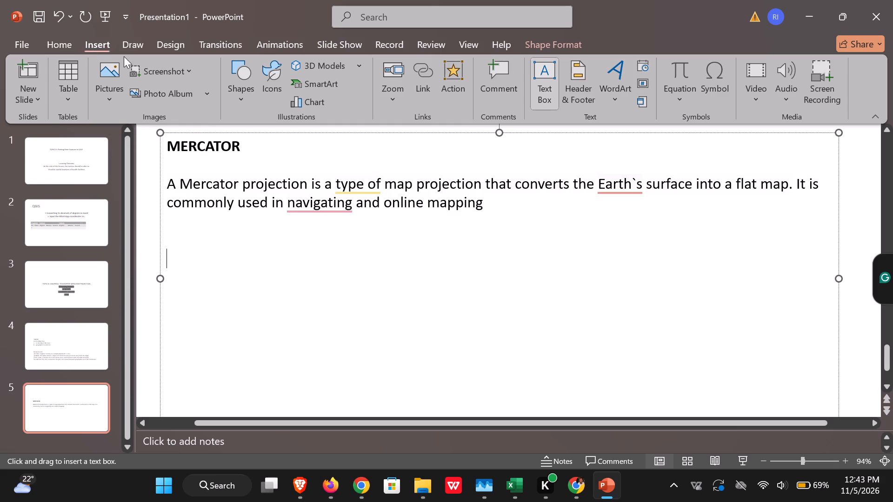
# Insert a new text box on slide 5, place it just below the Mercator paragraph, and enlarge it.
pyautogui.click(546, 95)
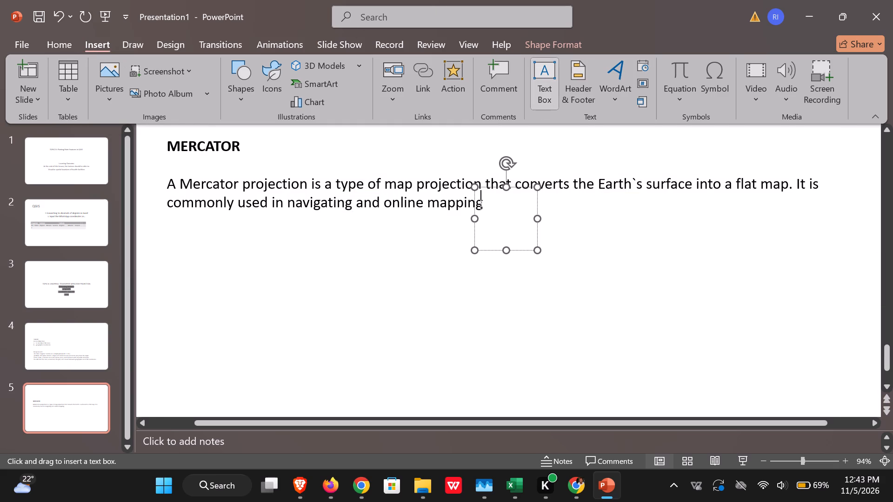
pyautogui.click(502, 200)
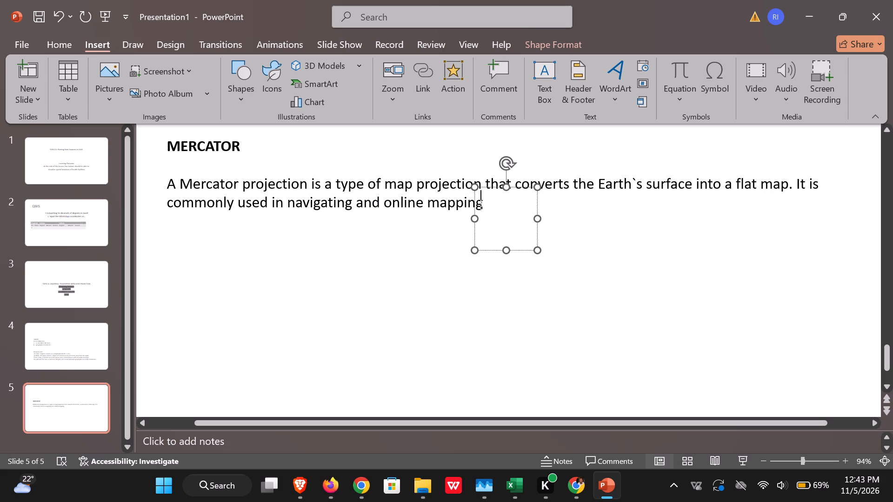
pyautogui.moveTo(489, 192); pyautogui.dragTo(293, 262)
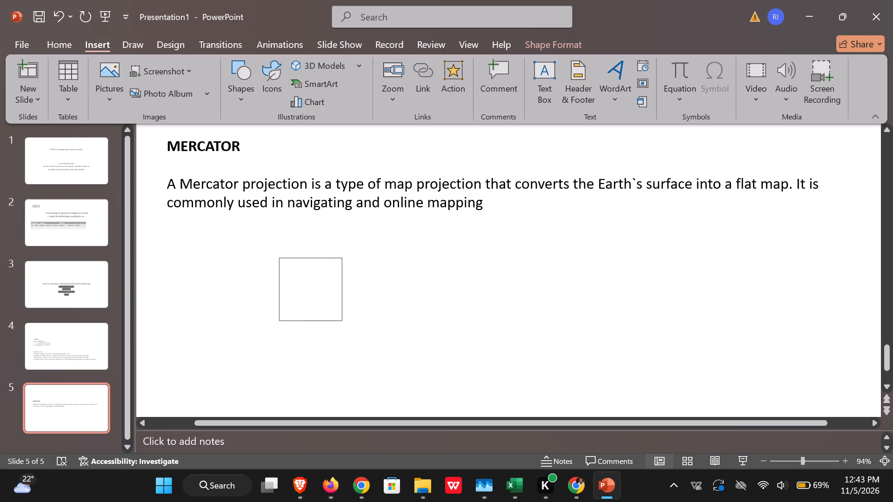
pyautogui.moveTo(293, 262); pyautogui.dragTo(193, 224)
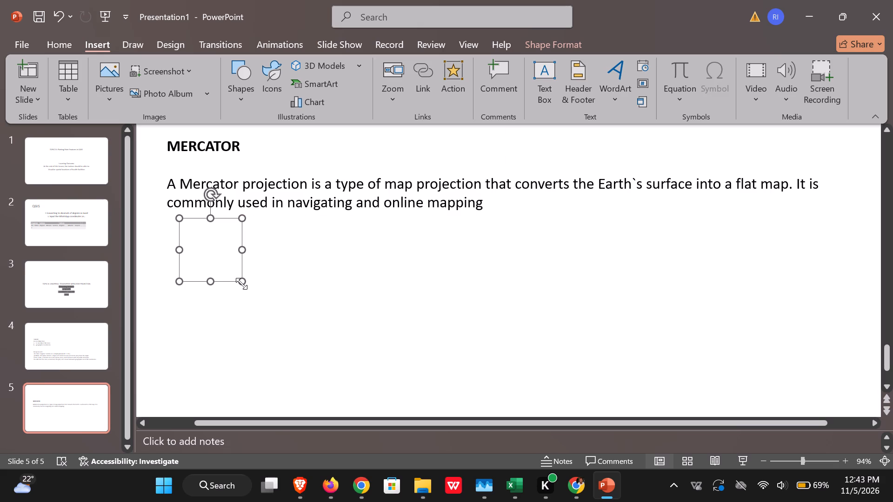
pyautogui.moveTo(241, 284); pyautogui.dragTo(338, 359)
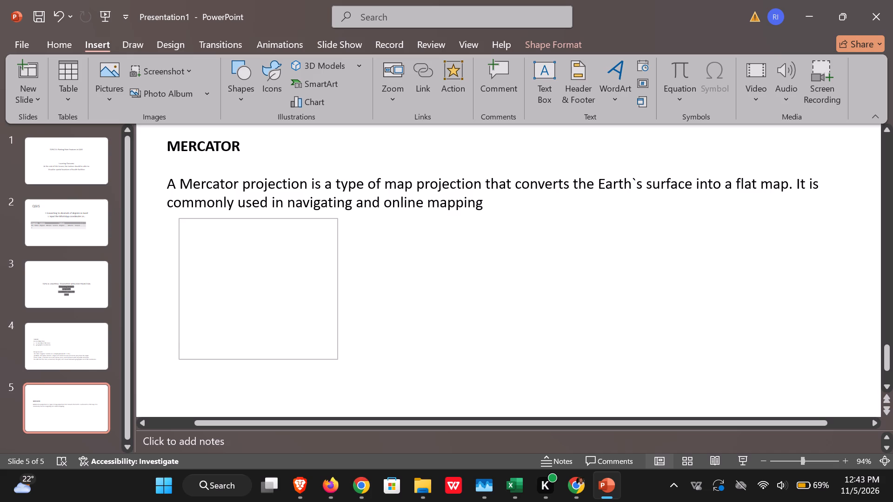
pyautogui.moveTo(338, 359); pyautogui.dragTo(336, 359)
pyautogui.moveTo(197, 231); pyautogui.dragTo(171, 242)
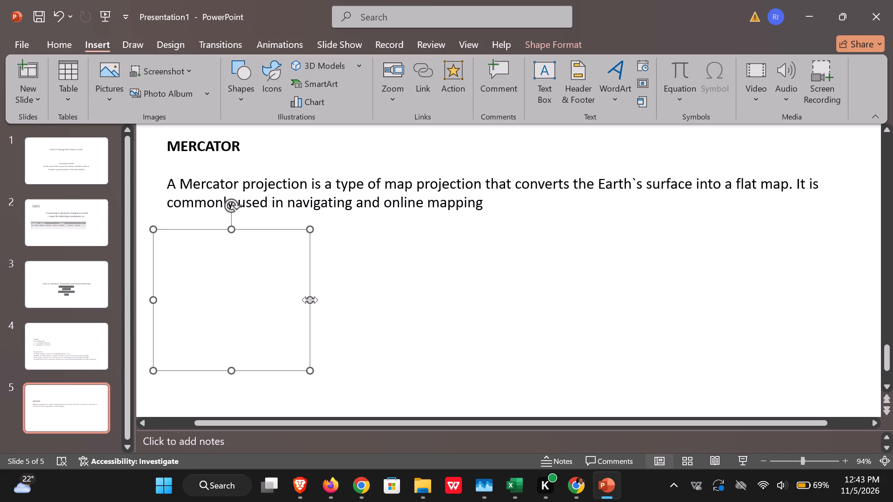
pyautogui.moveTo(310, 300); pyautogui.dragTo(359, 310)
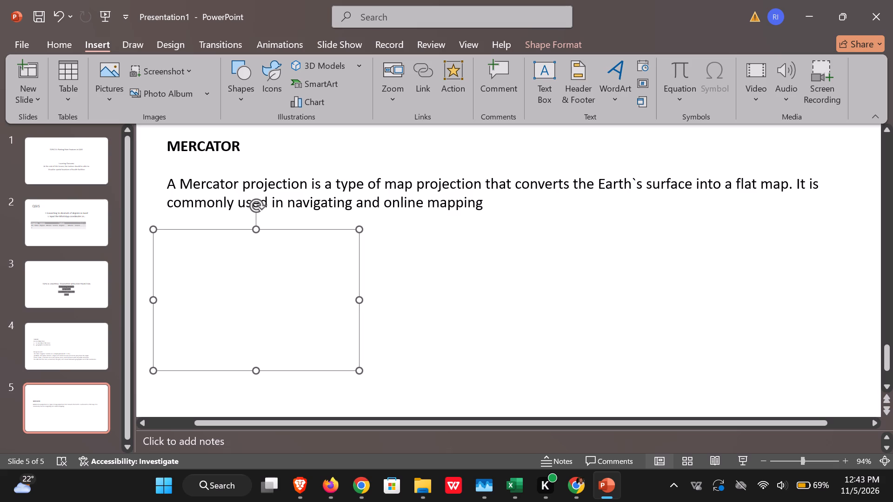
pyautogui.click(408, 238)
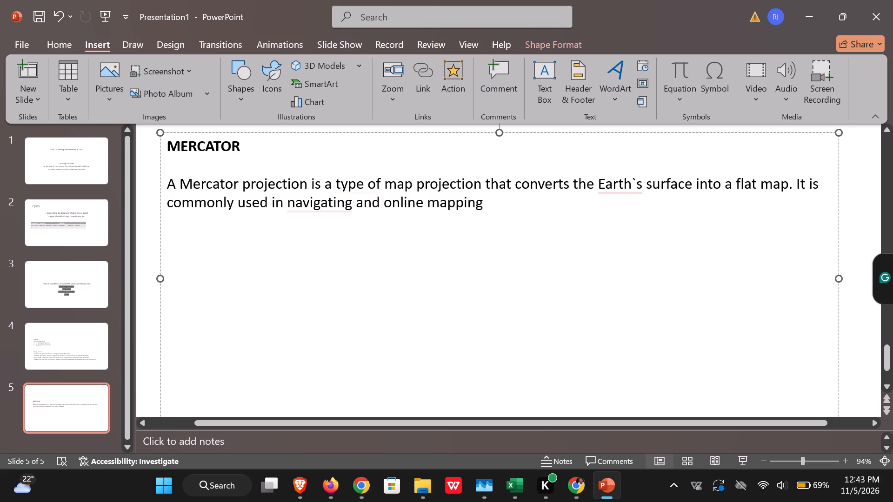
# Enter the question "How does the Mercator projection work?" in the new text box below the Mercator paragraph on slide 5.
pyautogui.click(243, 257)
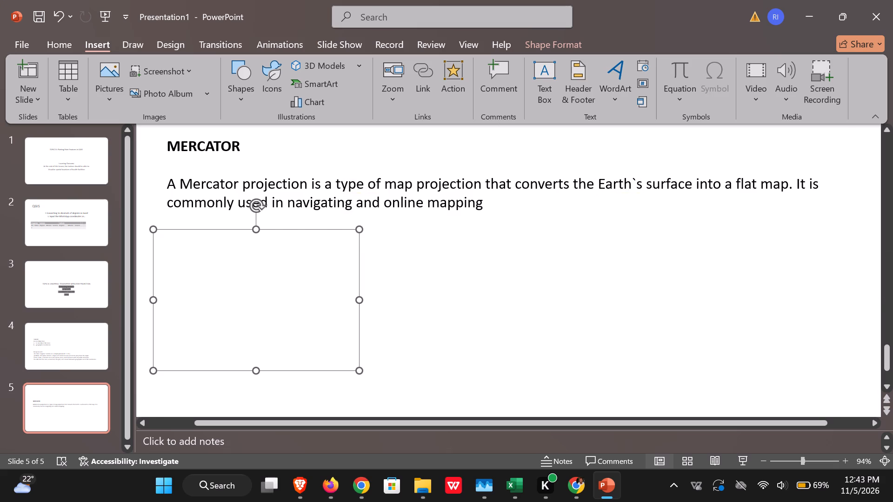
pyautogui.hotkey('shift', 'h')
pyautogui.write('ow')
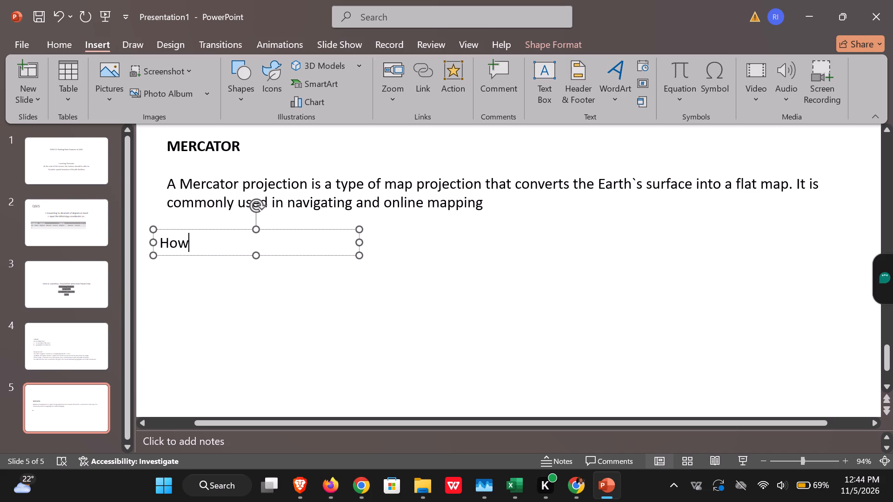
pyautogui.press('space')
pyautogui.write('do')
pyautogui.click(52, 42)
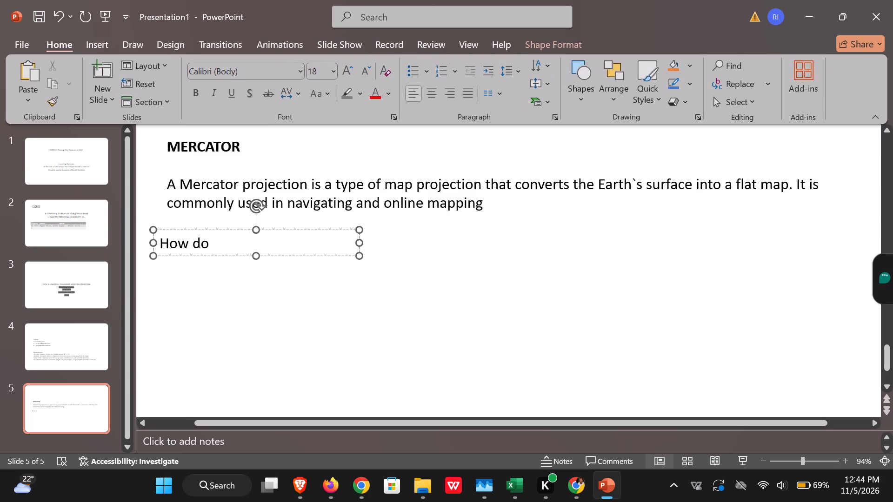
pyautogui.click(223, 244)
pyautogui.press('e')
pyautogui.press('s')
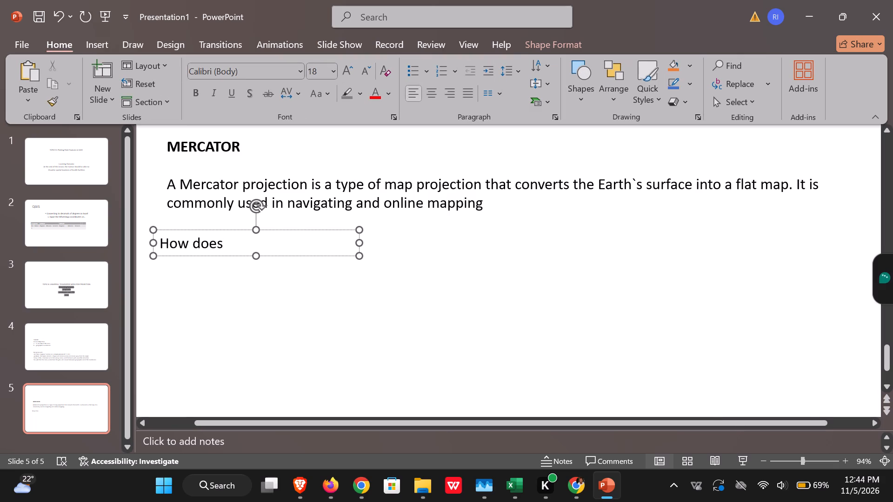
pyautogui.press('space')
pyautogui.write('the')
pyautogui.press('space')
pyautogui.write('Mercator')
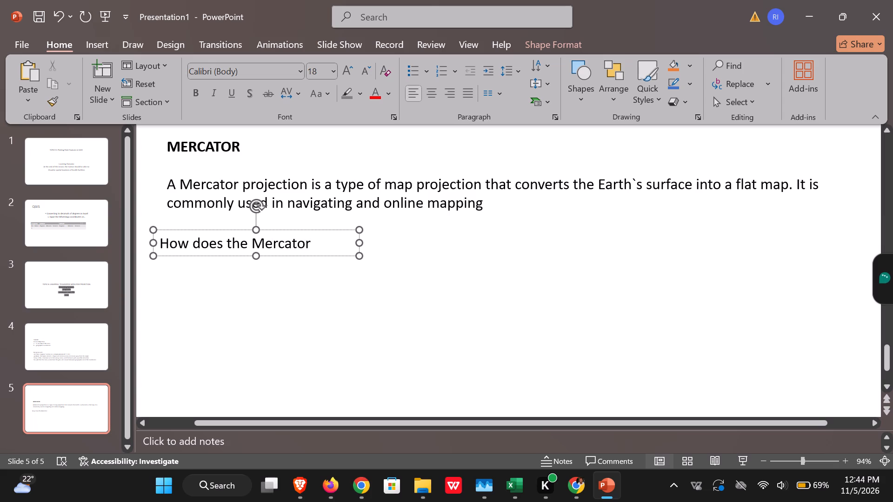
pyautogui.press('space')
pyautogui.write('projectio')
pyautogui.press('n')
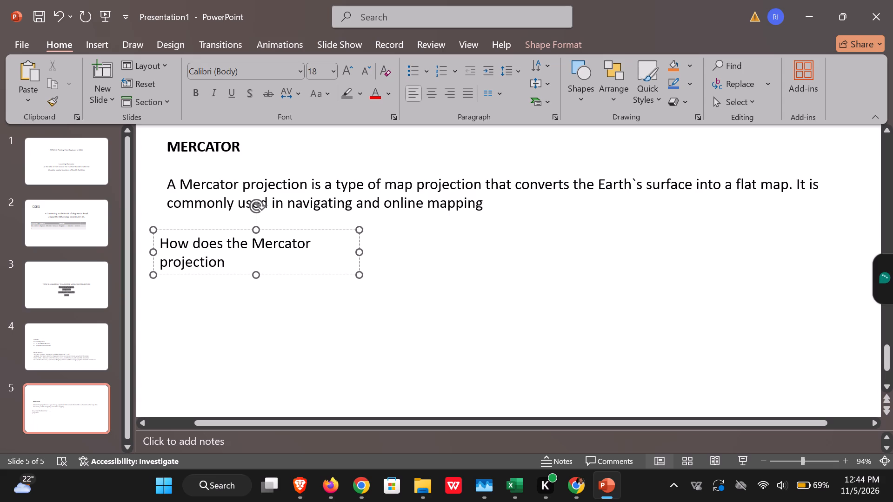
pyautogui.press('space')
pyautogui.write('work')
pyautogui.hotkey('shift', '?')
# Set the font size of the whole "How does the Mercator projection work?" question to 16.
pyautogui.moveTo(269, 263); pyautogui.dragTo(196, 257)
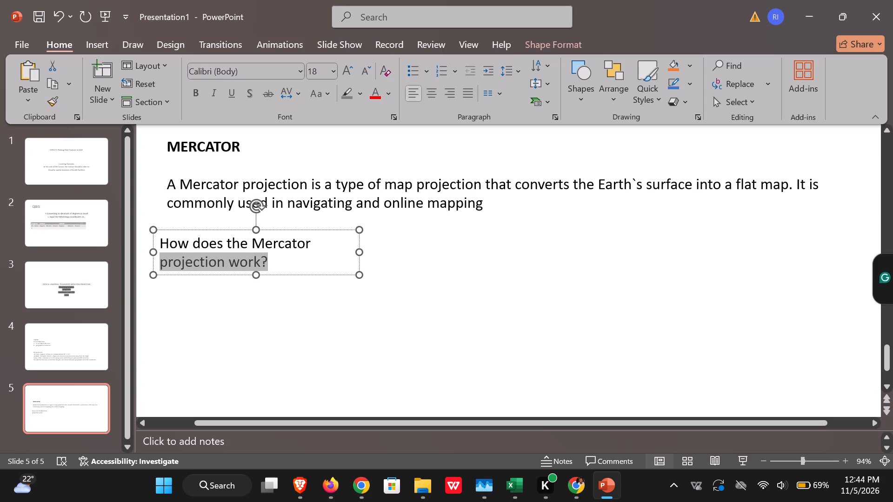
pyautogui.moveTo(196, 257); pyautogui.dragTo(185, 238)
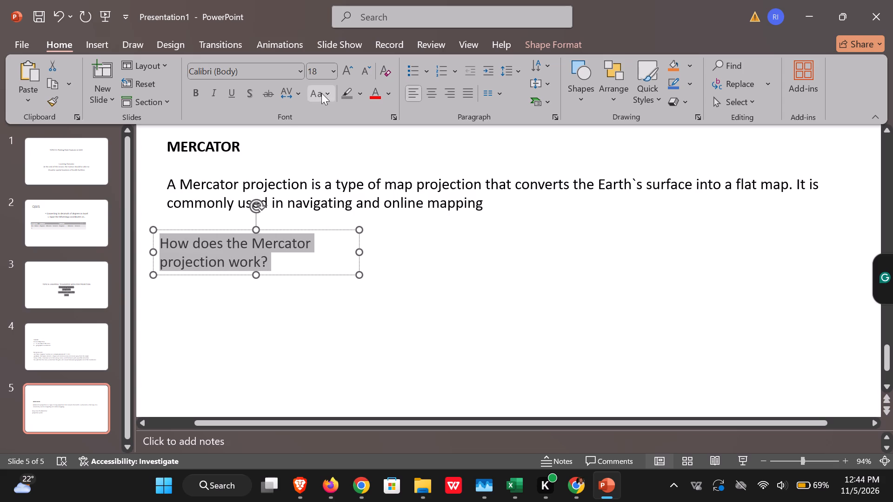
pyautogui.click(333, 71)
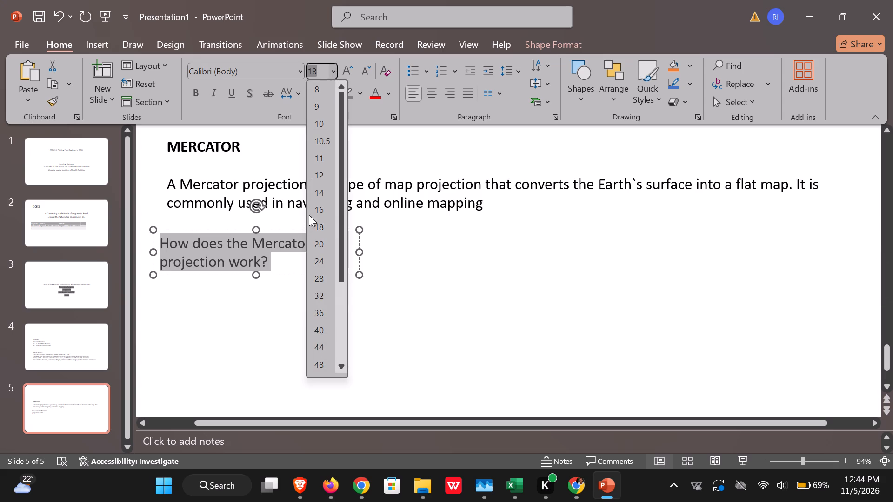
pyautogui.click(313, 205)
pyautogui.click(273, 261)
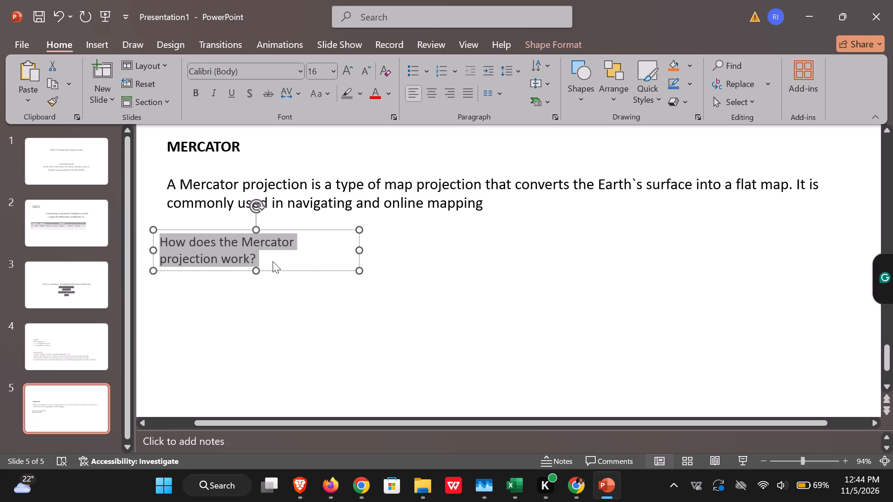
pyautogui.doubleClick(273, 261)
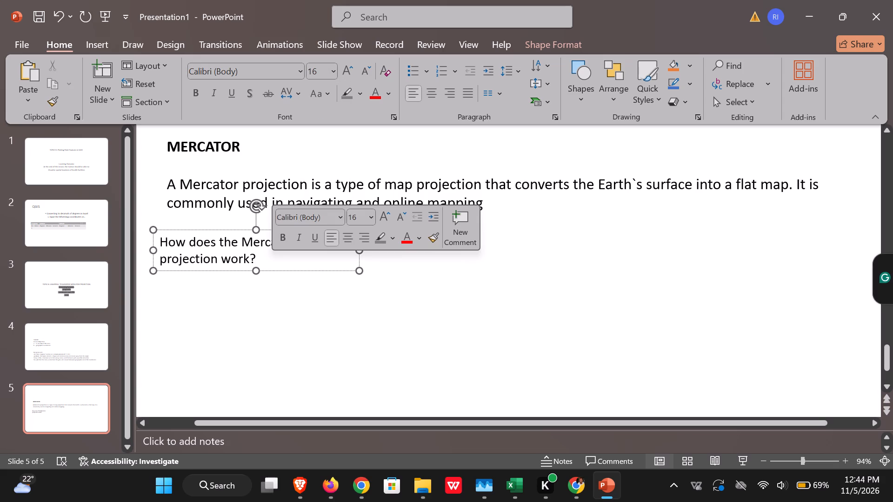
# Add on a new line under the question: "Imagine peeling the label off a cylindrical tin and flattening it.".
pyautogui.press('Return')
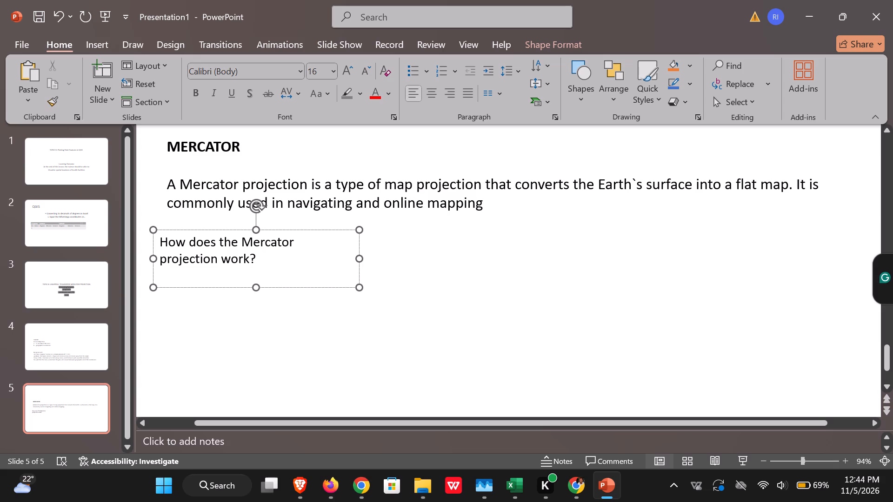
pyautogui.hotkey('shift', 'i')
pyautogui.write('magine')
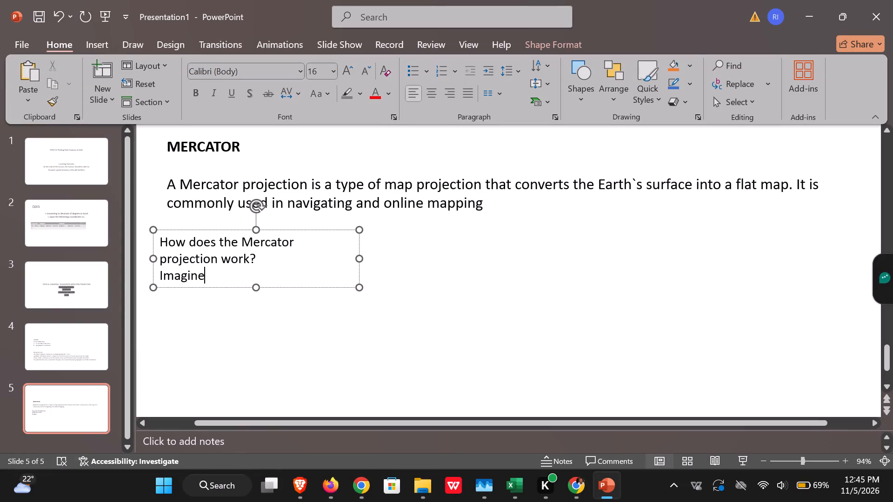
pyautogui.press('space')
pyautogui.write('peeling')
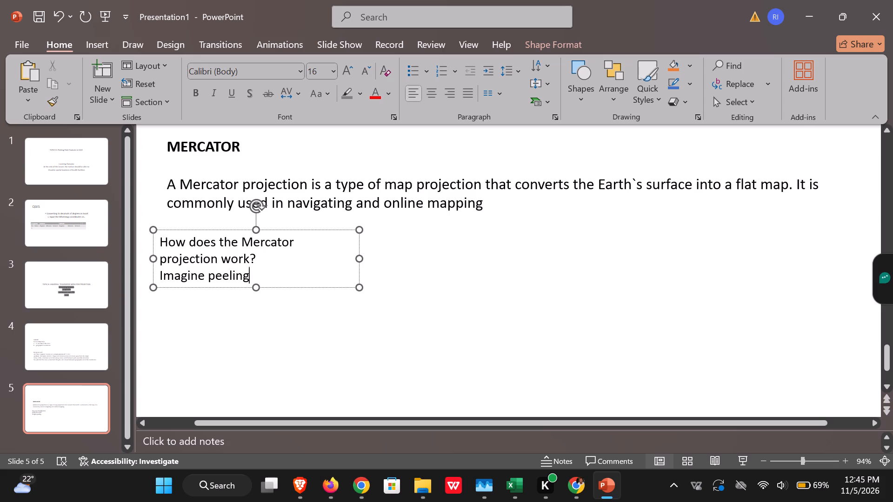
pyautogui.press('space')
pyautogui.write('the labe')
pyautogui.press('l')
pyautogui.press('space')
pyautogui.write('off')
pyautogui.press('space')
pyautogui.write('a')
pyautogui.press('space')
pyautogui.write('cy')
pyautogui.write('lindrical')
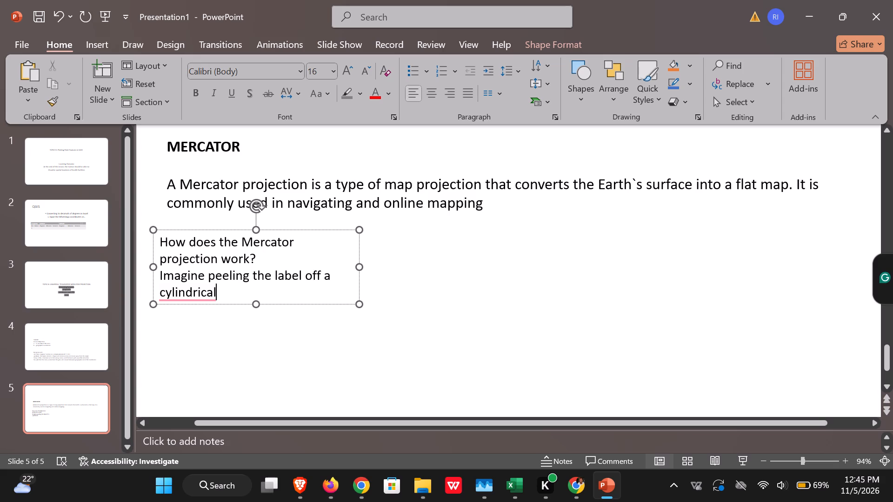
pyautogui.press('space')
pyautogui.write('tin')
pyautogui.press('space')
pyautogui.write('and')
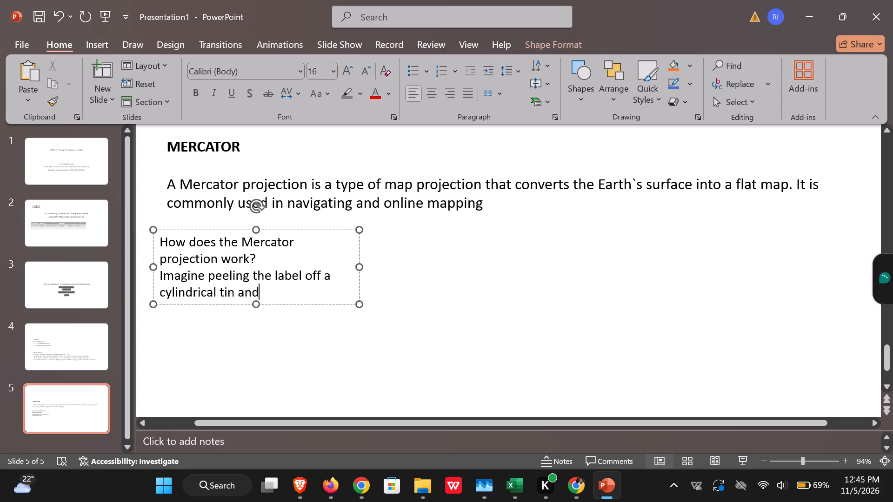
pyautogui.press('space')
pyautogui.write('fla')
pyautogui.write('ttening')
pyautogui.press('space')
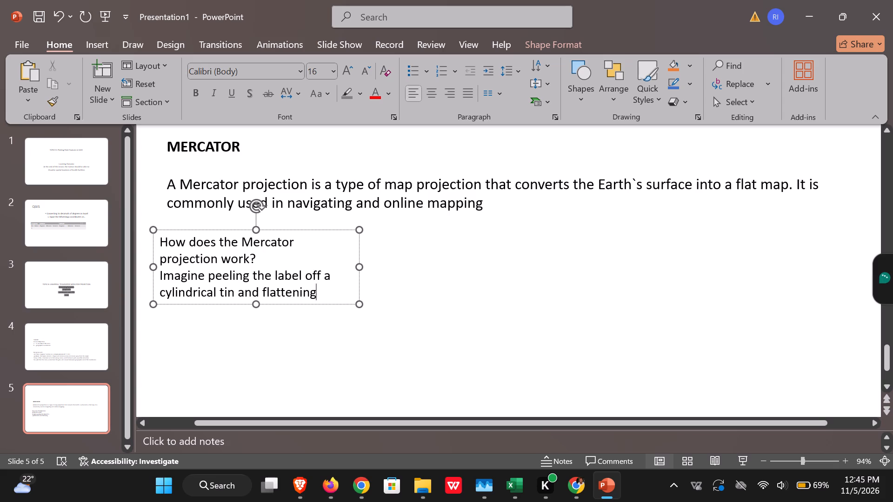
pyautogui.write('it')
pyautogui.press('.')
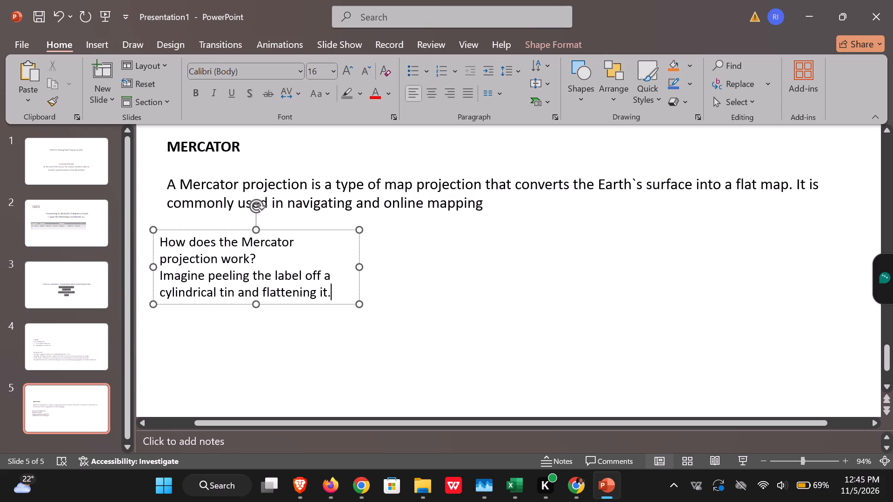
# Continue the paragraph after "flattening it." with the sentence "A Mercator projection uses a similar idea.".
pyautogui.press('space')
pyautogui.write('A')
pyautogui.press('space')
pyautogui.write('mercator')
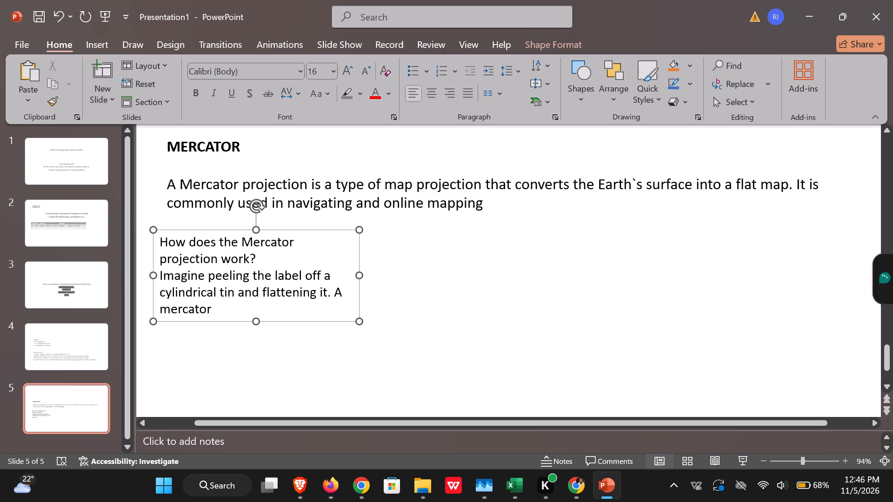
pyautogui.press('space')
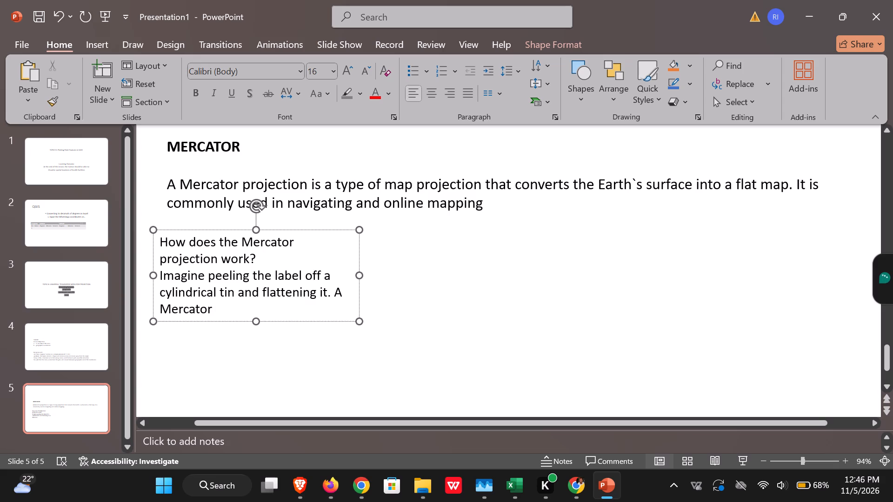
pyautogui.write('projection')
pyautogui.press('space')
pyautogui.write('uses')
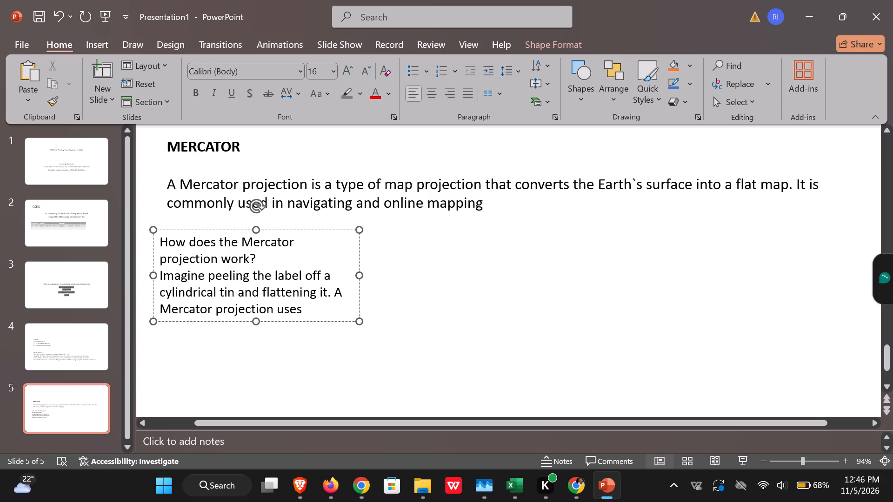
pyautogui.press('space')
pyautogui.write('a similar')
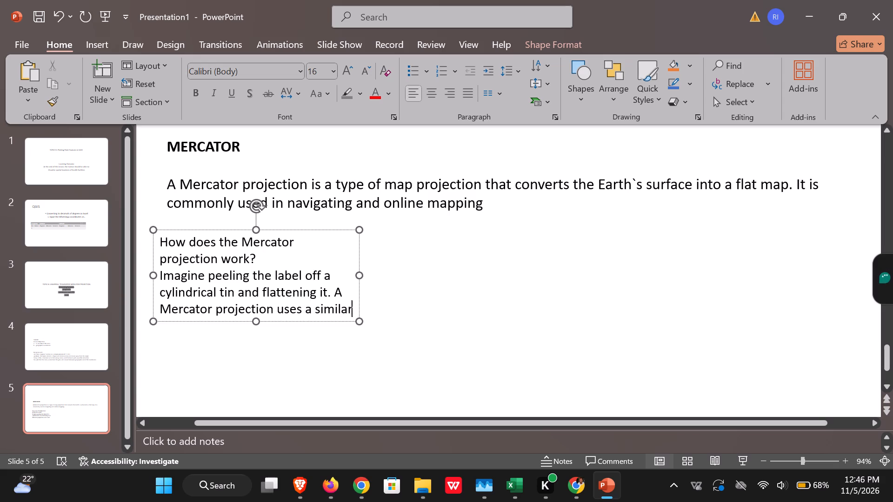
pyautogui.press('space')
pyautogui.write('idea')
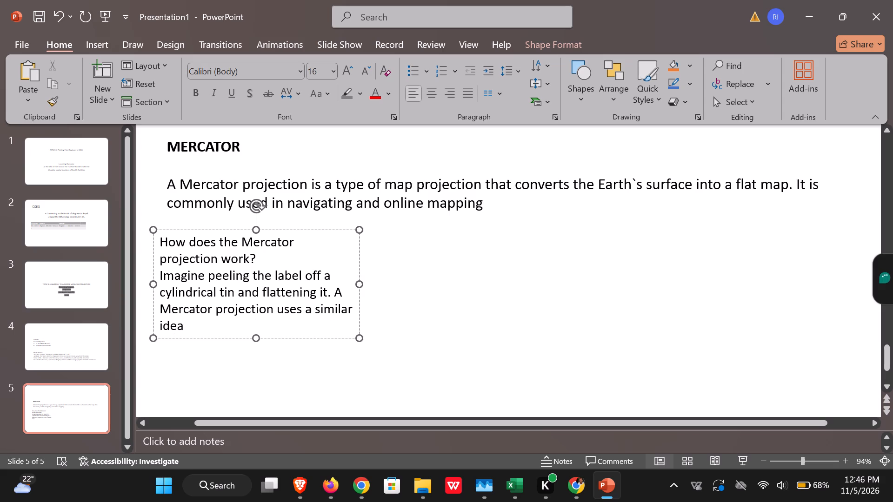
pyautogui.press('.')
# Add the first numbered point on a new line below the paragraph: "1.Imagine placing a cylinder around the Earth.".
pyautogui.press('Return')
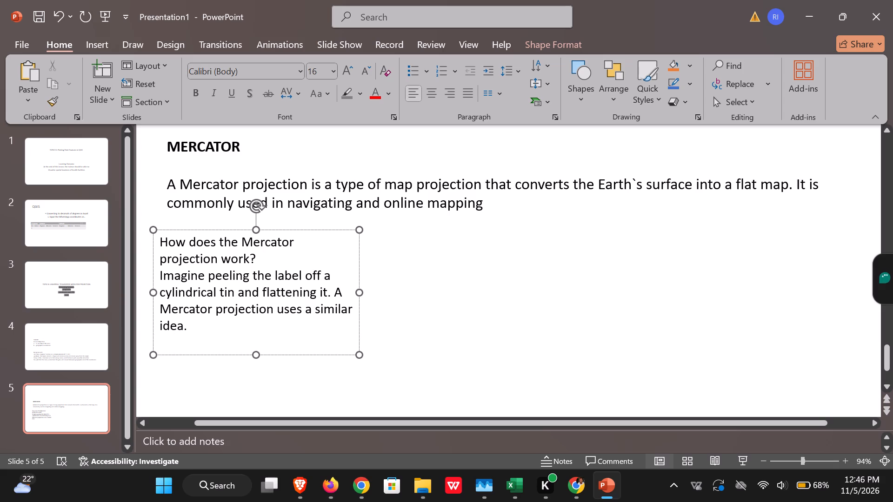
pyautogui.write('1.')
pyautogui.write('Imaging')
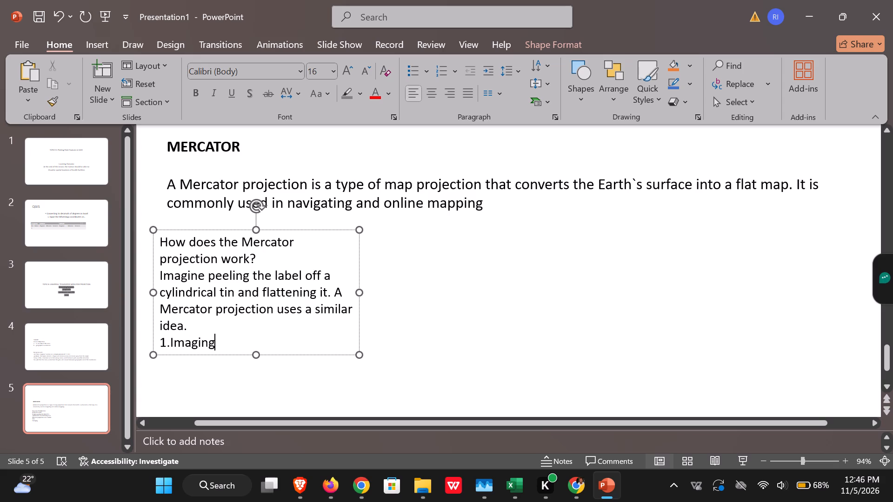
pyautogui.press('space')
pyautogui.write('placing')
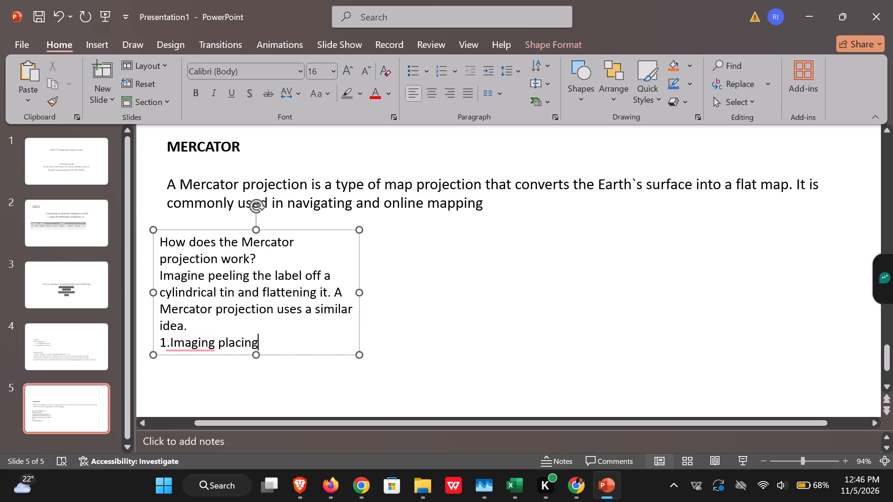
pyautogui.press('space')
pyautogui.write('a cy')
pyautogui.write('lindrical')
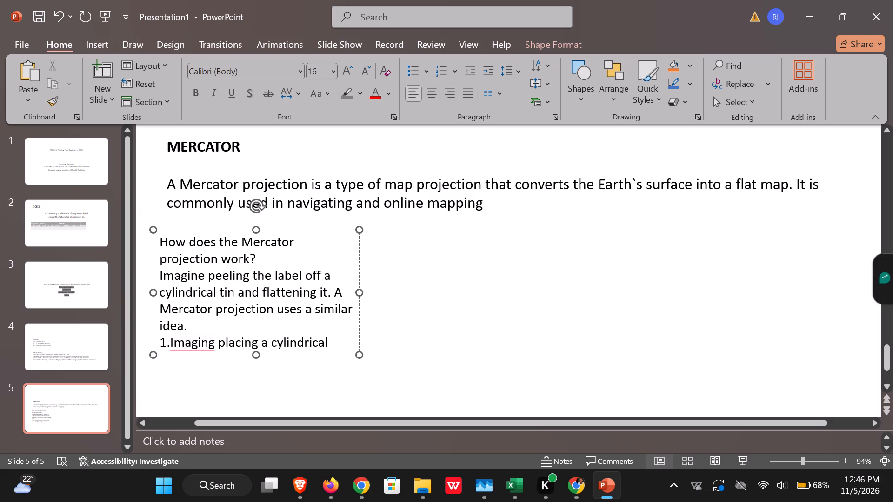
pyautogui.press('space')
pyautogui.click(214, 345)
pyautogui.press('BackSpace')
pyautogui.press('e')
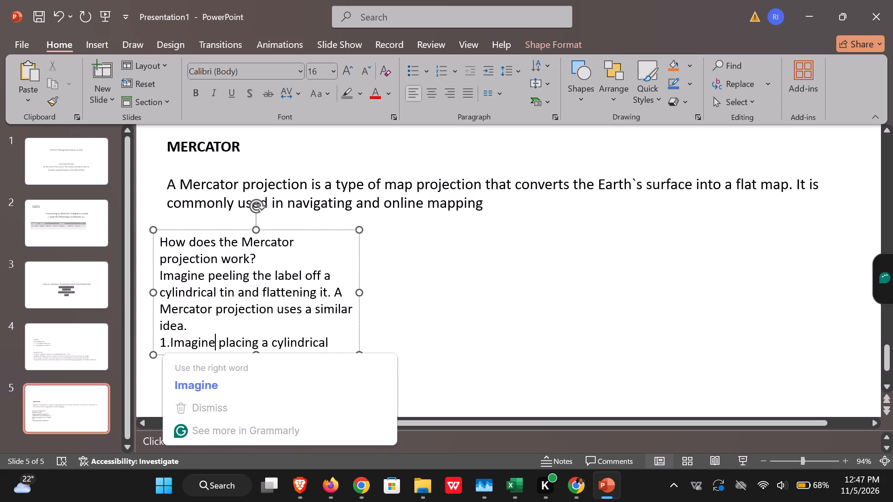
pyautogui.click(336, 347)
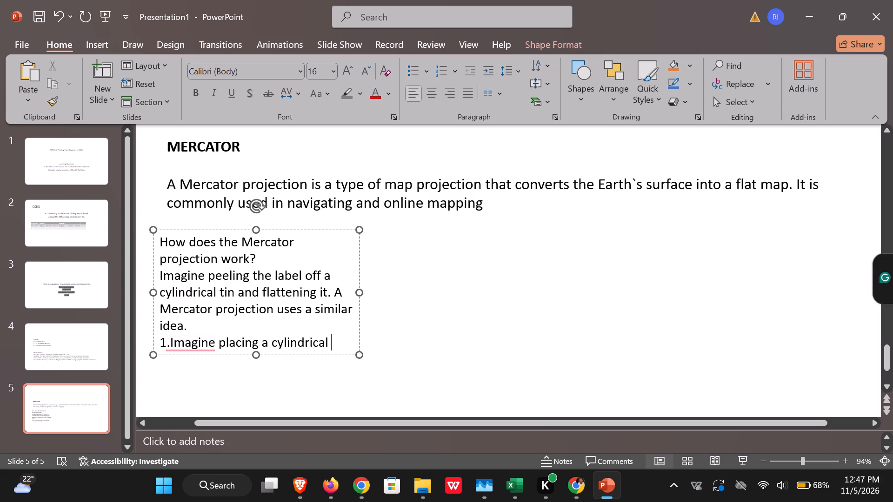
pyautogui.press('BackSpace')
pyautogui.press('BackSpace')
pyautogui.press('BackSpace')
pyautogui.press('BackSpace')
pyautogui.press('BackSpace')
pyautogui.press('BackSpace')
pyautogui.write('er')
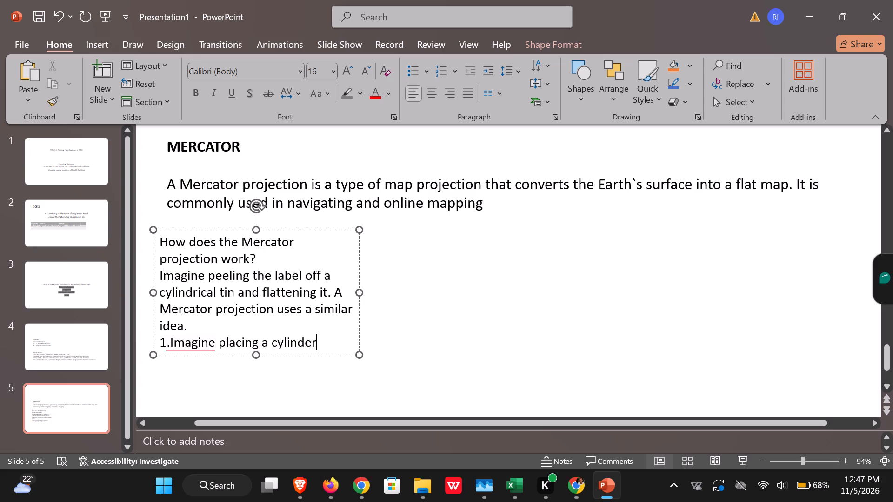
pyautogui.press('space')
pyautogui.write('around')
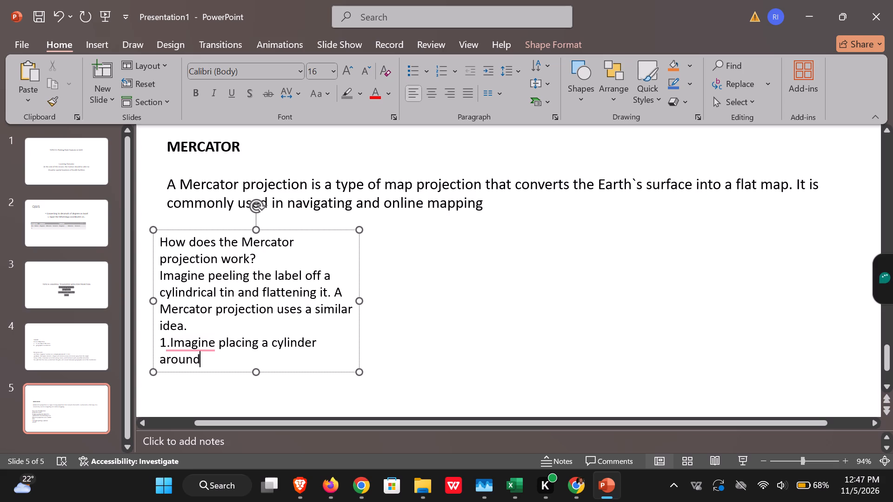
pyautogui.press('space')
pyautogui.write('the')
pyautogui.press('space')
pyautogui.write('Earth')
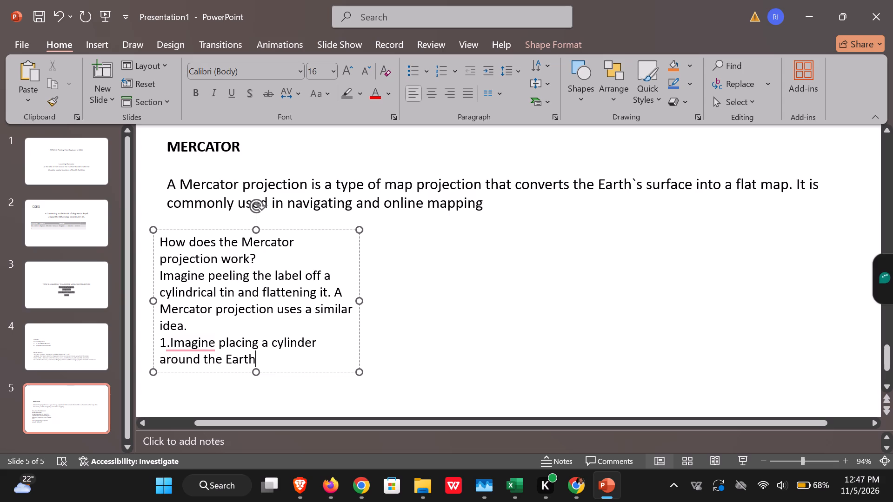
pyautogui.press('.')
# Add the second numbered point on a new line: "2. Project the Earth`s geographic features onto the cylinder".
pyautogui.press('Return')
pyautogui.press('2')
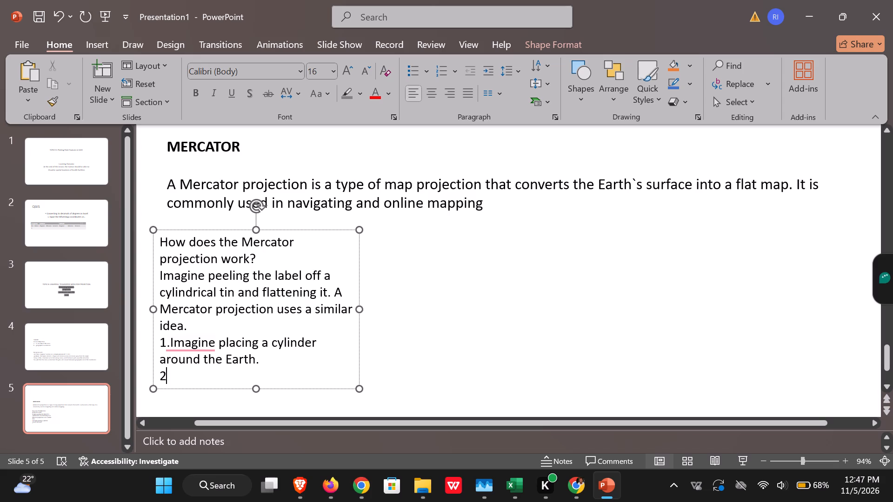
pyautogui.press('.')
pyautogui.press('space')
pyautogui.write('Project')
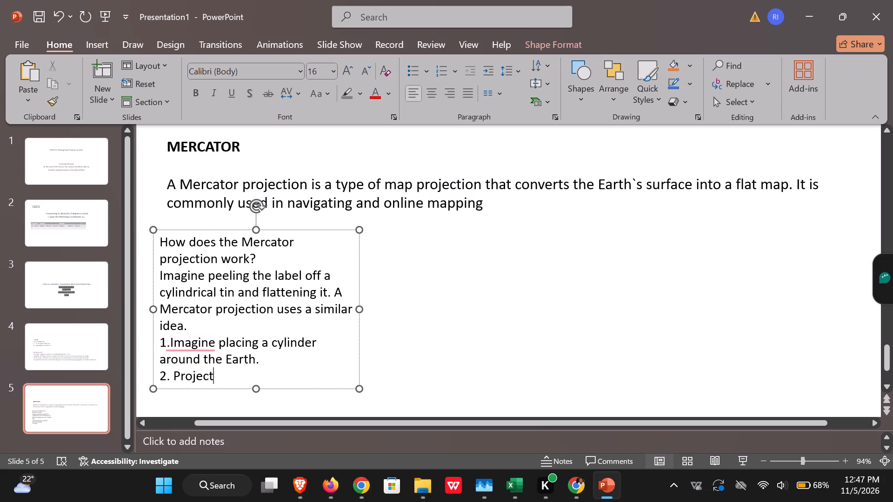
pyautogui.press('space')
pyautogui.write('the')
pyautogui.press('space')
pyautogui.write('Earth')
pyautogui.press('`')
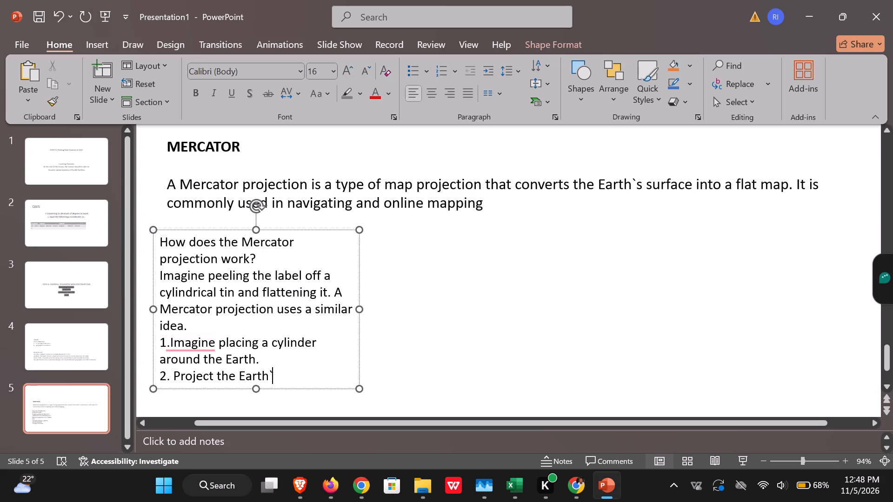
pyautogui.press('s')
pyautogui.press('space')
pyautogui.write('geographi')
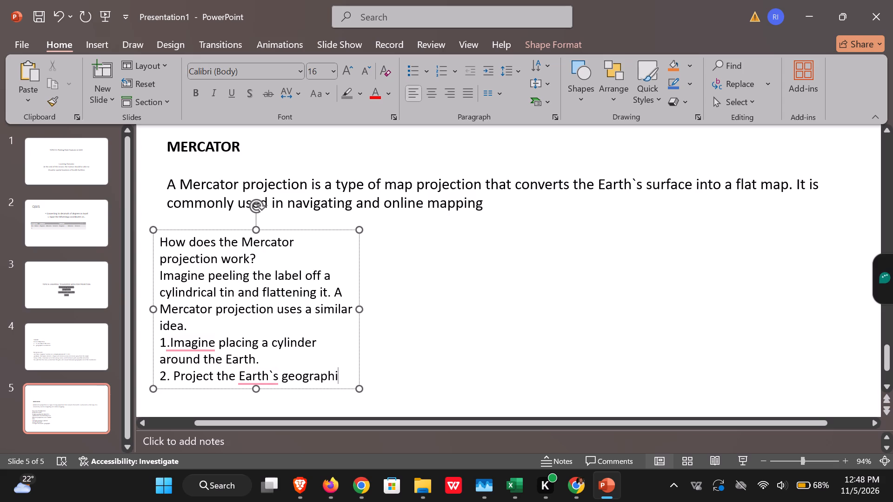
pyautogui.press('c')
pyautogui.press('space')
pyautogui.write('featues')
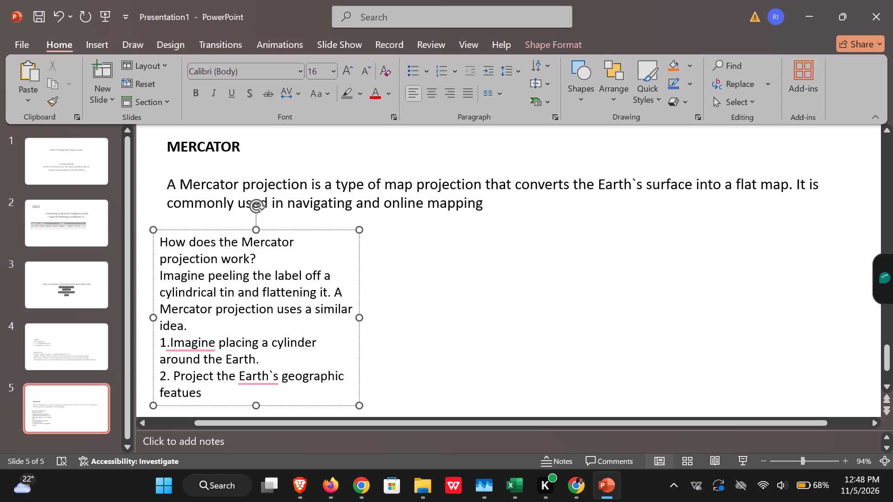
pyautogui.press('BackSpace')
pyautogui.press('BackSpace')
pyautogui.write('res')
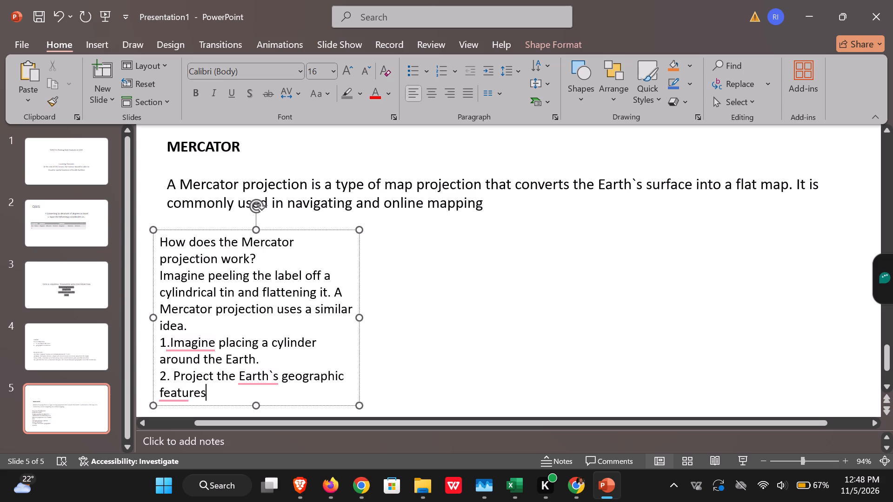
pyautogui.press('space')
pyautogui.write('onto the')
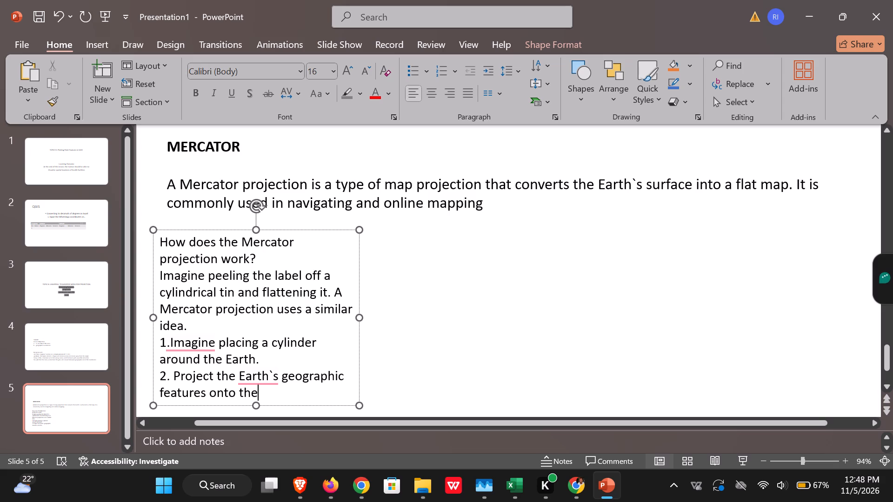
pyautogui.press('space')
pyautogui.write('cylinder')
# Add the third numbered point on a new line: "3.Unroll the cylinder to produce a flat map".
pyautogui.press('Return')
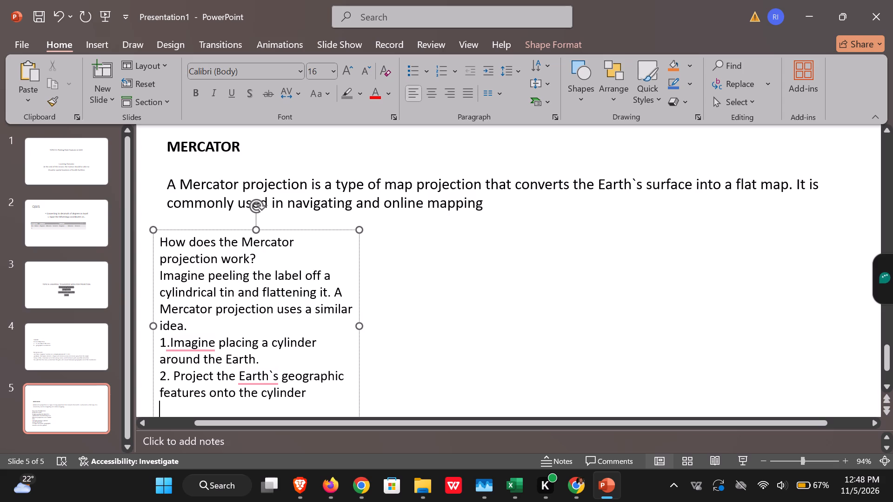
pyautogui.write('3.')
pyautogui.scroll(-1, 311, 311)
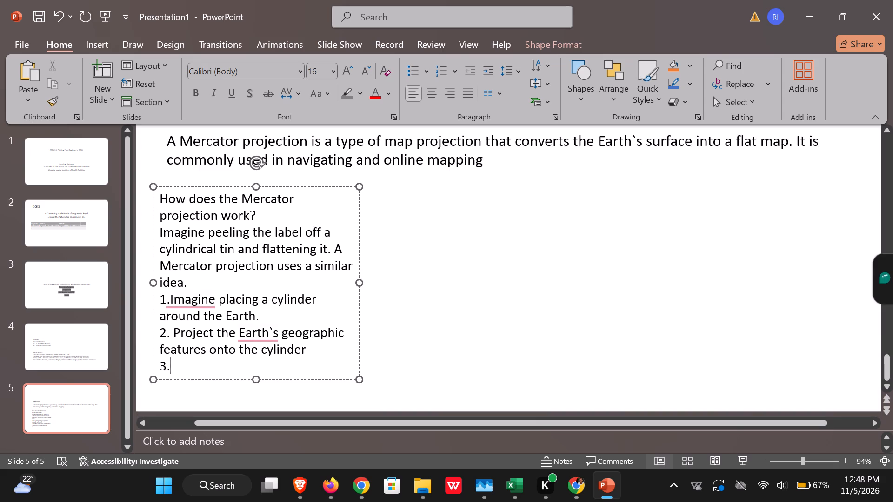
pyautogui.write('Un')
pyautogui.write('roll')
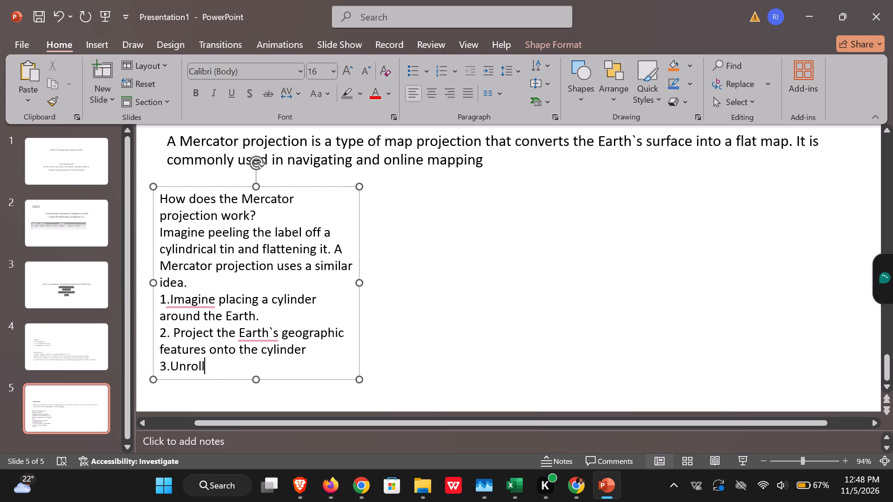
pyautogui.press('space')
pyautogui.write('the')
pyautogui.press('space')
pyautogui.write('cylinder')
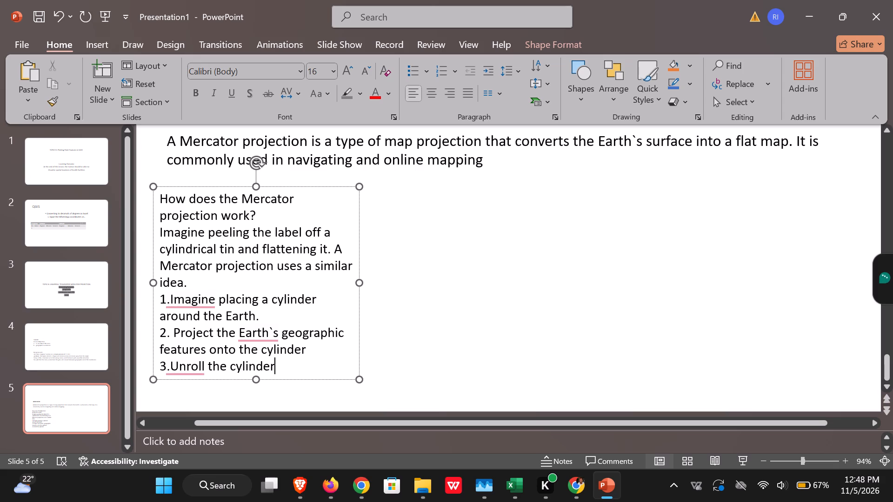
pyautogui.press('space')
pyautogui.write('to produce')
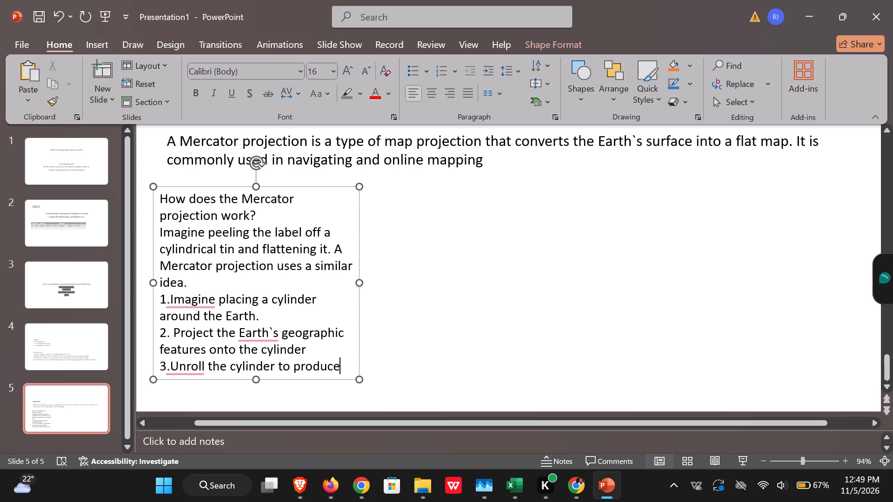
pyautogui.press('space')
pyautogui.write('a flat')
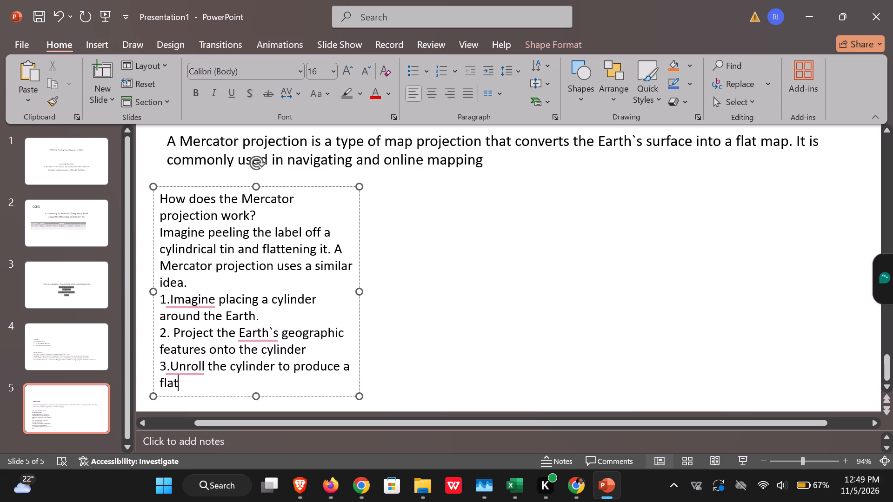
pyautogui.press('space')
pyautogui.write('map')
pyautogui.click(483, 183)
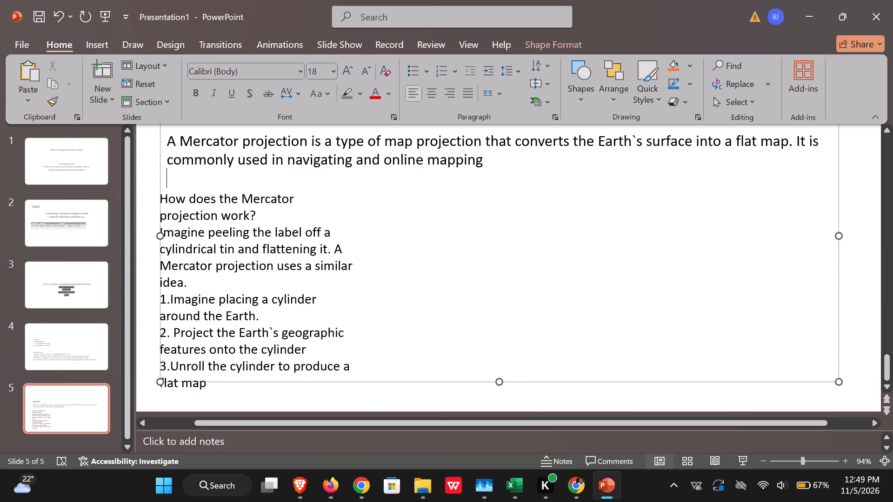
pyautogui.click(286, 251)
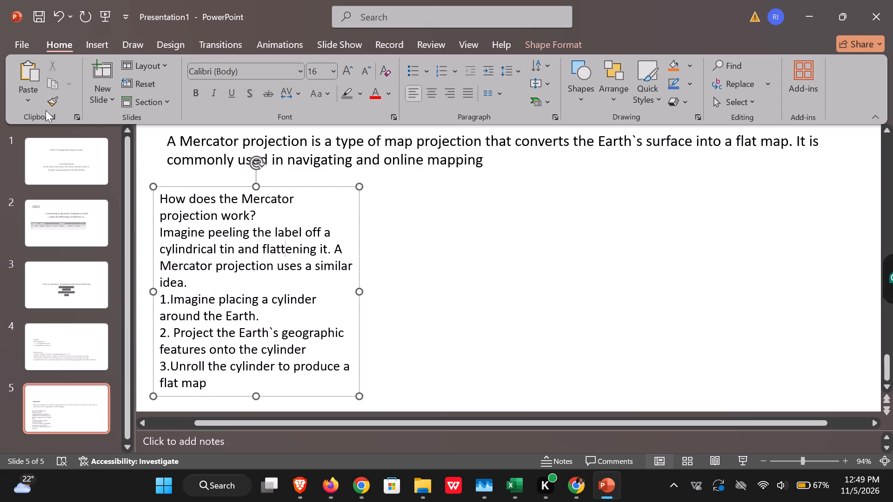
# Insert a new empty text box on slide 5 and place it in the blank area beside the Mercator explanation.
pyautogui.click(87, 42)
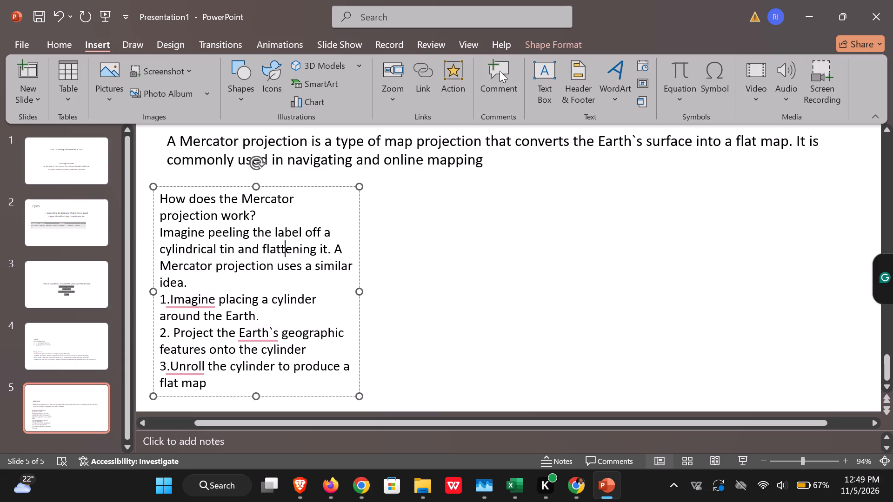
pyautogui.click(541, 73)
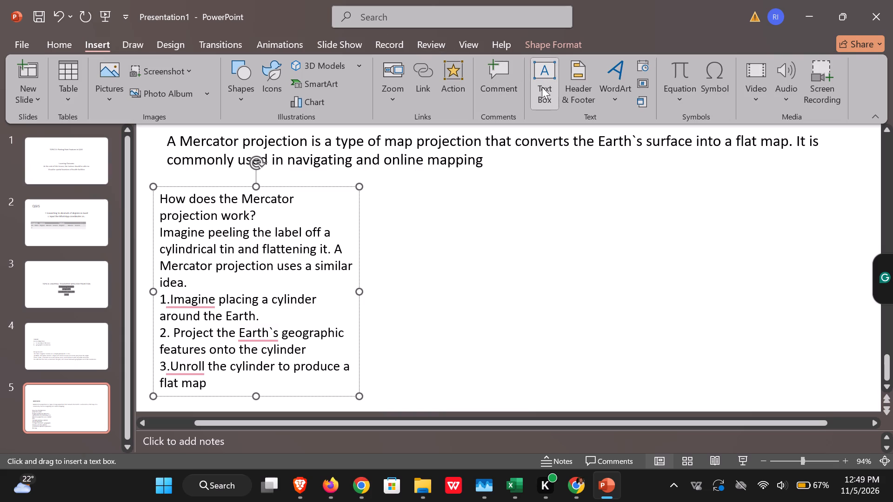
pyautogui.click(542, 87)
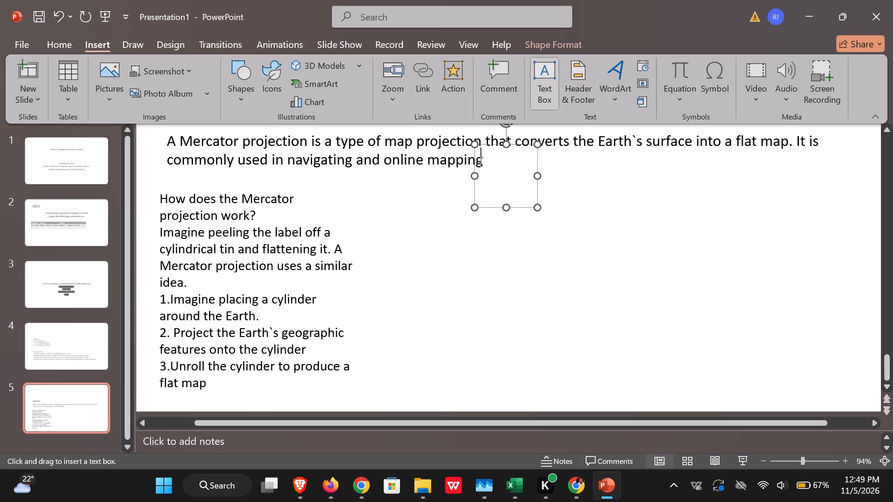
pyautogui.click(500, 159)
pyautogui.moveTo(500, 159); pyautogui.dragTo(500, 195)
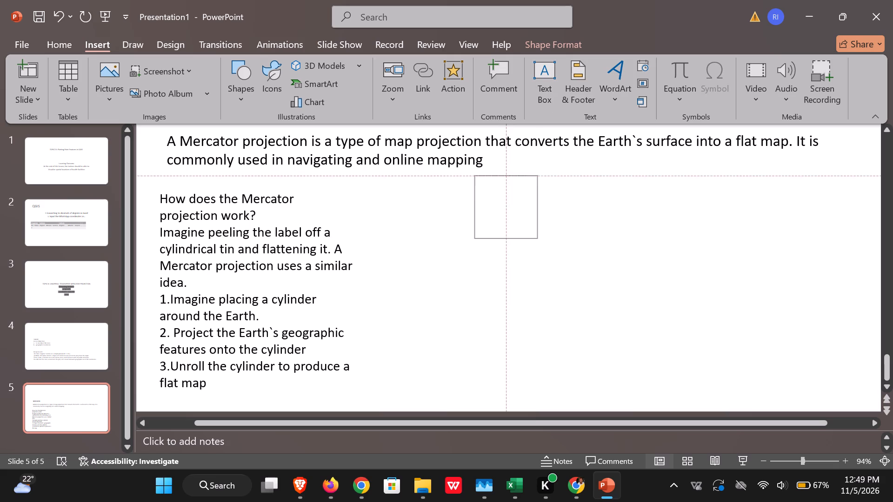
pyautogui.moveTo(500, 195); pyautogui.dragTo(460, 273)
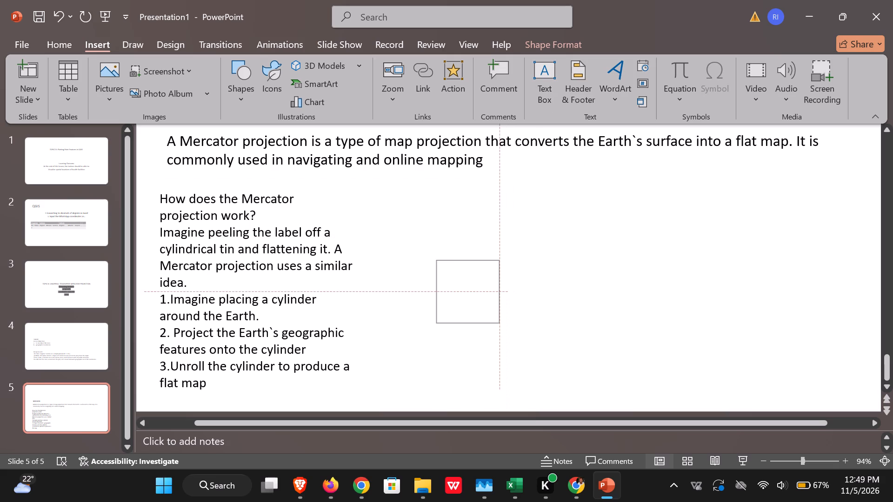
pyautogui.moveTo(460, 273); pyautogui.dragTo(532, 250)
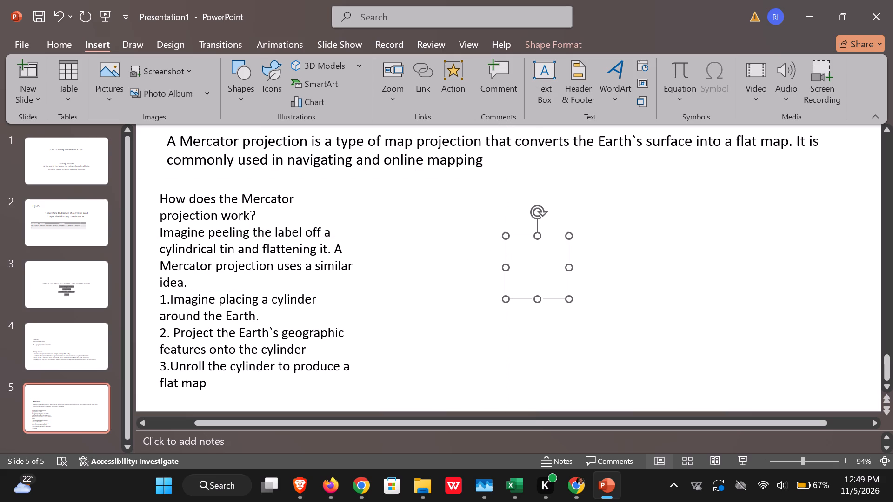
# Widen the empty text box on slide 5 and move it up to just below the Mercator definition.
pyautogui.moveTo(537, 233); pyautogui.dragTo(538, 207)
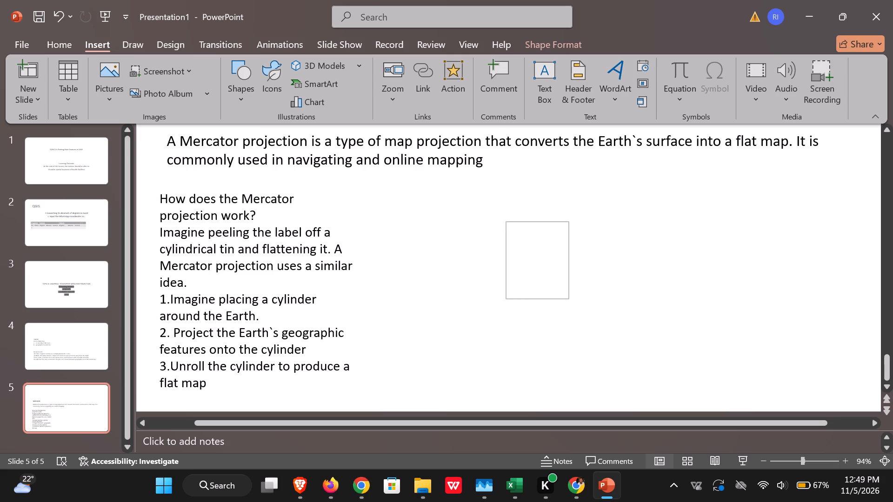
pyautogui.moveTo(538, 207); pyautogui.dragTo(533, 183)
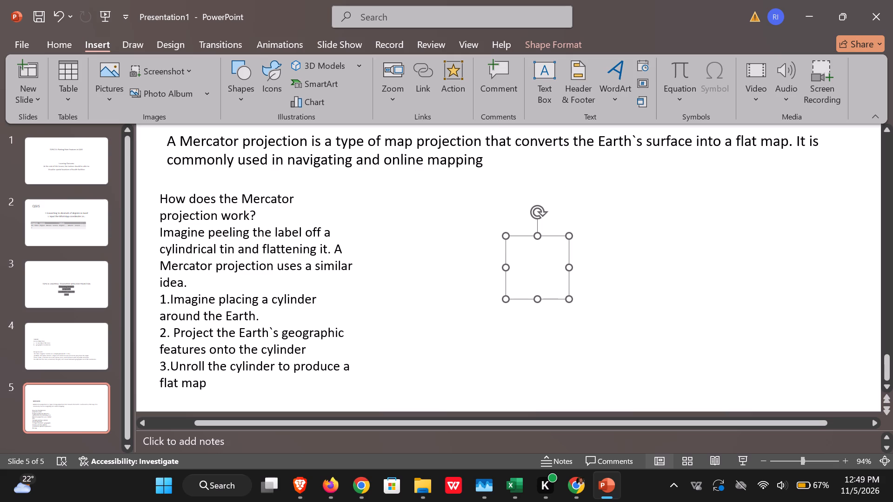
pyautogui.moveTo(568, 269); pyautogui.dragTo(631, 279)
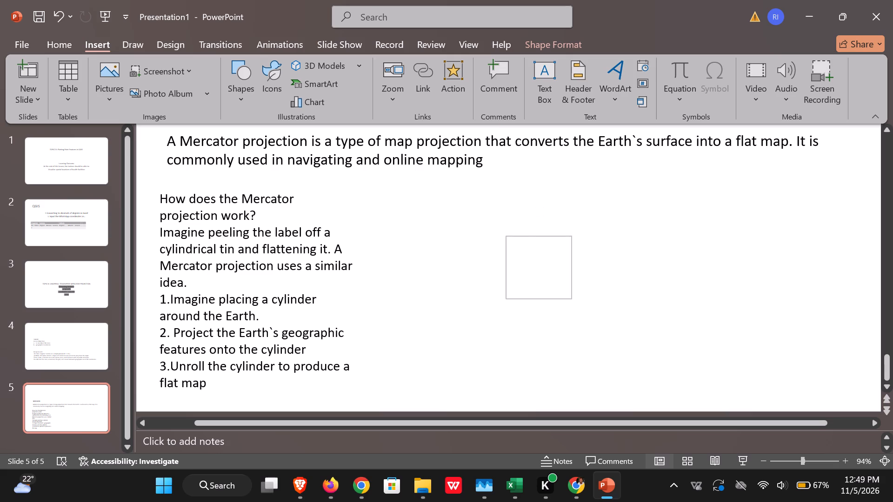
pyautogui.moveTo(631, 279); pyautogui.dragTo(742, 294)
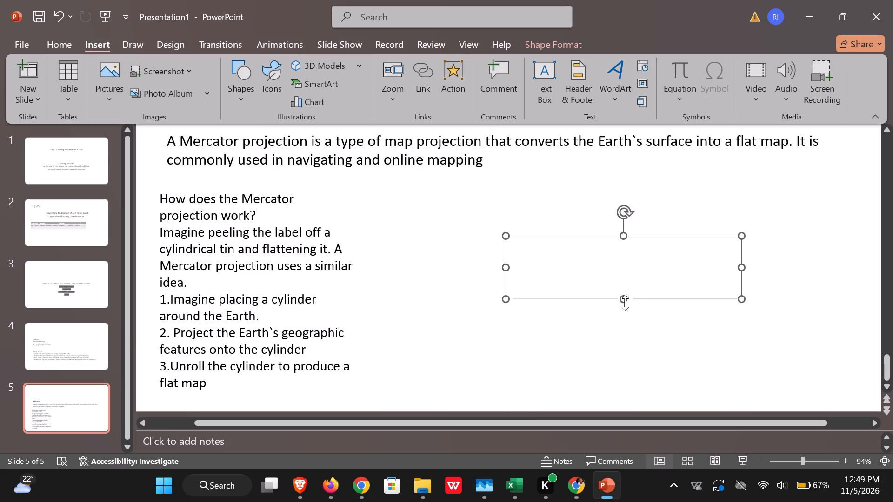
pyautogui.moveTo(622, 302); pyautogui.dragTo(612, 385)
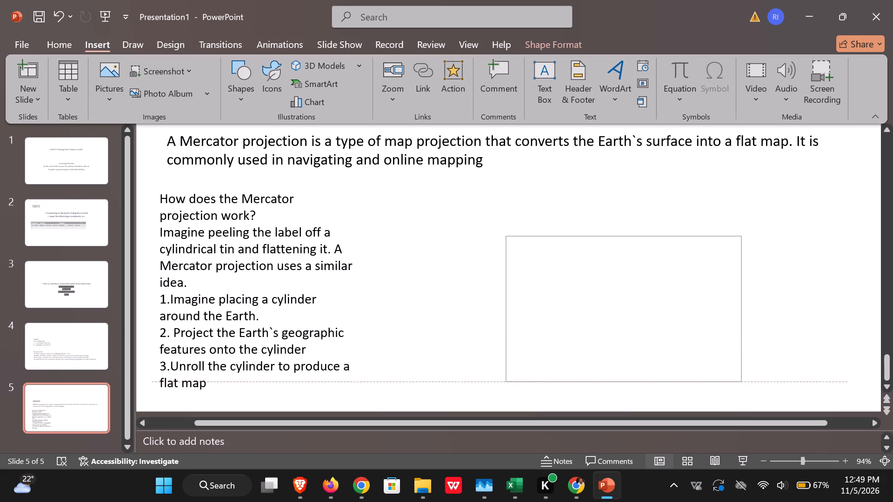
pyautogui.moveTo(612, 385); pyautogui.dragTo(611, 392)
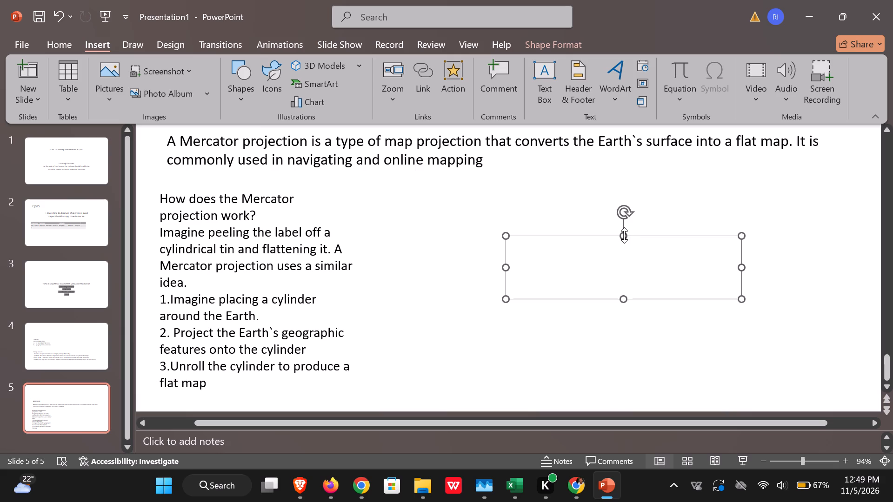
pyautogui.moveTo(624, 235); pyautogui.dragTo(612, 180)
pyautogui.click(562, 251)
pyautogui.moveTo(560, 250); pyautogui.dragTo(555, 204)
# Enter the bold heading "Key characteristics" in the empty text box and start a new line below it.
pyautogui.click(548, 213)
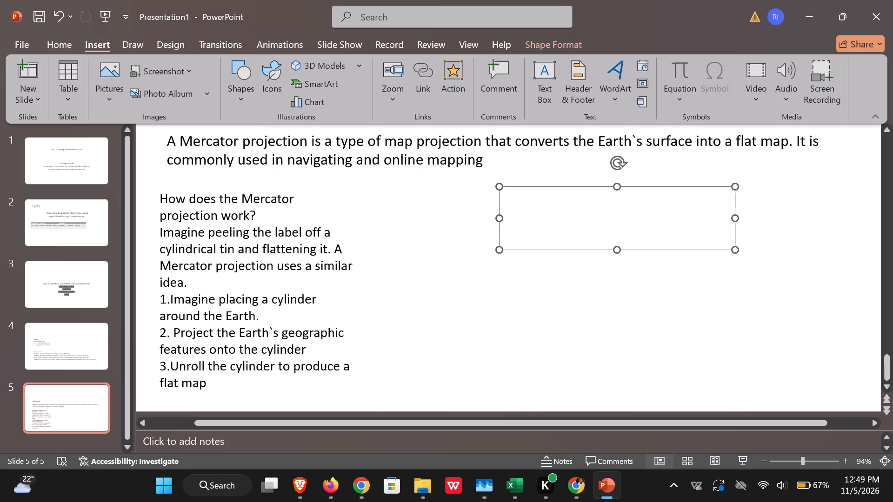
pyautogui.hotkey('ctrl', 'b')
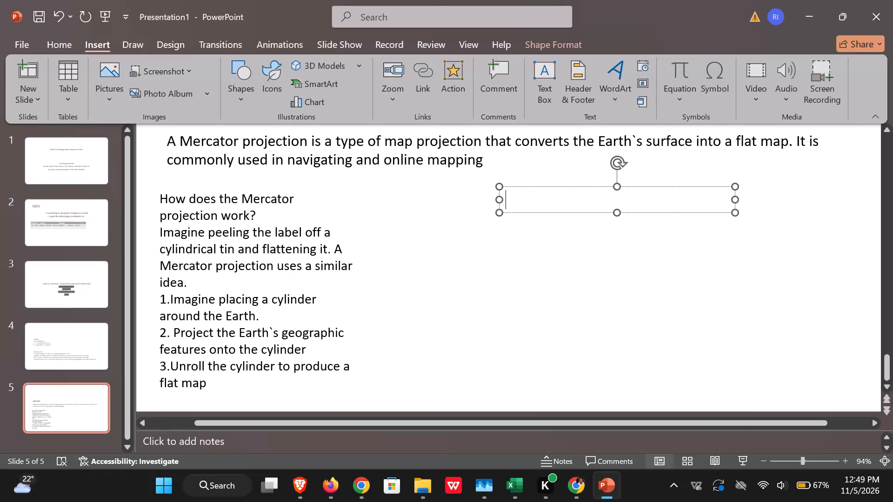
pyautogui.hotkey('shift', 'k')
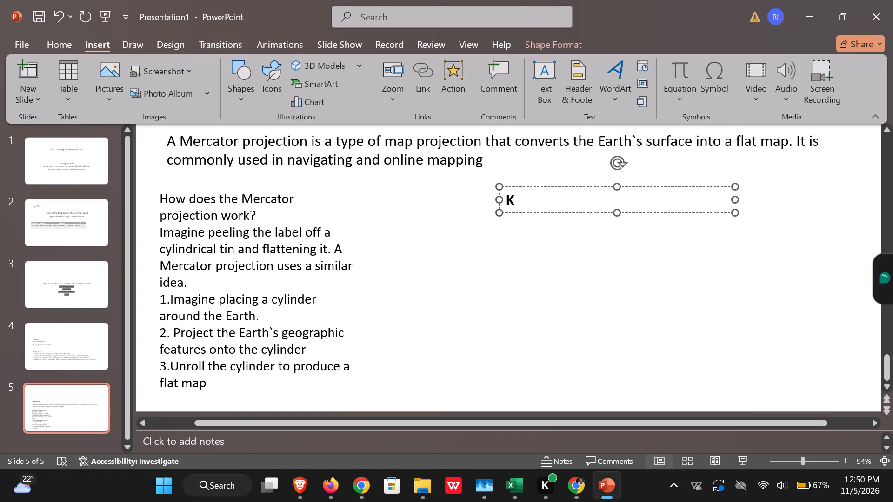
pyautogui.write('ey')
pyautogui.press('space')
pyautogui.write('ch')
pyautogui.write('aracteristi')
pyautogui.write('cs')
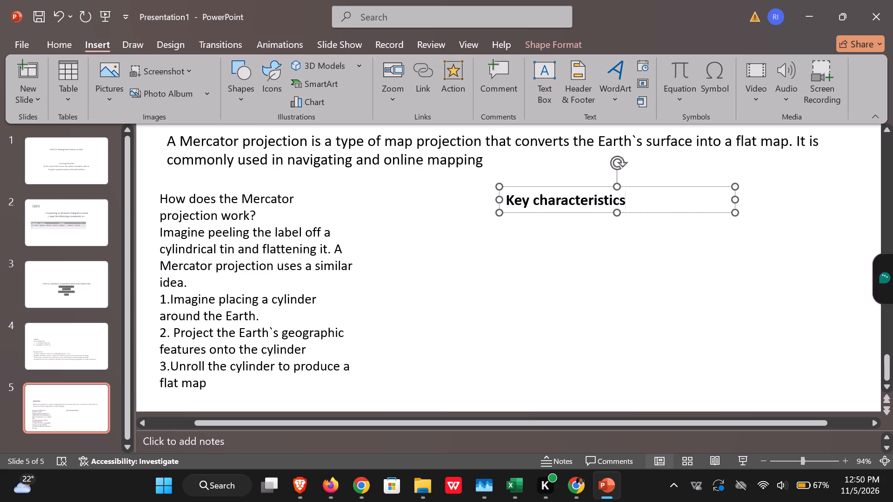
pyautogui.press('Return')
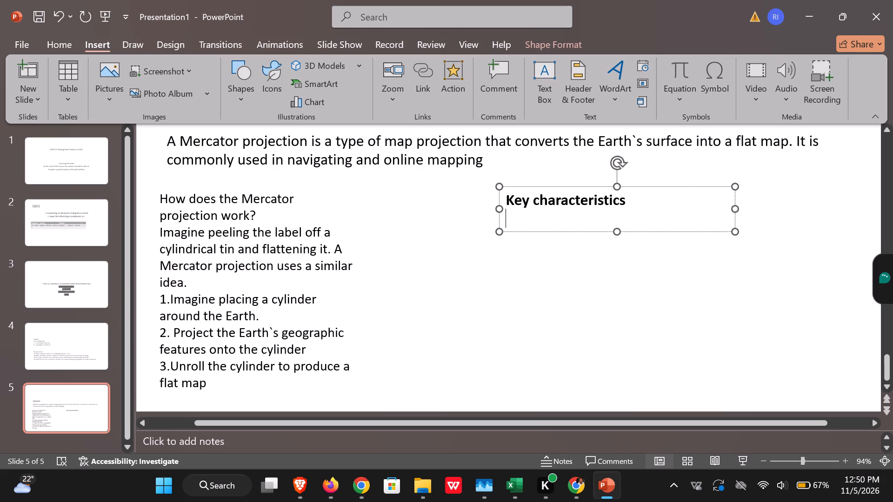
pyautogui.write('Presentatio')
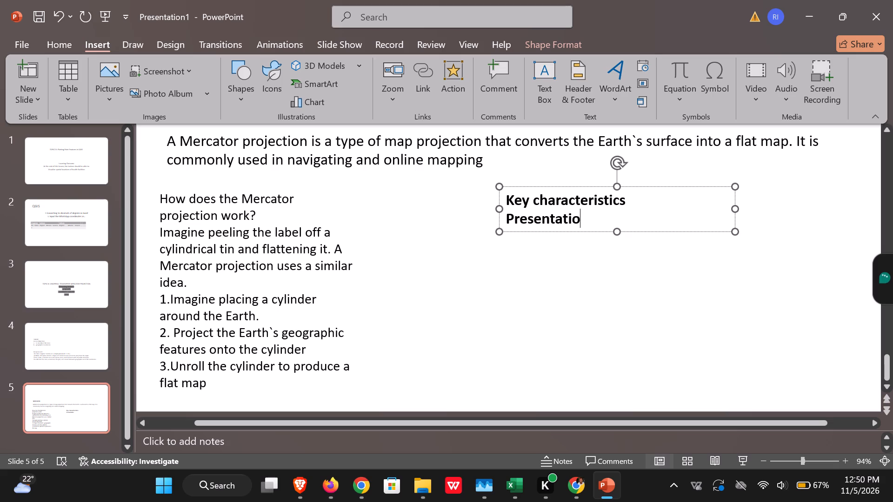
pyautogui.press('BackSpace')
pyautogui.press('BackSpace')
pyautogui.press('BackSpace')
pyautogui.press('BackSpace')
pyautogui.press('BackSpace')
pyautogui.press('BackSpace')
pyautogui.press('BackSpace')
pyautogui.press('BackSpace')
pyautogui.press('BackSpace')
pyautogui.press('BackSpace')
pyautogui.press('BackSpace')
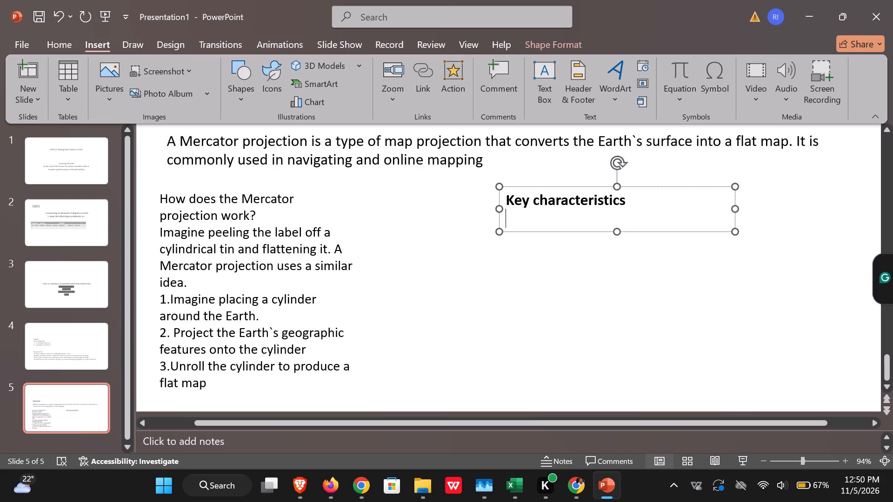
# Add the bold label "Preserves angles:" on the line below the Key characteristics heading.
pyautogui.hotkey('shift', 'p')
pyautogui.press('r')
pyautogui.write('eserve')
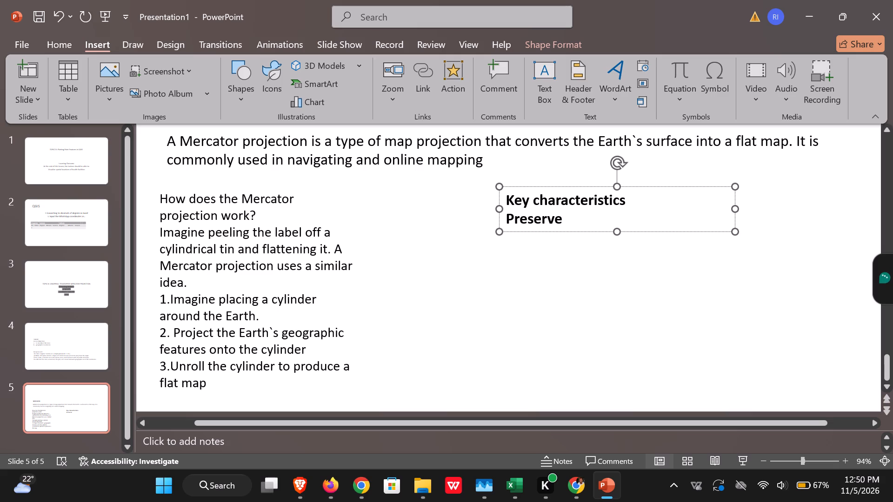
pyautogui.write('s angles')
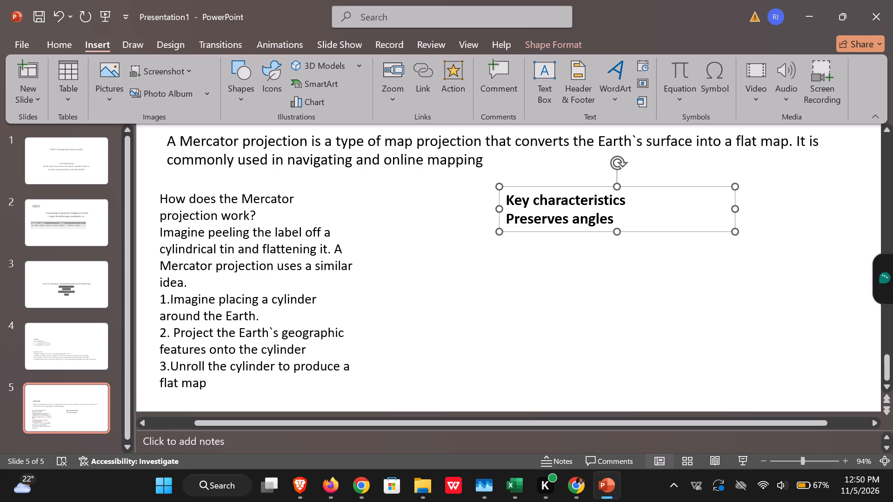
pyautogui.hotkey('shift', ':')
# Complete the "Preserves angles:" line in regular, non-bold text: "Local directions and shapes are presented well.".
pyautogui.press('b')
pyautogui.press('BackSpace')
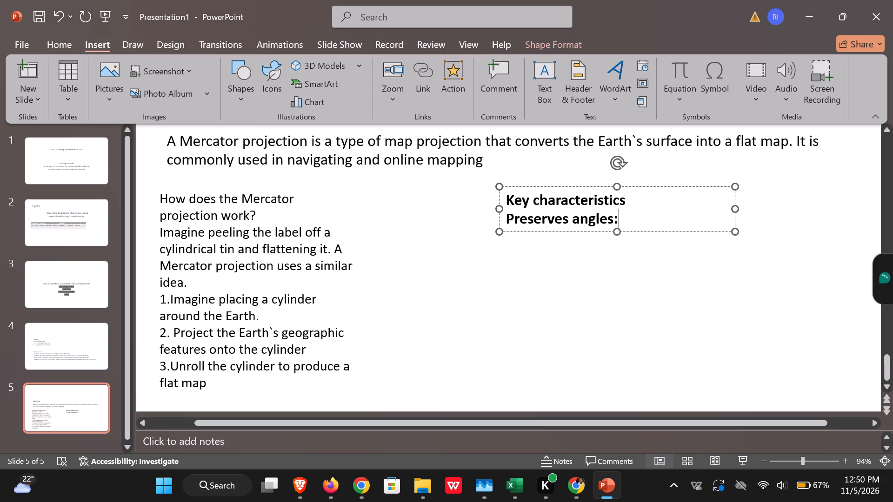
pyautogui.hotkey('ctrl', 'b')
pyautogui.press('space')
pyautogui.write('Local')
pyautogui.press('space')
pyautogui.write('directions')
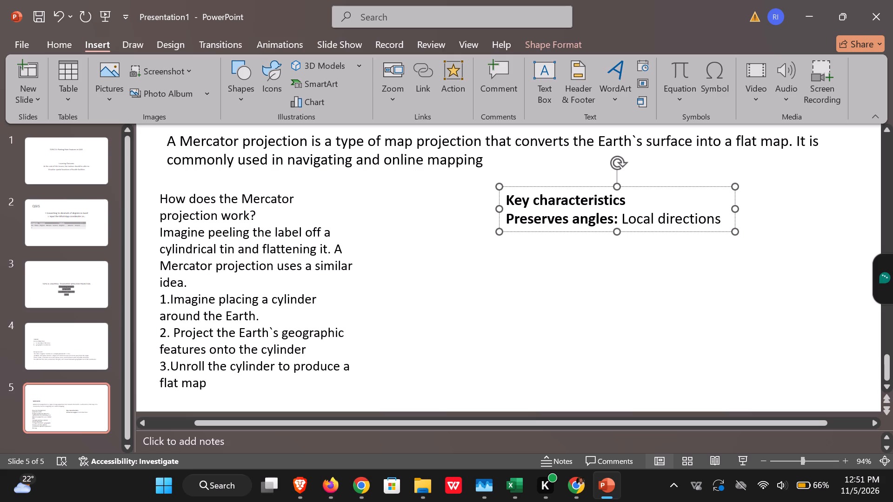
pyautogui.press('space')
pyautogui.write('and')
pyautogui.press('space')
pyautogui.write('sha')
pyautogui.write('pes')
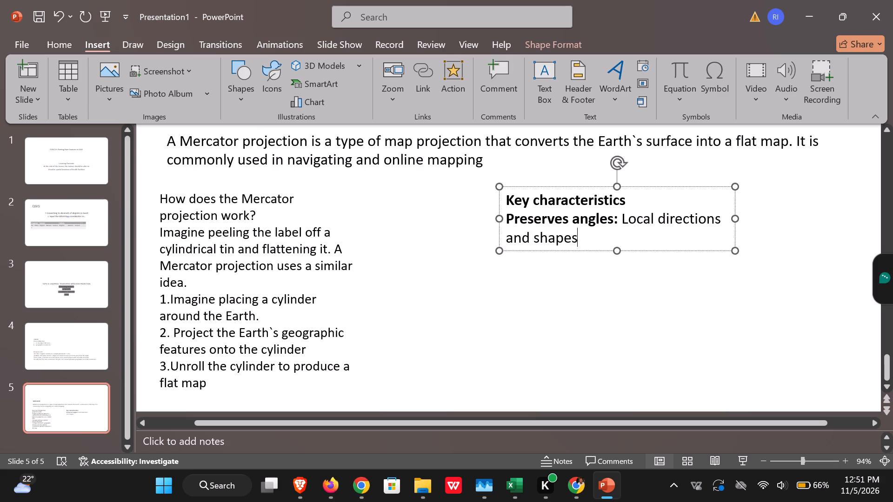
pyautogui.press('space')
pyautogui.write('are')
pyautogui.press('space')
pyautogui.write('presented')
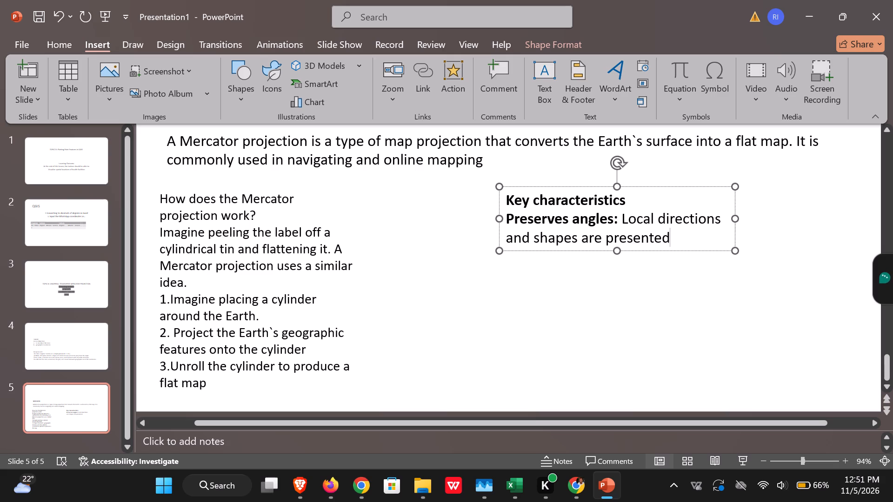
pyautogui.press('space')
pyautogui.write('all')
pyautogui.press('BackSpace')
pyautogui.press('BackSpace')
pyautogui.press('BackSpace')
pyautogui.write('well')
pyautogui.press('.')
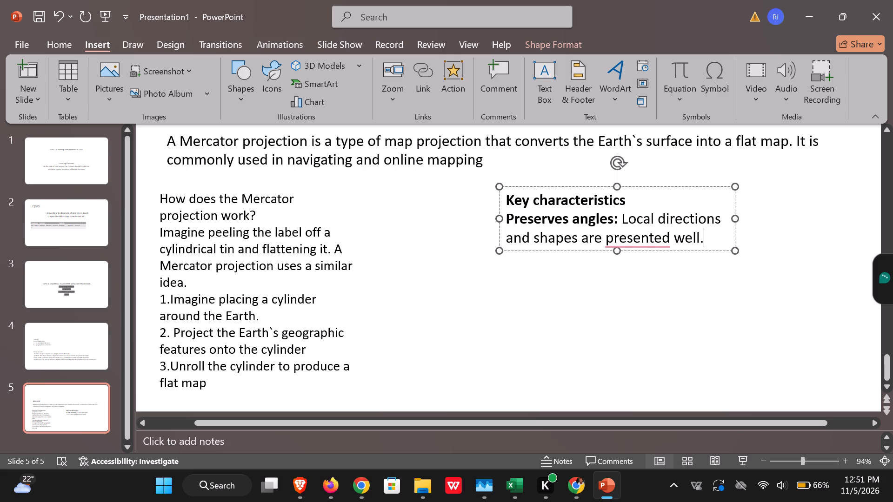
# Add the bold label ".Distorts area:" on a new line below the Preserves angles text.
pyautogui.press('Return')
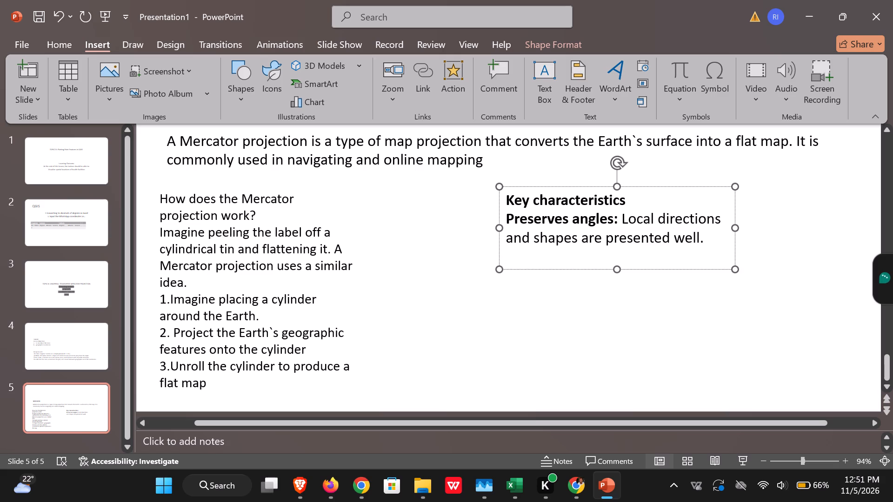
pyautogui.press('.')
pyautogui.write('Di')
pyautogui.press('s')
pyautogui.write('to')
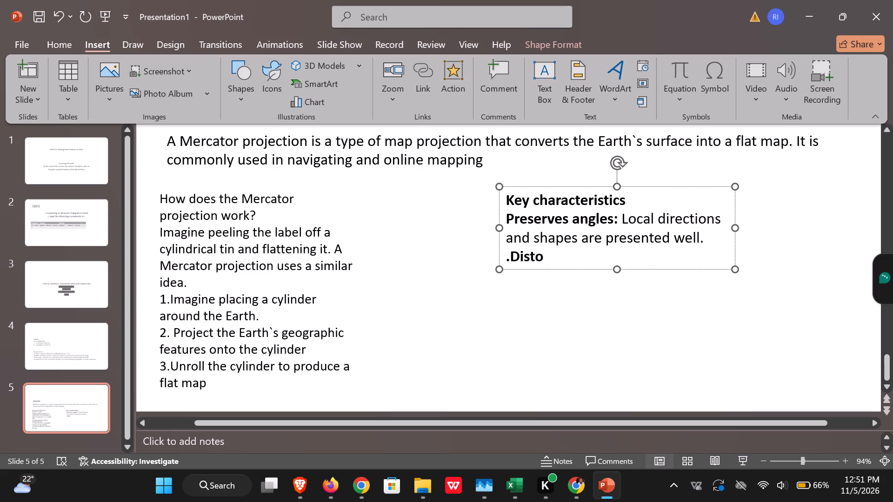
pyautogui.write('rt')
pyautogui.press('s')
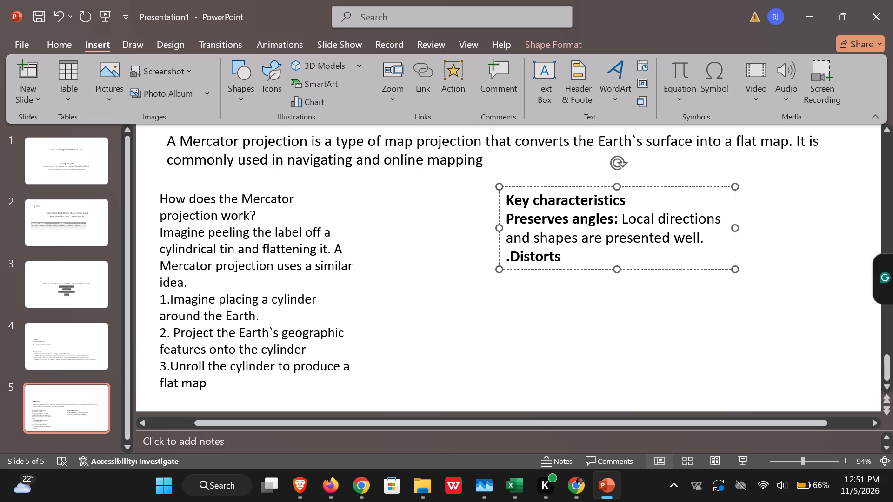
pyautogui.press('space')
pyautogui.write('area')
pyautogui.hotkey('shift', ':')
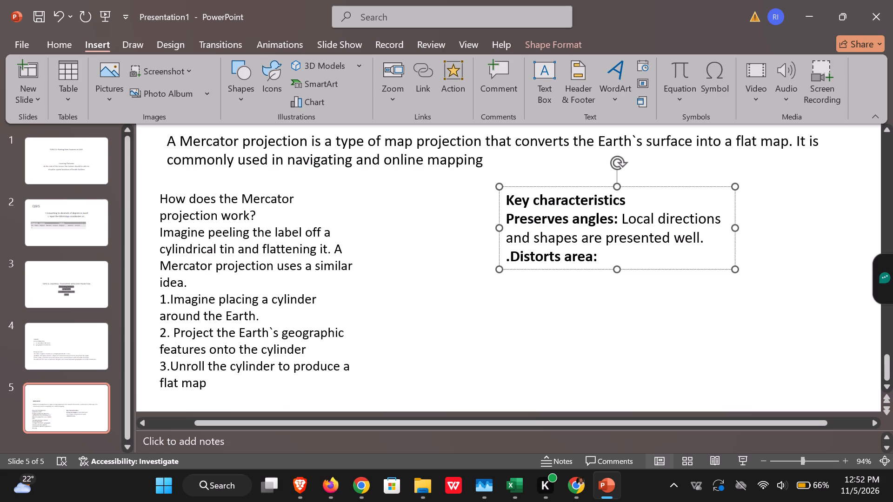
pyautogui.press('space')
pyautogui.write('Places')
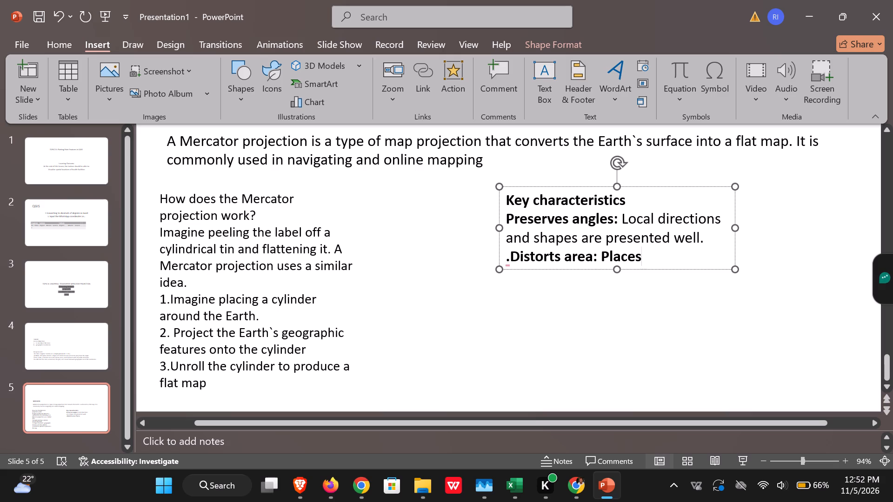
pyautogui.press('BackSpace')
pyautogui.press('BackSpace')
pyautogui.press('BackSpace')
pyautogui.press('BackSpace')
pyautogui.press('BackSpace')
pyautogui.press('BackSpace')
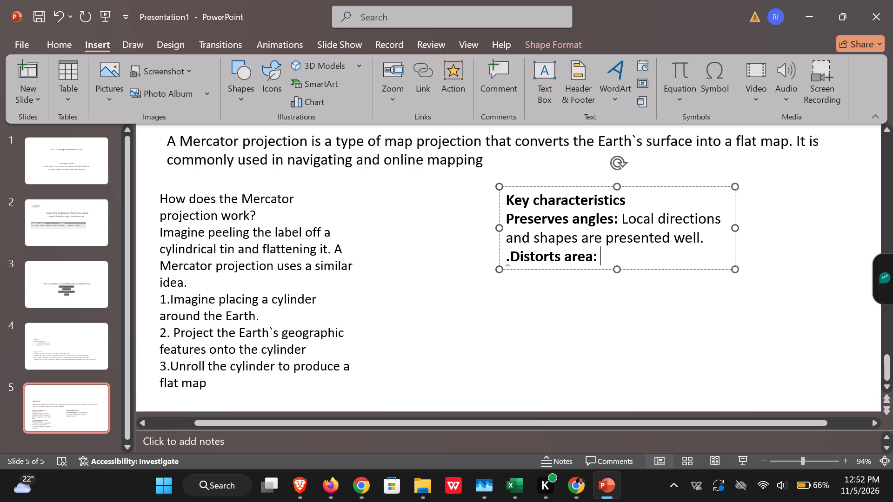
# Complete the ".Distorts area:" line in regular, non-bold text: "Places near the poles appear much larger than they really are".
pyautogui.hotkey('ctrl', 'b')
pyautogui.write('Places')
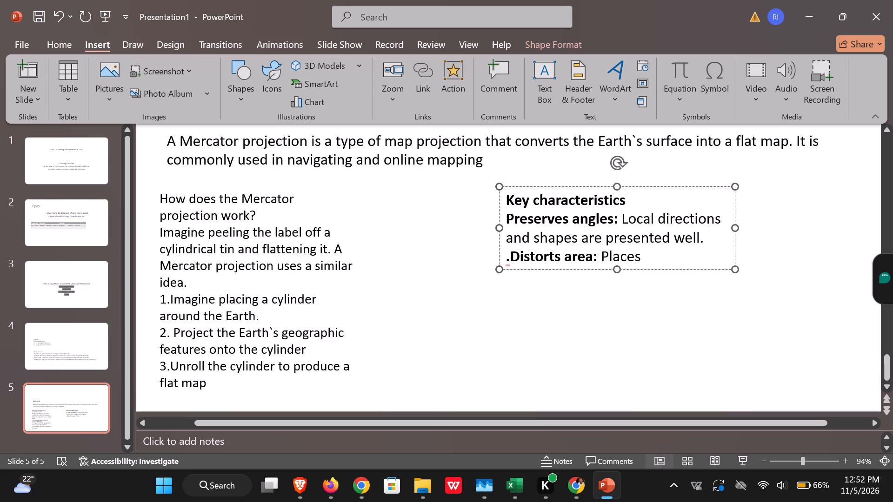
pyautogui.press('space')
pyautogui.write('near the')
pyautogui.press('space')
pyautogui.write('pl')
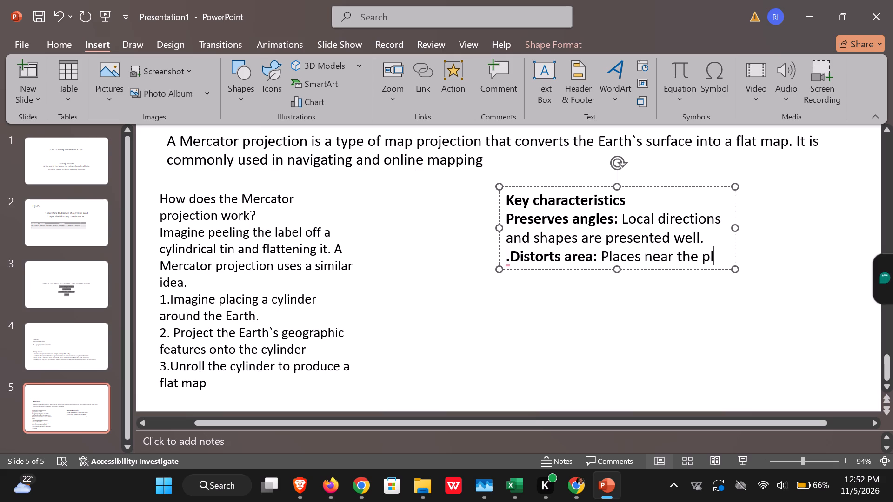
pyautogui.press('BackSpace')
pyautogui.write('ole')
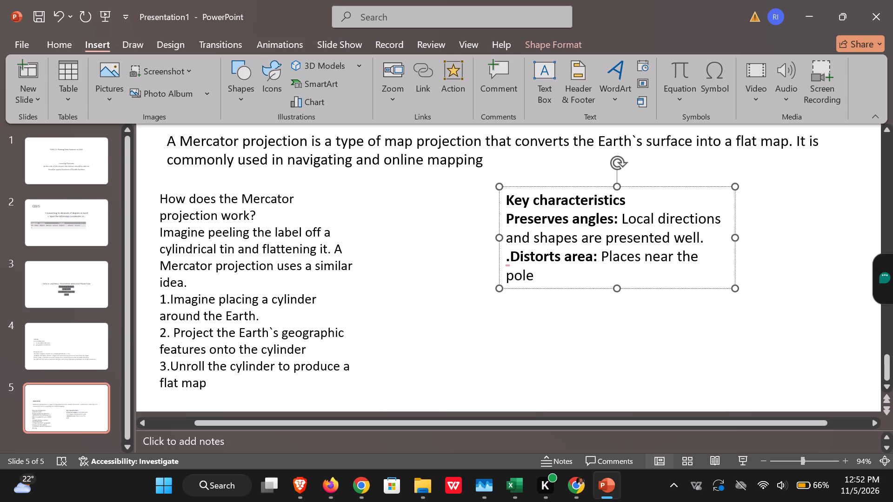
pyautogui.press('s')
pyautogui.press('space')
pyautogui.write('appear')
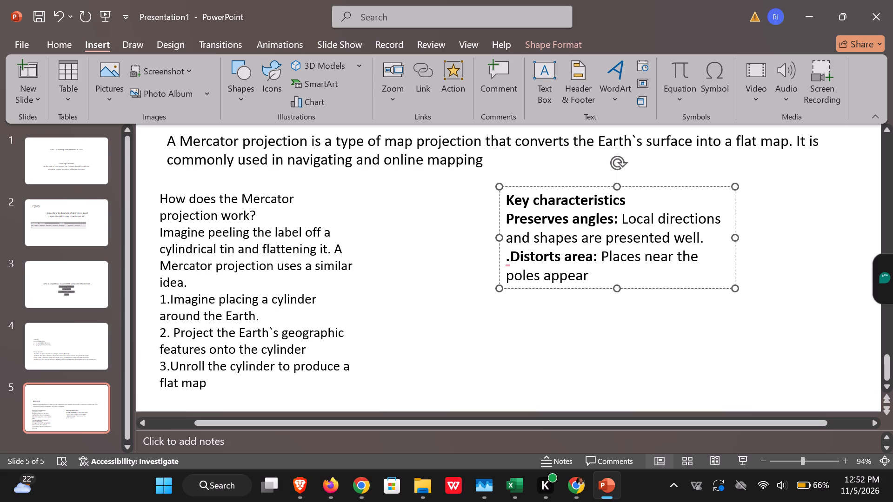
pyautogui.press('space')
pyautogui.write('much larger')
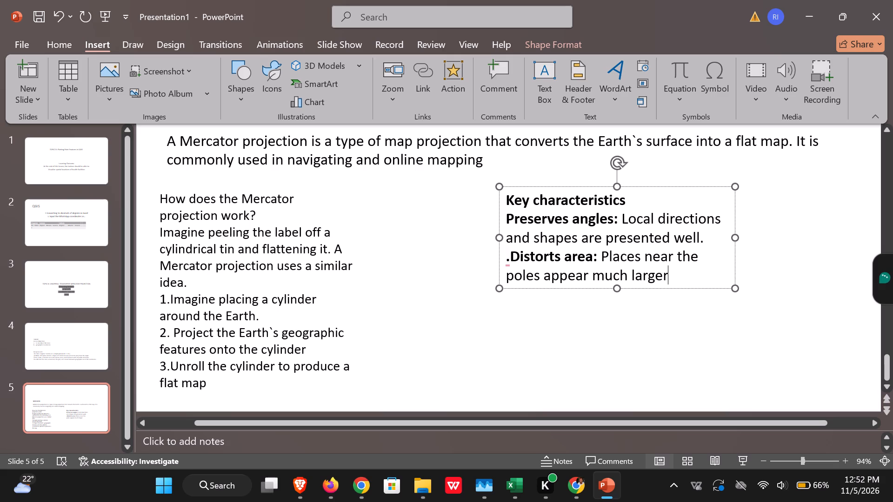
pyautogui.press('space')
pyautogui.write('than they really are')
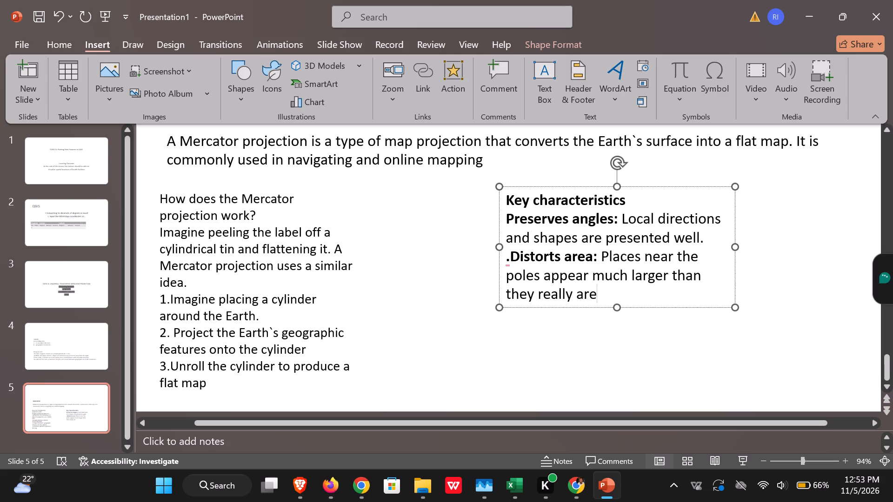
# Add the bold label ".Straight meridians:" on a new line below the Distorts area text.
pyautogui.press('Return')
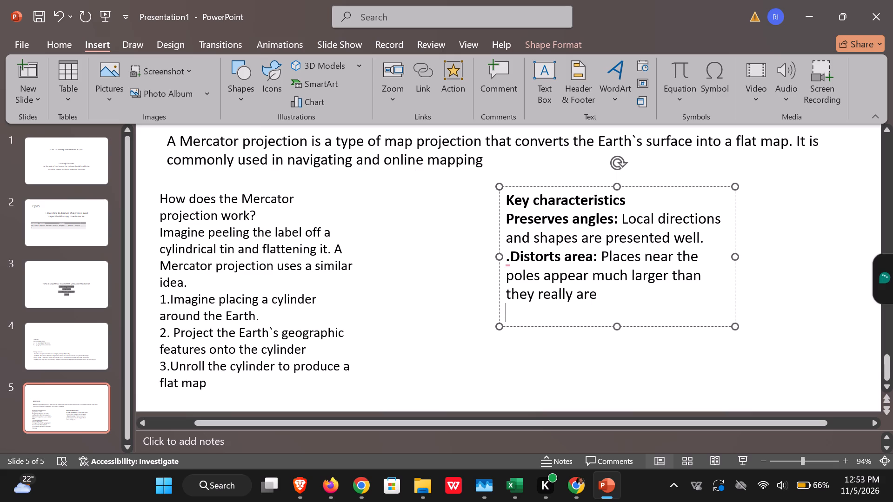
pyautogui.press('.')
pyautogui.write('Str')
pyautogui.write('aight')
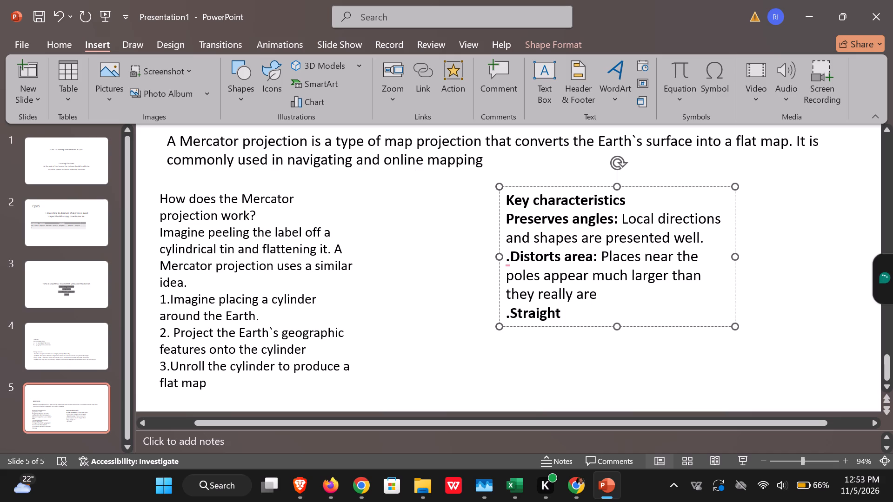
pyautogui.press('space')
pyautogui.write('meridanns')
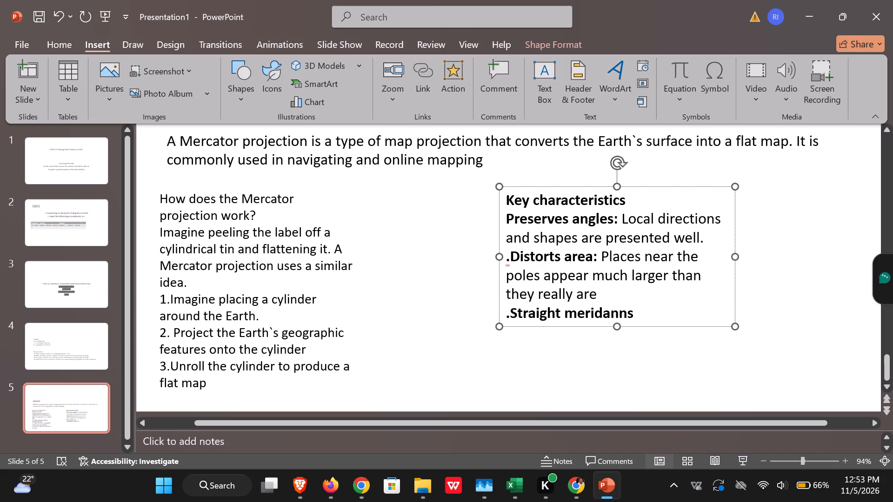
pyautogui.press('BackSpace')
pyautogui.press('BackSpace')
pyautogui.press('BackSpace')
pyautogui.press('BackSpace')
pyautogui.write('ians')
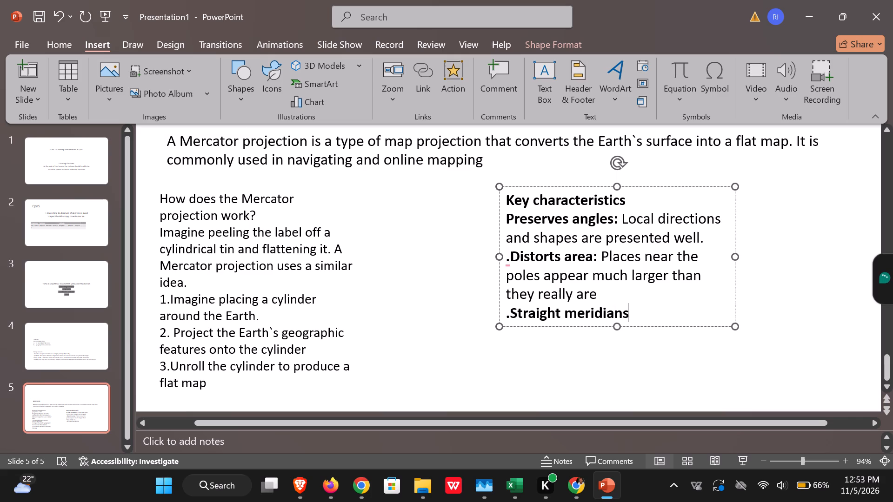
pyautogui.hotkey('shift', ':')
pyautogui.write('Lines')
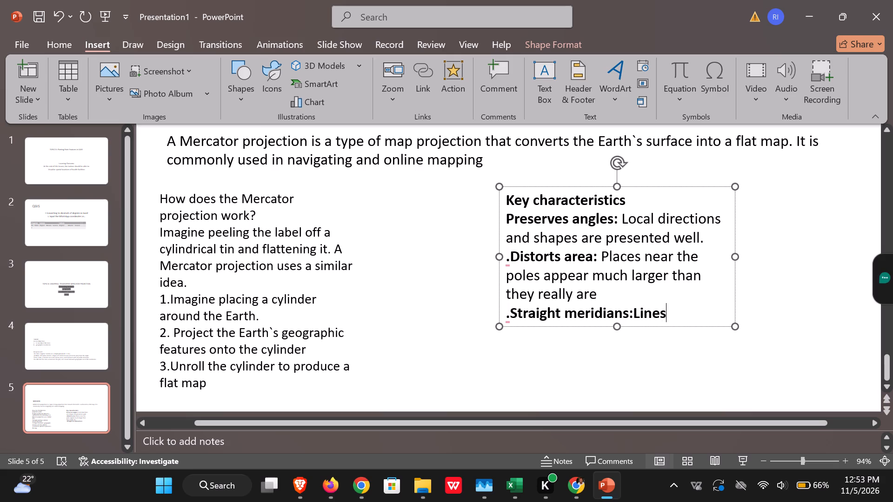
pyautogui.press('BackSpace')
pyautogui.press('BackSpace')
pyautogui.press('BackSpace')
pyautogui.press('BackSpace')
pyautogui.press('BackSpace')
# Complete the ".Straight meridians:" line in regular, non-bold text: "Lines of altitude appear as horizontal lines, spaced increasingly farther apart towards the poles.".
pyautogui.hotkey('ctrl', 'b')
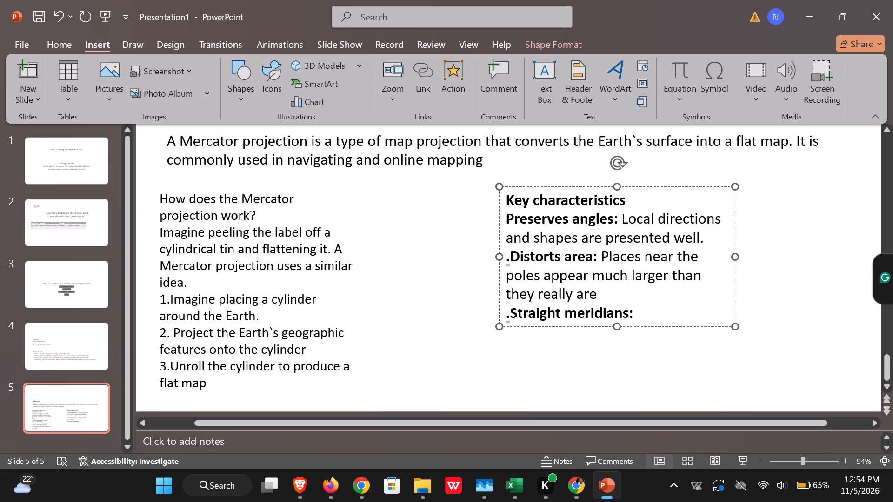
pyautogui.hotkey('shift', 'l')
pyautogui.write('ines')
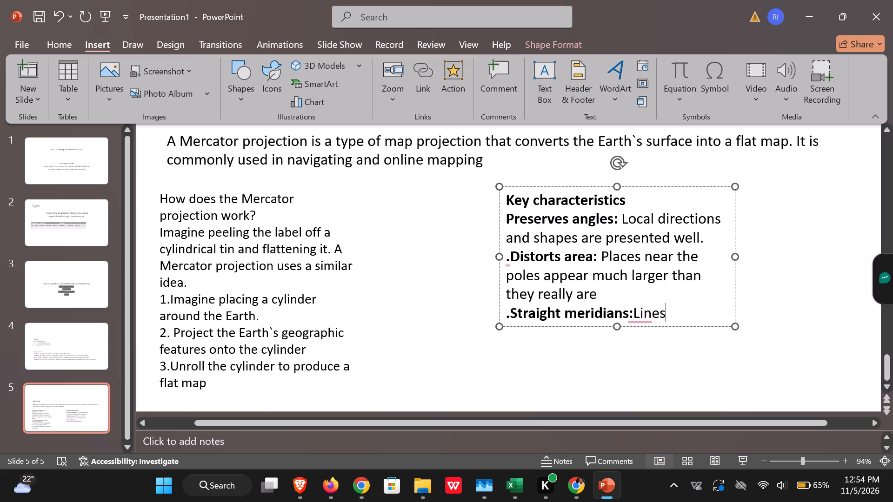
pyautogui.press('space')
pyautogui.write('of altitide')
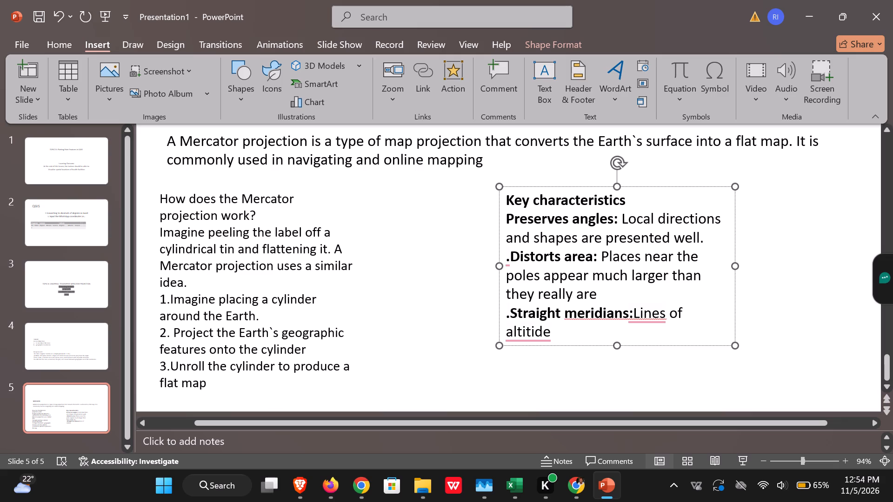
pyautogui.press('space')
pyautogui.write('appear as')
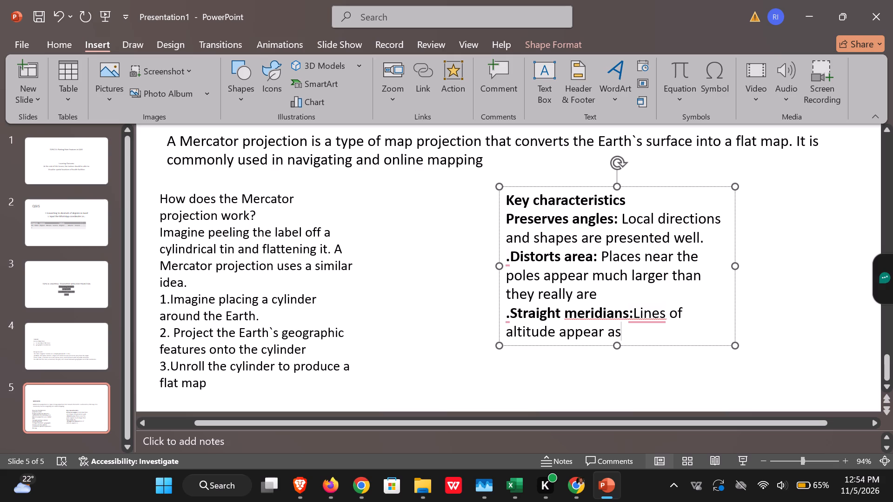
pyautogui.press('space')
pyautogui.write('horizonta')
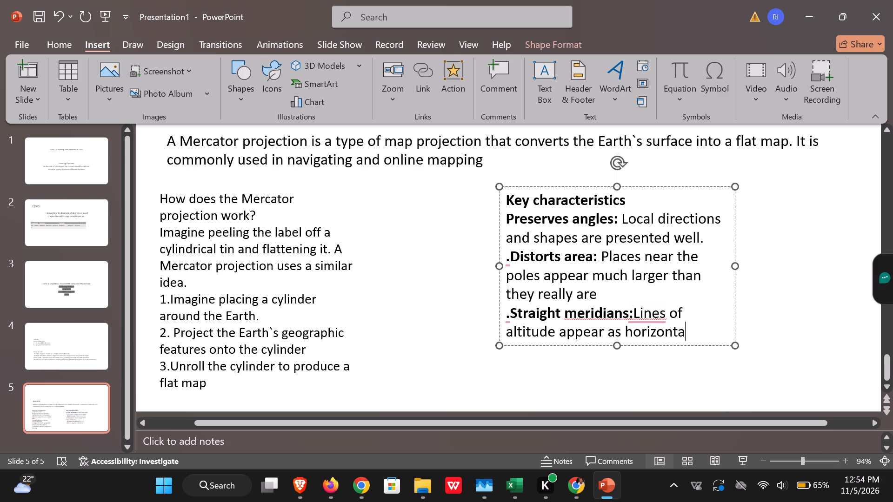
pyautogui.press('l')
pyautogui.press('space')
pyautogui.write('lines, s')
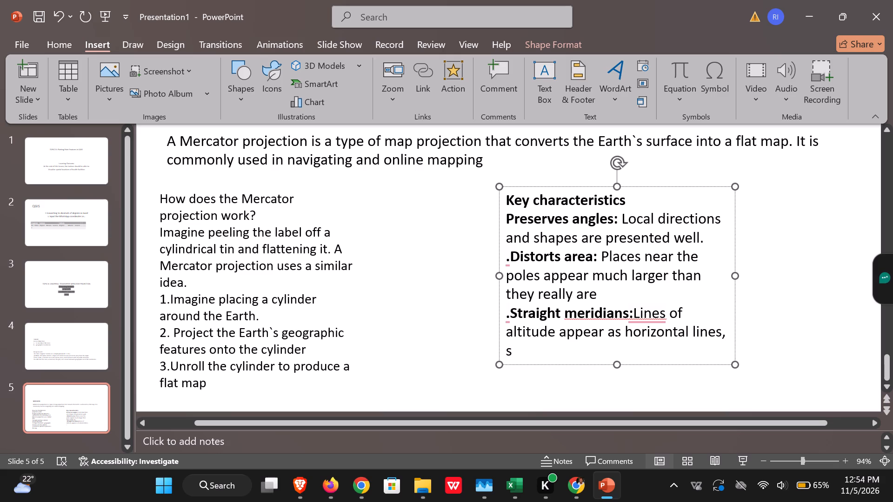
pyautogui.write('paced')
pyautogui.press('space')
pyautogui.write('increasingly')
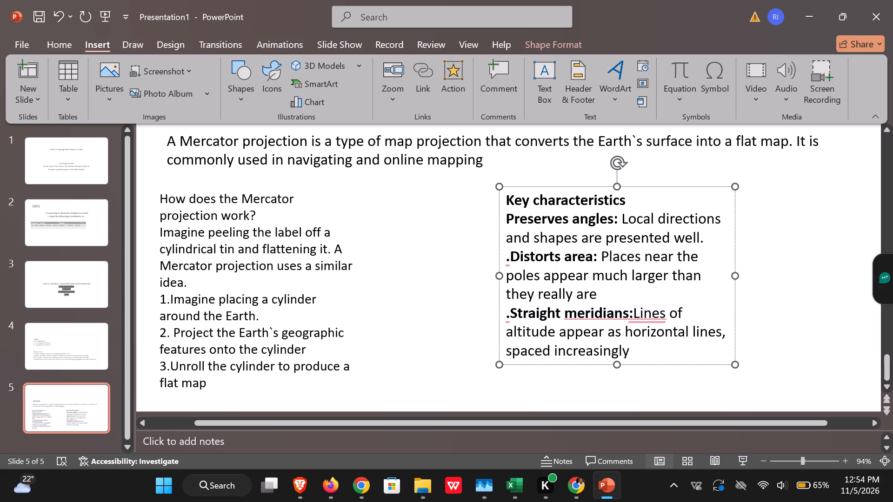
pyautogui.press('space')
pyautogui.write('for')
pyautogui.press('space')
pyautogui.press('BackSpace')
pyautogui.press('BackSpace')
pyautogui.press('BackSpace')
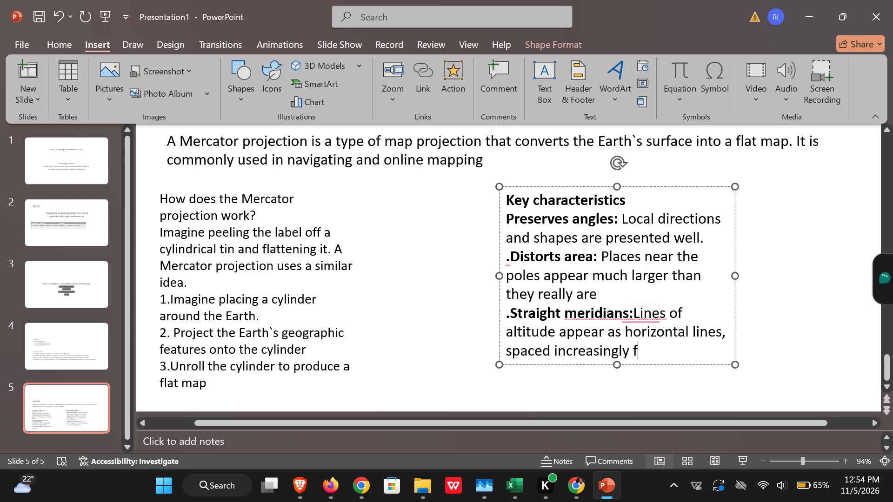
pyautogui.write('arher')
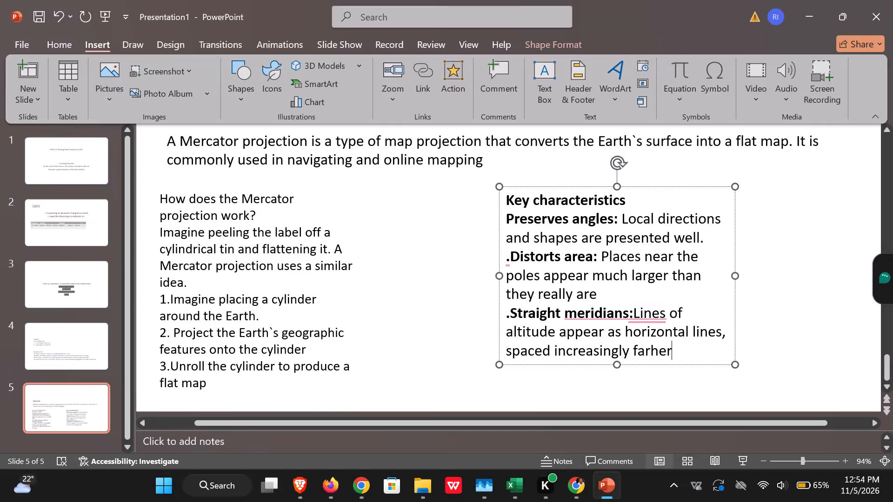
pyautogui.press('BackSpace')
pyautogui.press('BackSpace')
pyautogui.press('BackSpace')
pyautogui.write('ther apart')
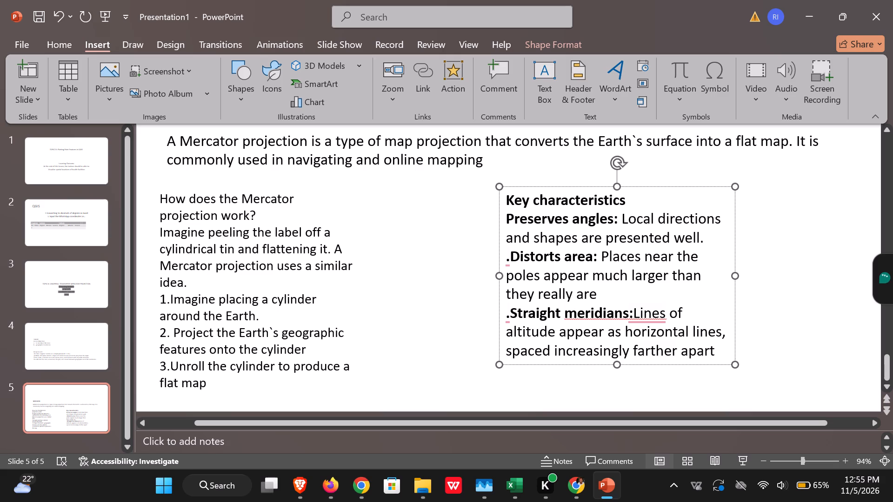
pyautogui.press('space')
pyautogui.write('towards the')
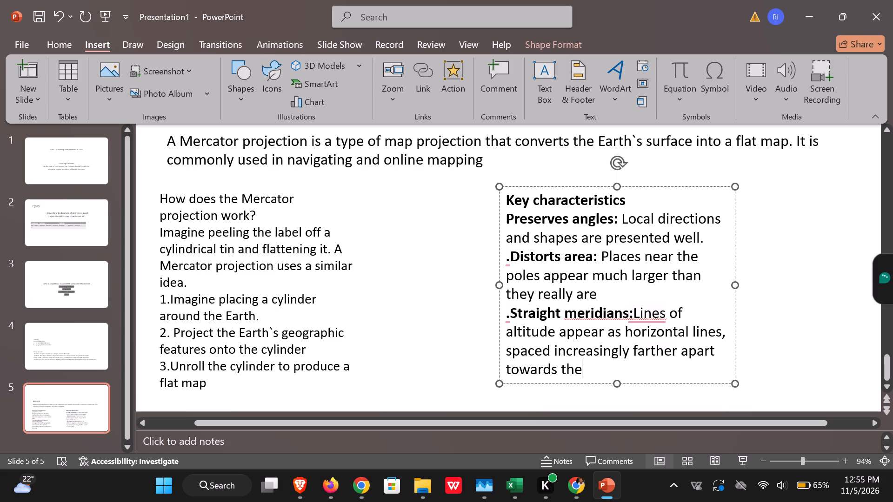
pyautogui.press('space')
pyautogui.write('poles')
pyautogui.press('.')
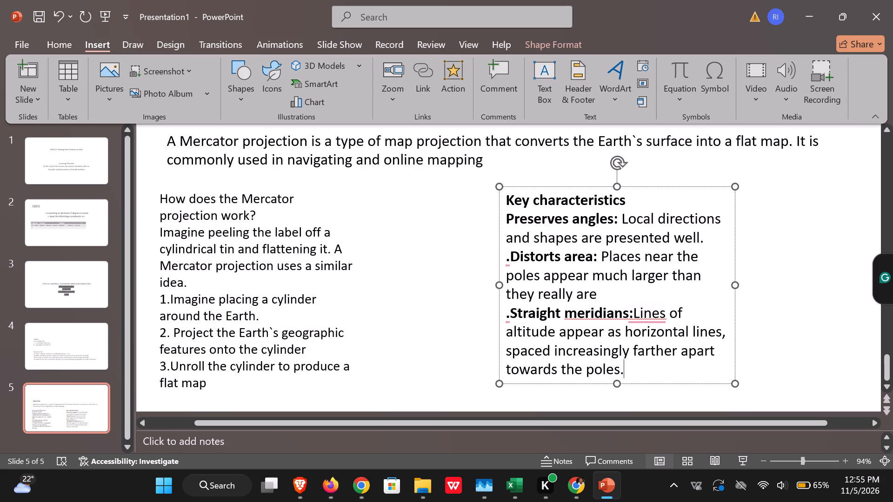
# Add a new slide with the Blank layout after slide 5.
pyautogui.scroll(-2, 62, 264)
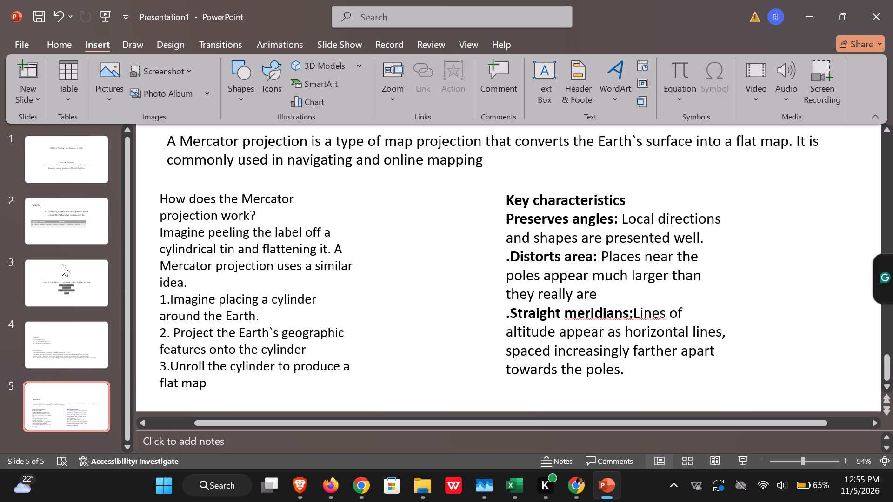
pyautogui.click(29, 90)
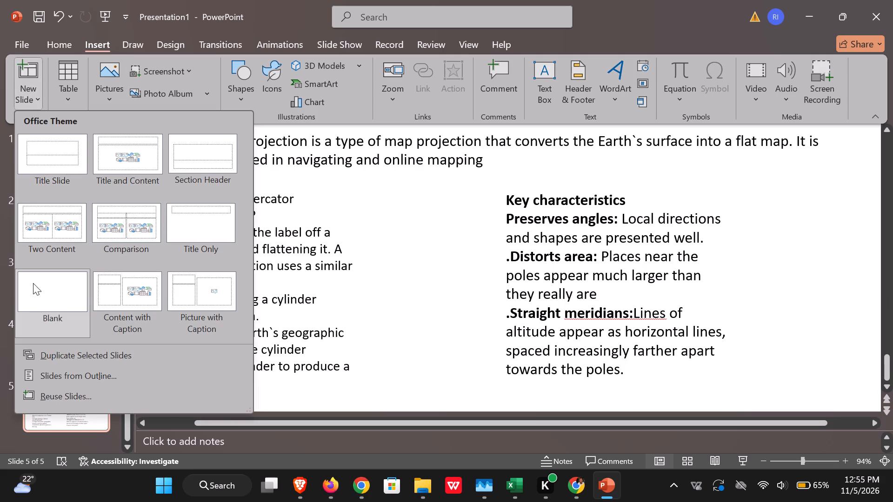
pyautogui.click(33, 278)
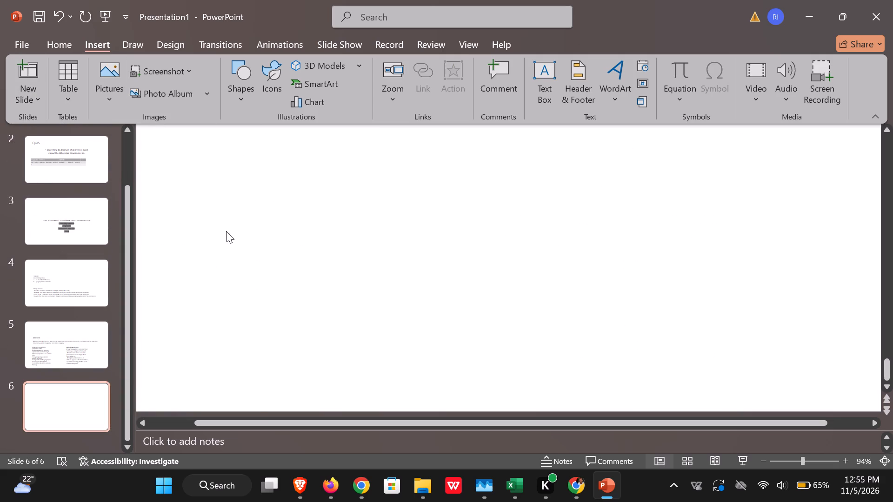
# Insert a text box on the blank slide 6 and move it toward the slide's left side.
pyautogui.click(534, 85)
pyautogui.click(534, 85)
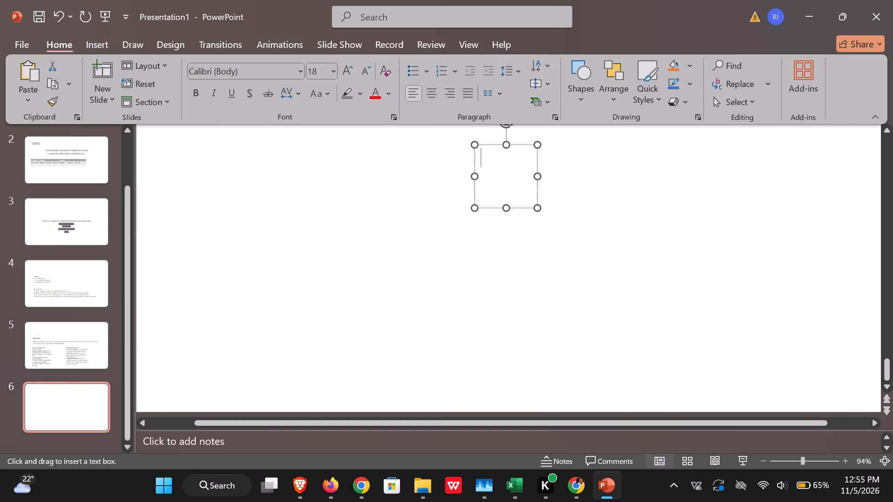
pyautogui.click(485, 163)
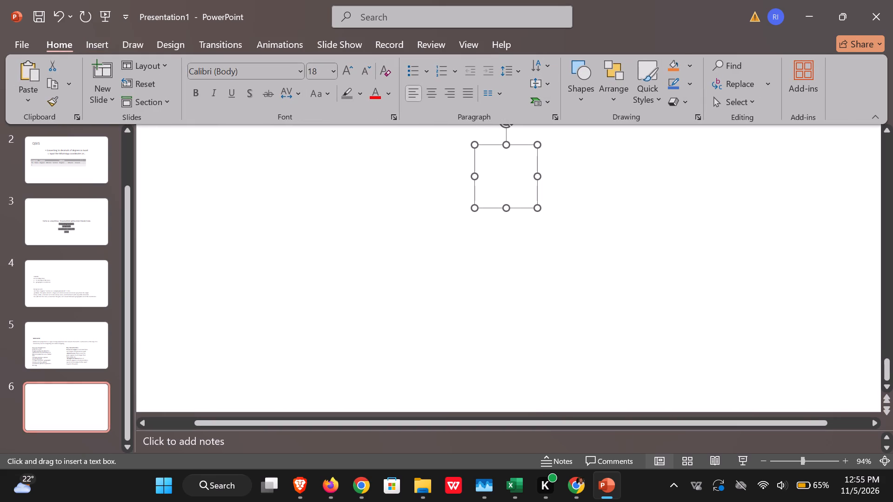
pyautogui.click(485, 163)
pyautogui.moveTo(485, 163); pyautogui.dragTo(264, 180)
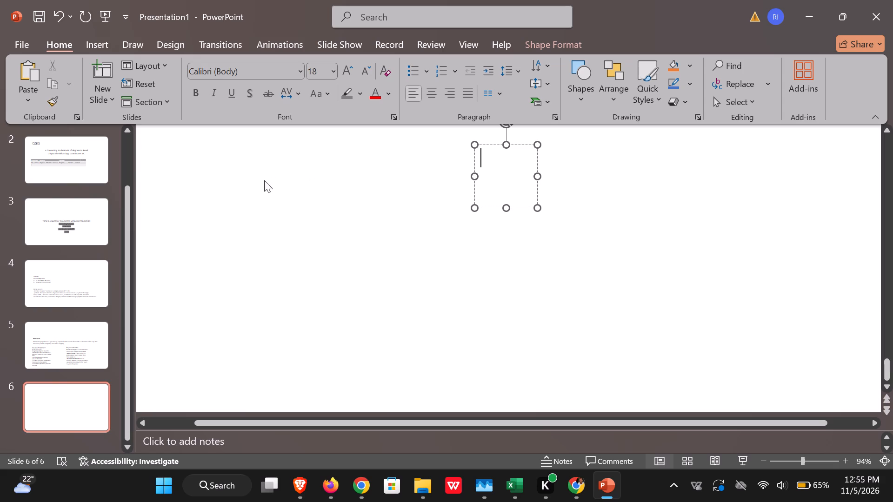
pyautogui.moveTo(264, 180); pyautogui.dragTo(240, 181)
pyautogui.moveTo(490, 157); pyautogui.dragTo(188, 167)
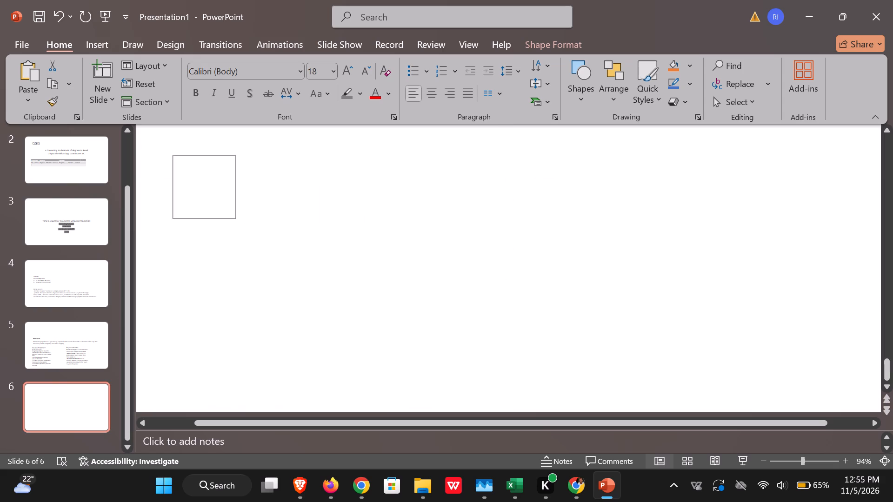
pyautogui.moveTo(188, 167); pyautogui.dragTo(155, 144)
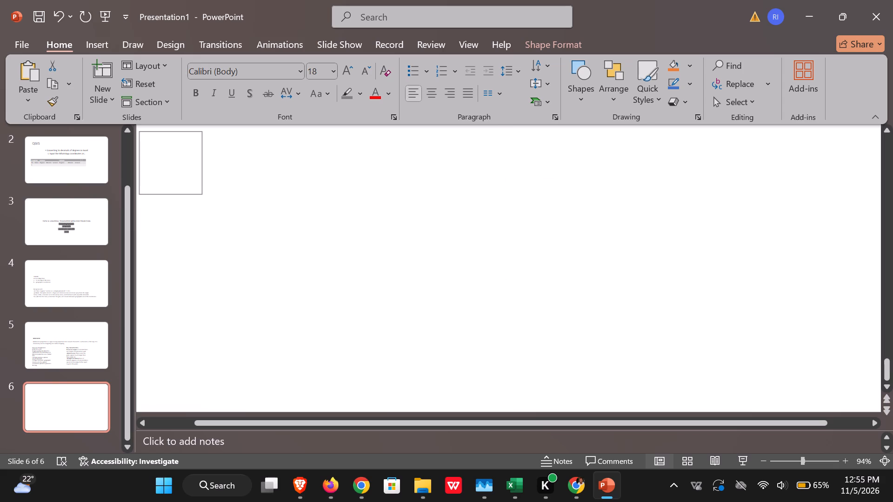
pyautogui.moveTo(155, 144); pyautogui.dragTo(153, 138)
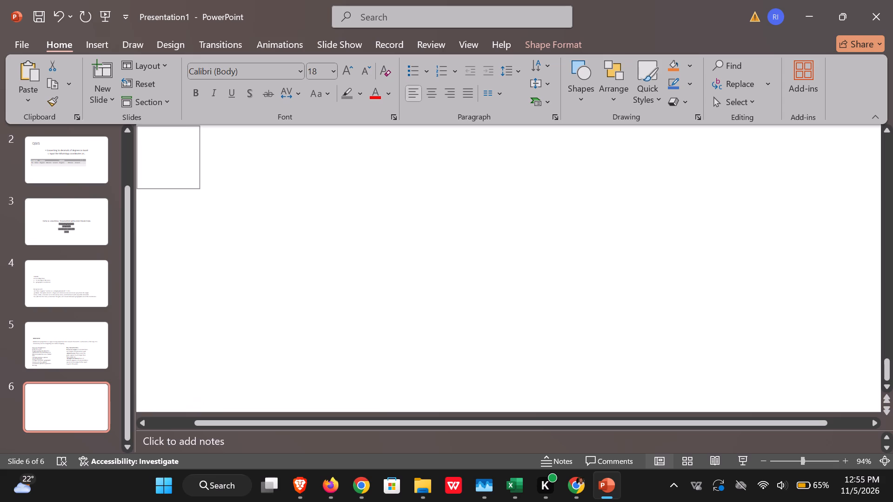
pyautogui.moveTo(153, 138); pyautogui.dragTo(154, 138)
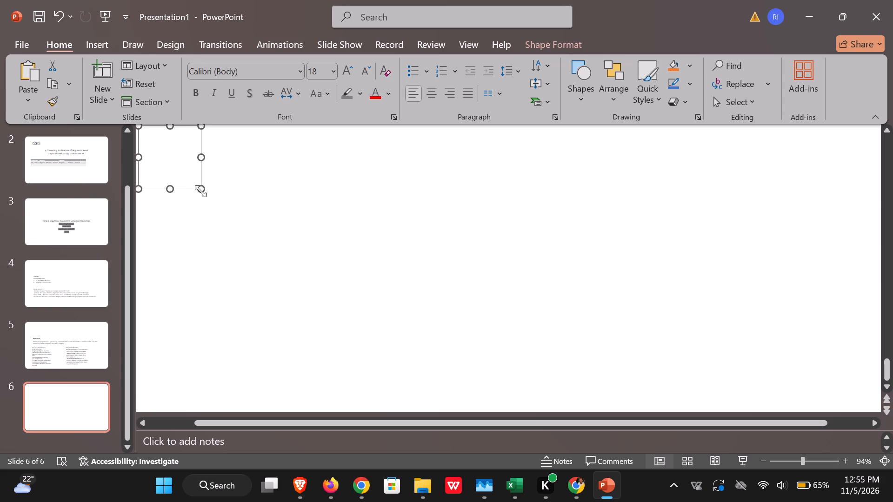
# Enlarge slide 6's empty text box by its lower-right corner so it spans most of the slide's width.
pyautogui.moveTo(202, 191); pyautogui.dragTo(456, 359)
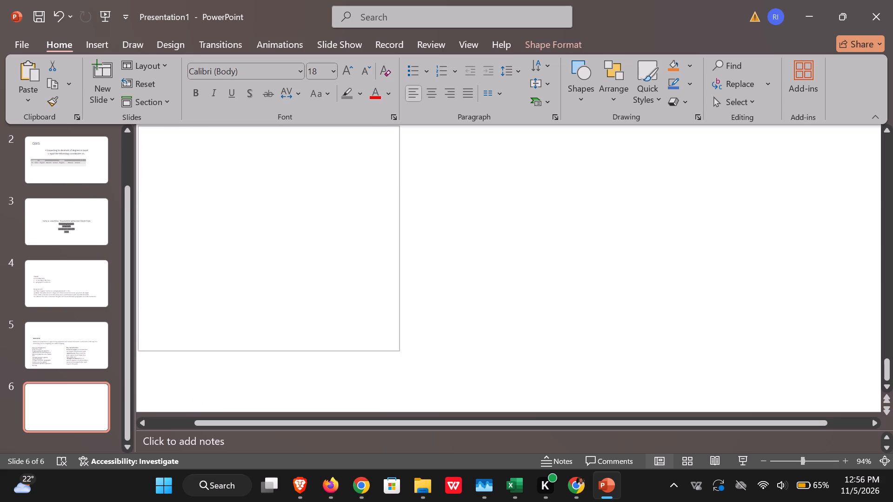
pyautogui.moveTo(456, 359); pyautogui.dragTo(777, 402)
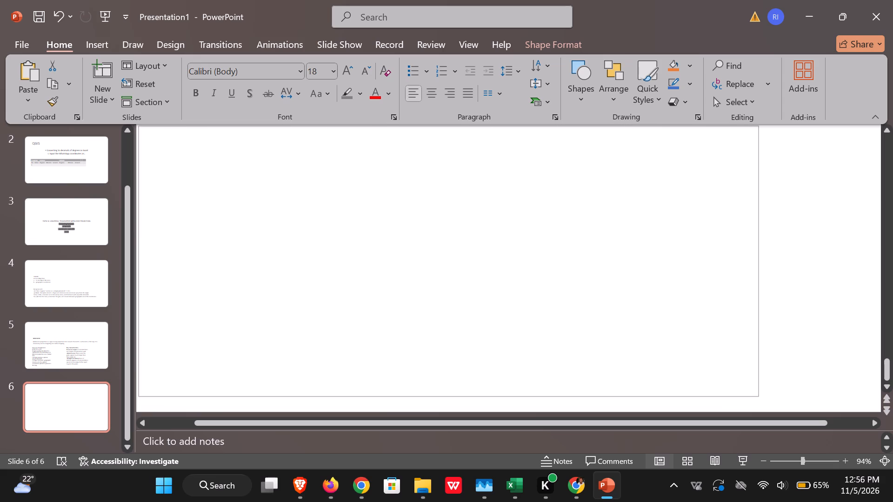
pyautogui.moveTo(777, 402); pyautogui.dragTo(873, 410)
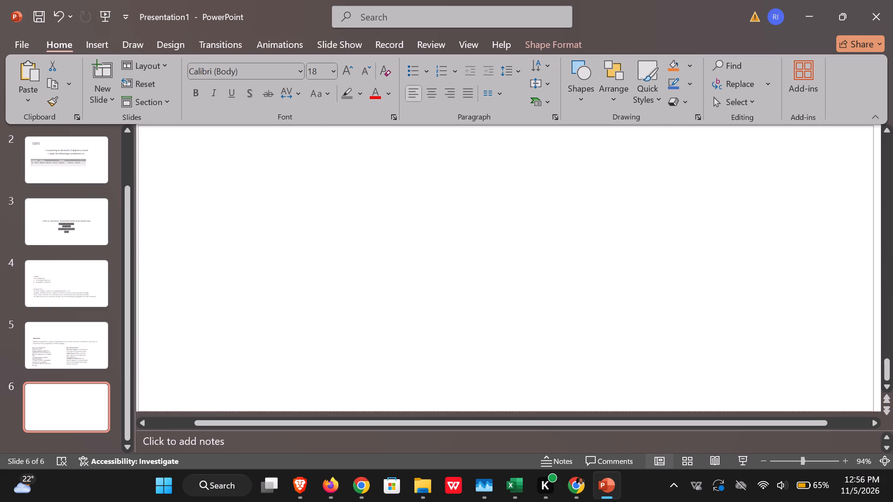
pyautogui.moveTo(873, 410); pyautogui.dragTo(877, 411)
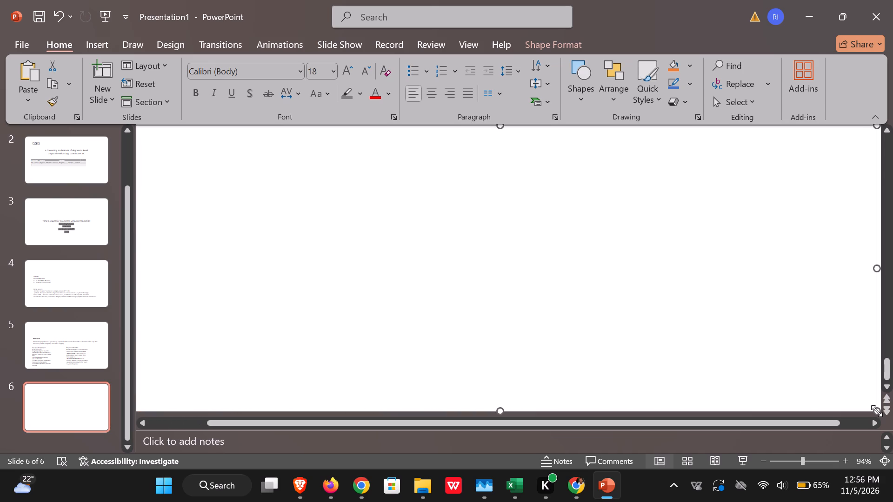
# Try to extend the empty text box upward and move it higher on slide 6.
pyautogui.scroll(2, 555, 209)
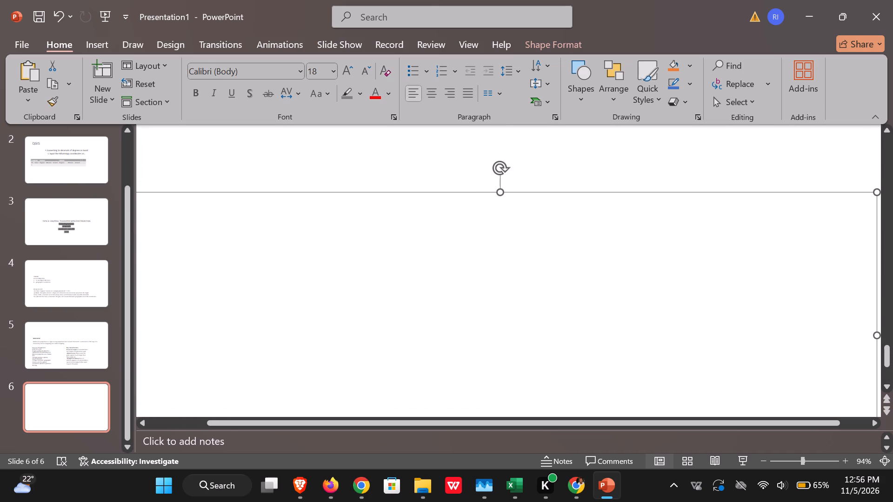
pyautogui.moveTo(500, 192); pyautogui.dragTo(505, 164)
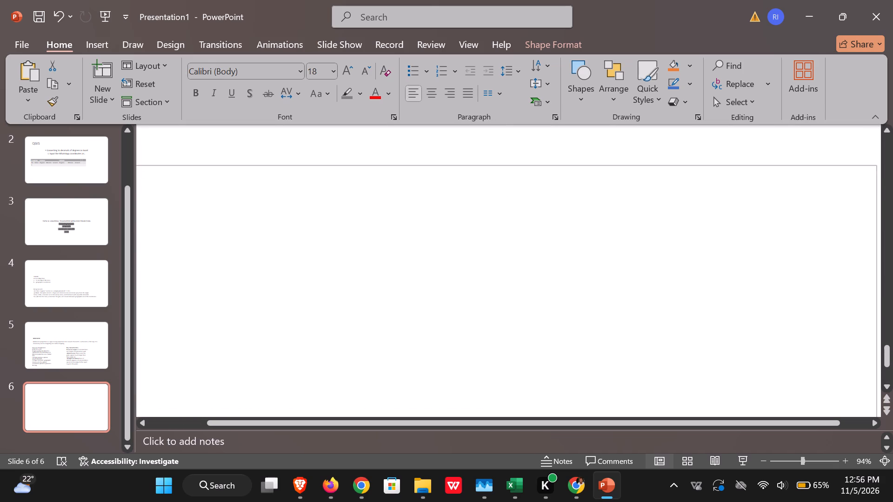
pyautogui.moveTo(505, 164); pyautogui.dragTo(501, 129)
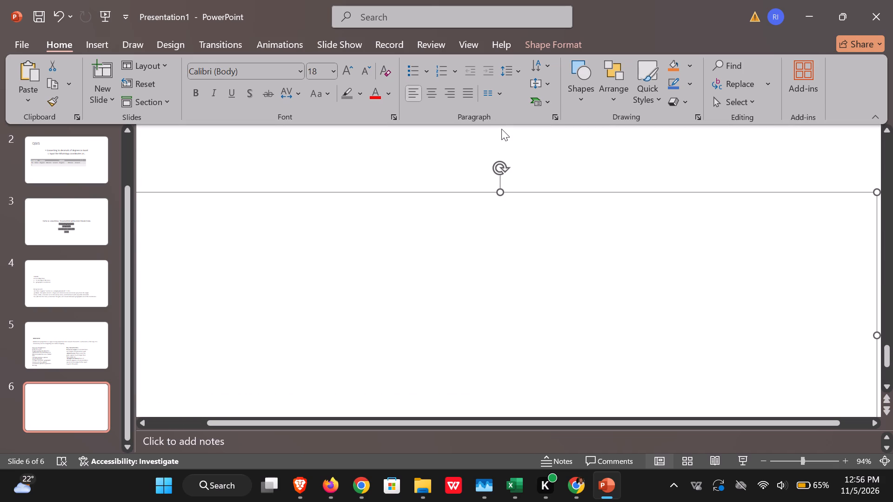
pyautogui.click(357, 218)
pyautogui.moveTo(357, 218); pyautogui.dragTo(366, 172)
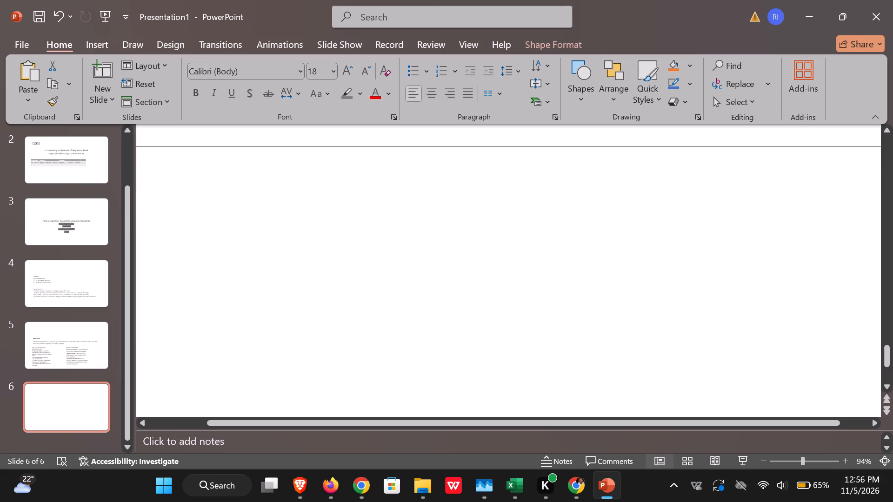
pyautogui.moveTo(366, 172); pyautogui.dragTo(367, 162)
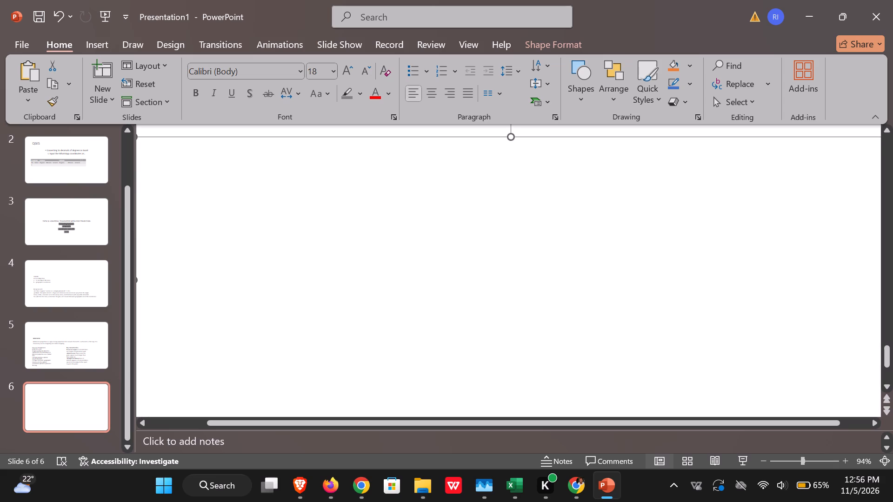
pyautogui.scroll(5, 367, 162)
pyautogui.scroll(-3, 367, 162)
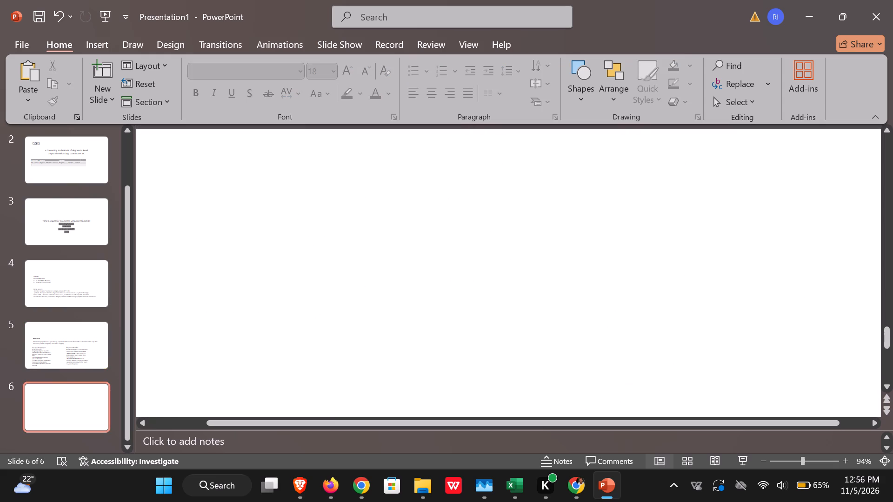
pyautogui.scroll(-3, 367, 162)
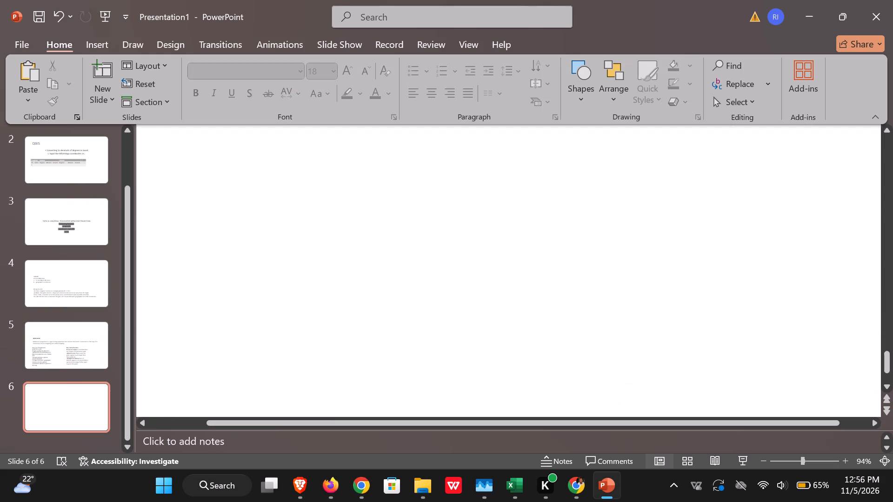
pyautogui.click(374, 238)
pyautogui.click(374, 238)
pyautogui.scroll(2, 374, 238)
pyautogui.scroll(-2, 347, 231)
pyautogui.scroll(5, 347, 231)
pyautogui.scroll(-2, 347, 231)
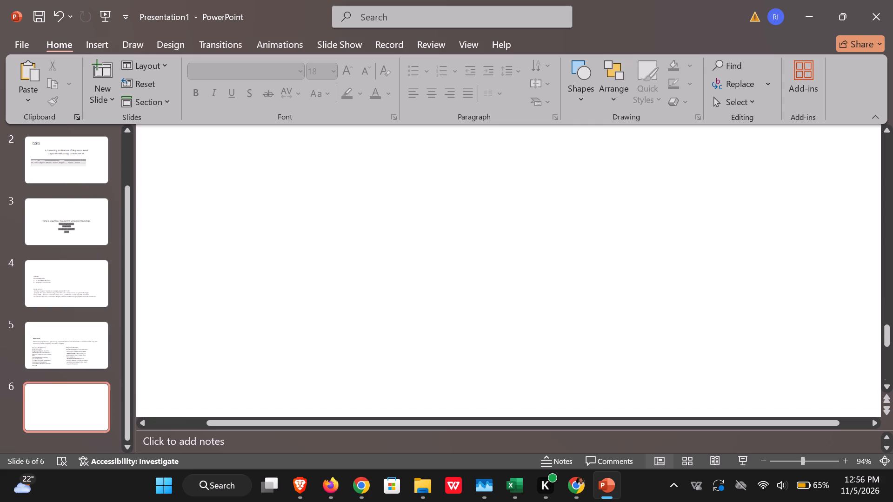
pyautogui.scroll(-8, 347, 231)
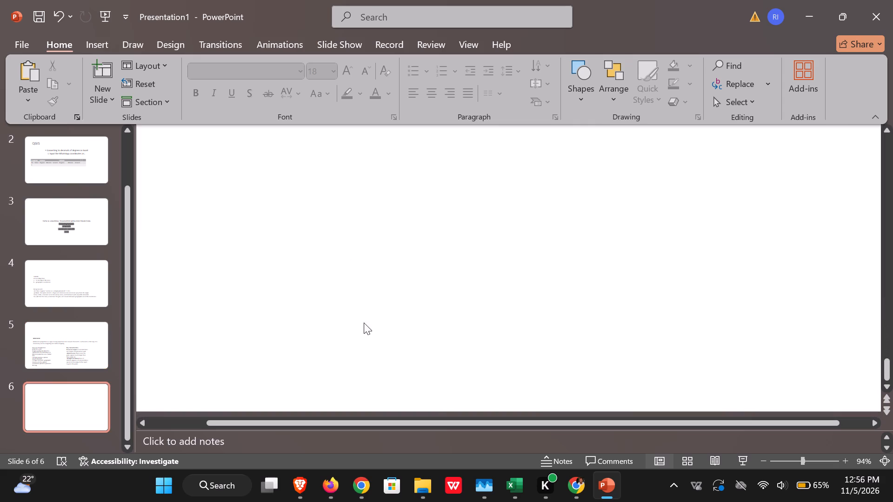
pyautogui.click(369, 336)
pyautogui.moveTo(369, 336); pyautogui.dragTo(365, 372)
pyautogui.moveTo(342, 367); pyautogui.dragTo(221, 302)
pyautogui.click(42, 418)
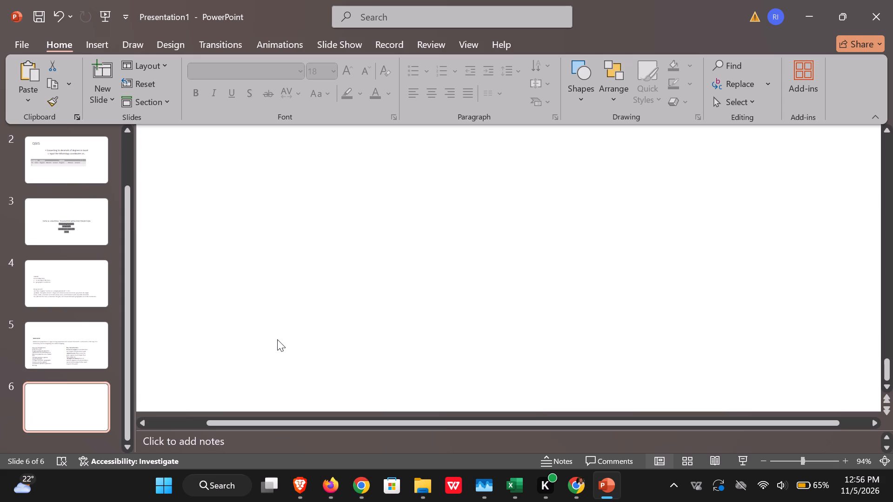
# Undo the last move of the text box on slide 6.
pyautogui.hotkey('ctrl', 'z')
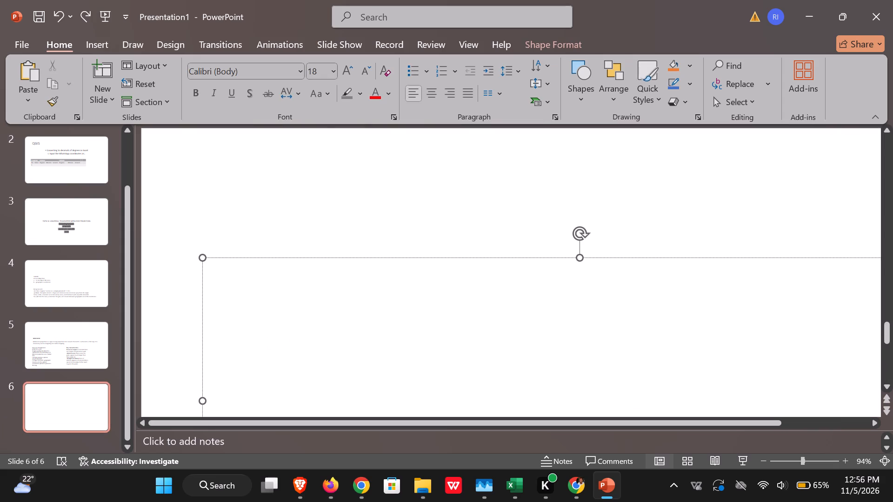
# Move the empty text box to the top-left corner of slide 6, flush with the slide's left edge.
pyautogui.moveTo(255, 297); pyautogui.dragTo(219, 204)
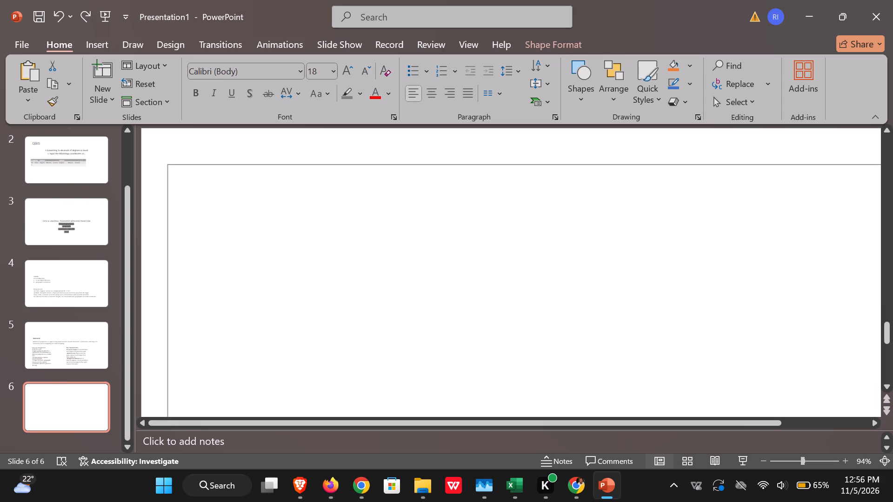
pyautogui.moveTo(219, 204); pyautogui.dragTo(197, 181)
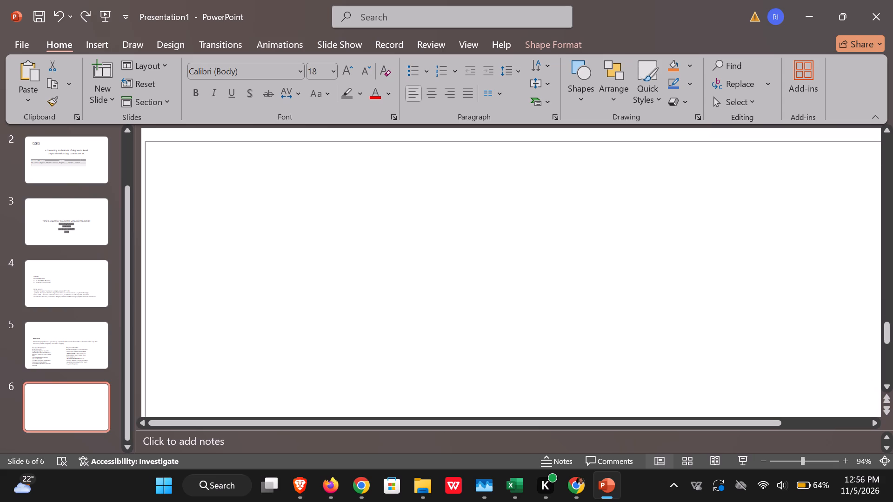
pyautogui.moveTo(197, 181); pyautogui.dragTo(193, 178)
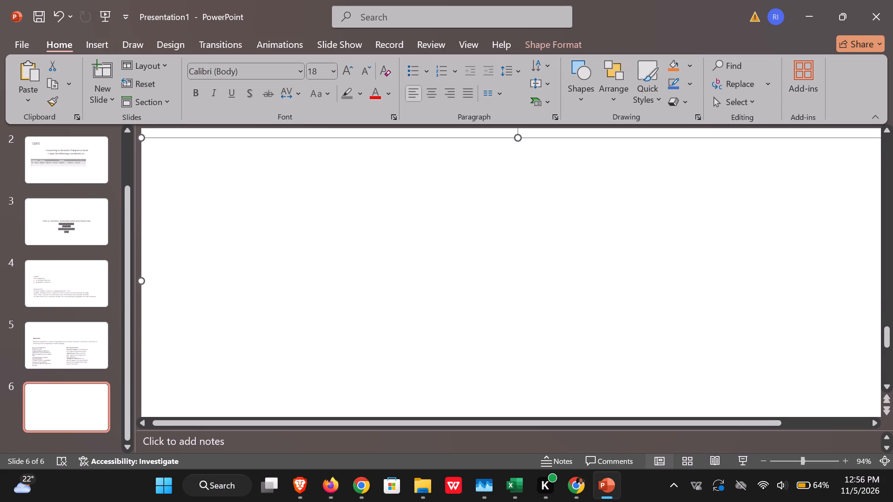
# Narrow the empty text box slightly from its left side, keeping its height.
pyautogui.scroll(-3, 193, 178)
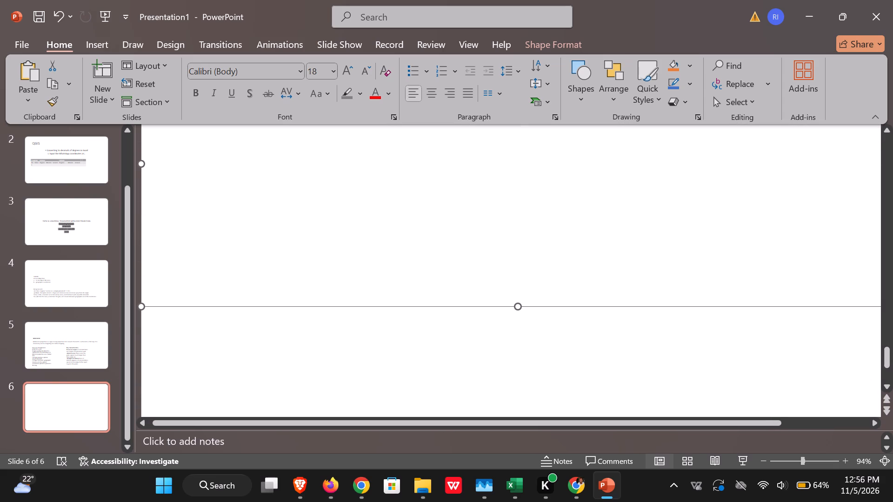
pyautogui.click(741, 281)
pyautogui.scroll(3, 772, 279)
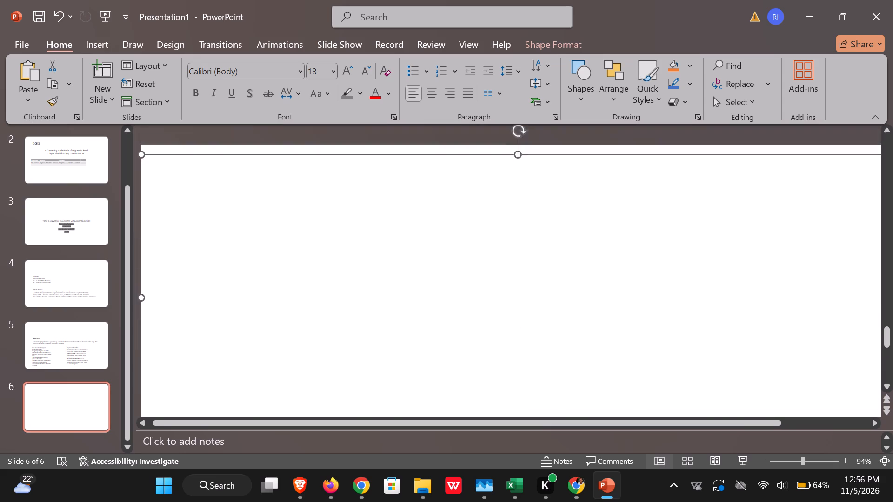
pyautogui.scroll(1, 772, 279)
pyautogui.scroll(-2, 512, 244)
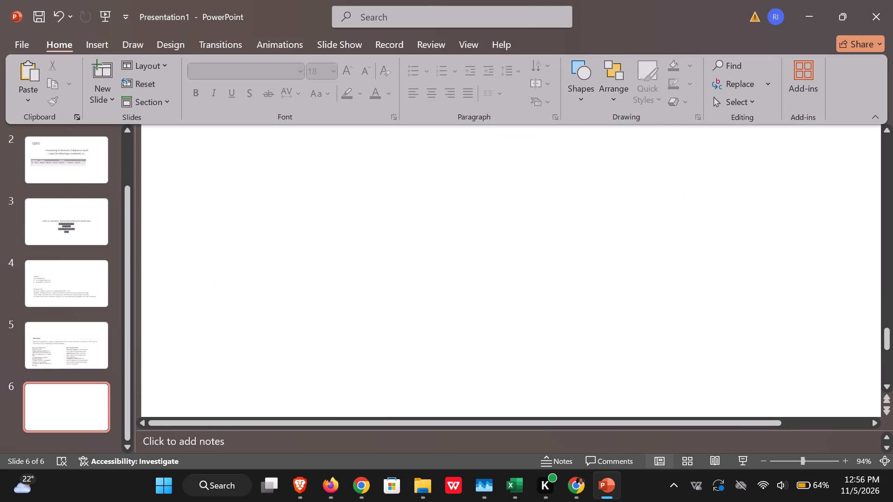
pyautogui.scroll(-2, 372, 312)
pyautogui.click(351, 308)
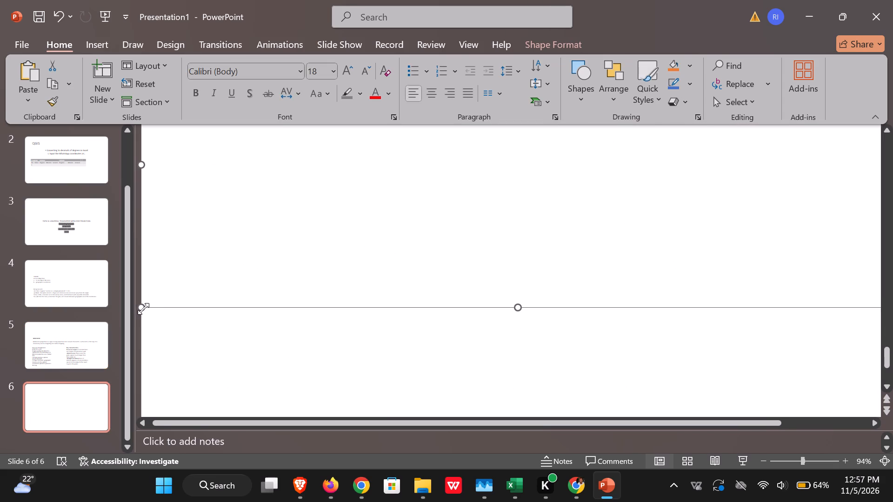
pyautogui.moveTo(143, 309); pyautogui.dragTo(186, 309)
# Move the narrowed text box back flush with the slide's left edge, just below the slide's top.
pyautogui.scroll(1, 295, 224)
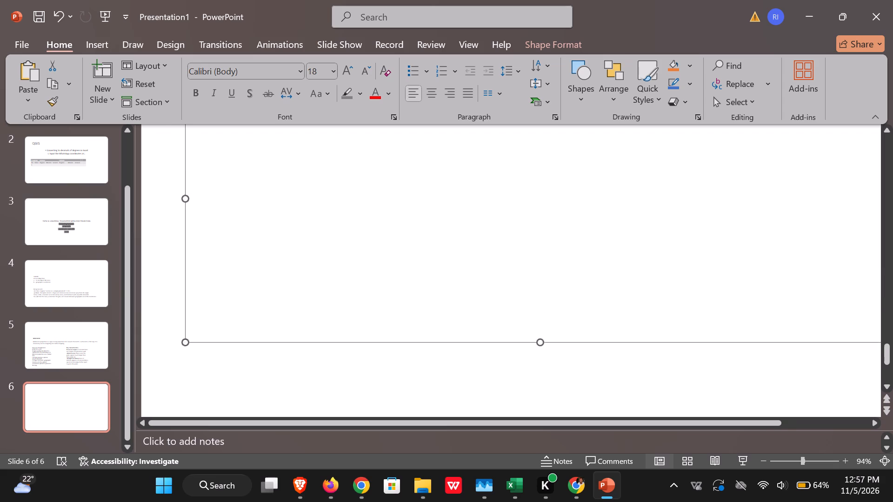
pyautogui.scroll(3, 295, 224)
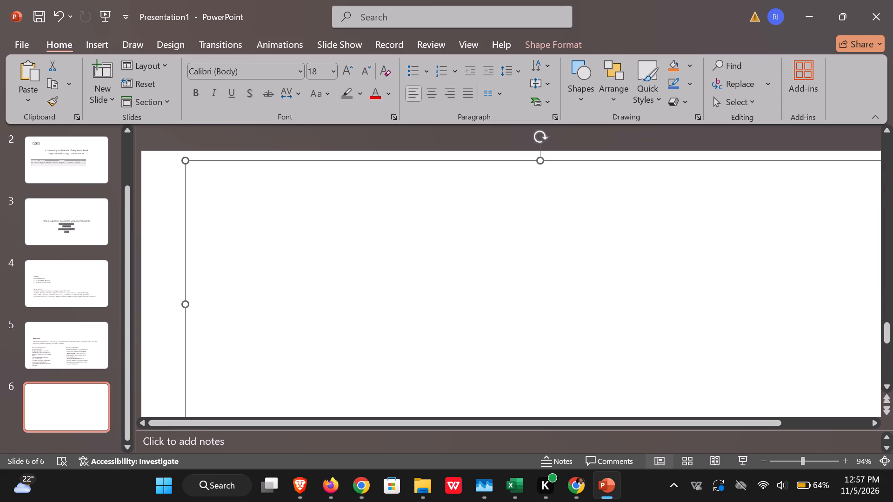
pyautogui.moveTo(222, 177); pyautogui.dragTo(177, 175)
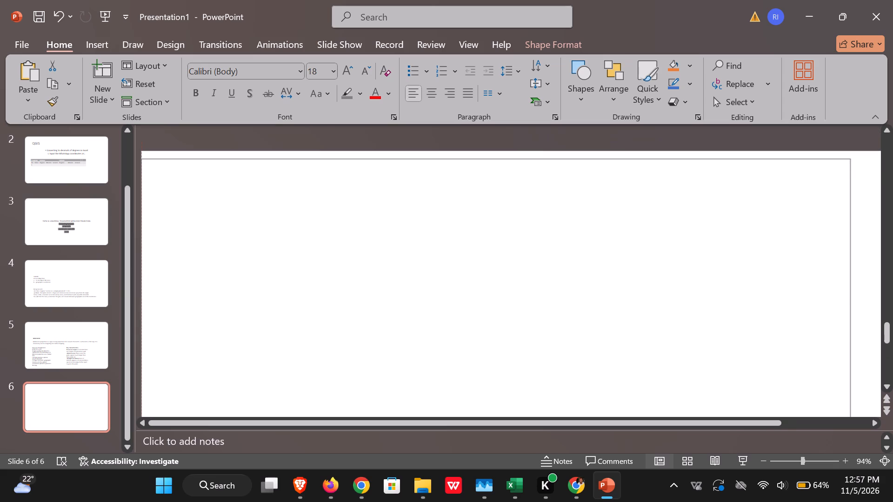
pyautogui.moveTo(177, 175); pyautogui.dragTo(178, 173)
# Enter the heading "UTM PROJECTION" in slide 6's text box and leave the text cursor at its end.
pyautogui.click(206, 203)
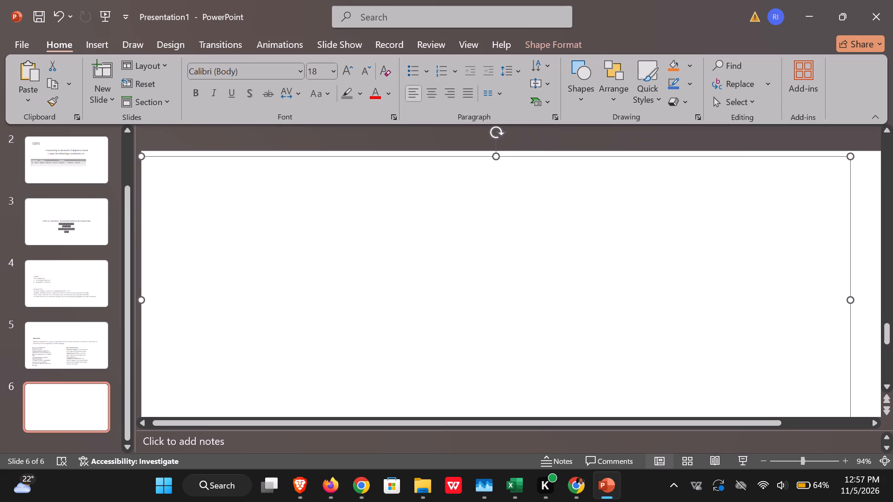
pyautogui.click(177, 184)
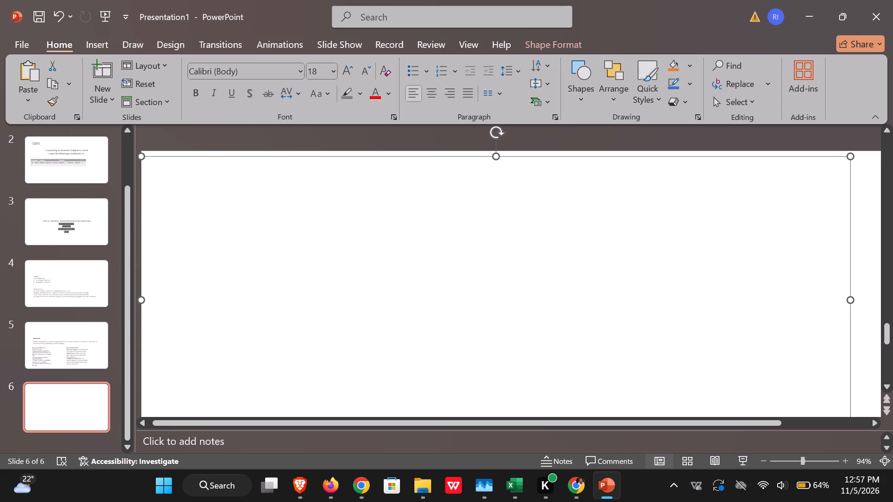
pyautogui.click(177, 184)
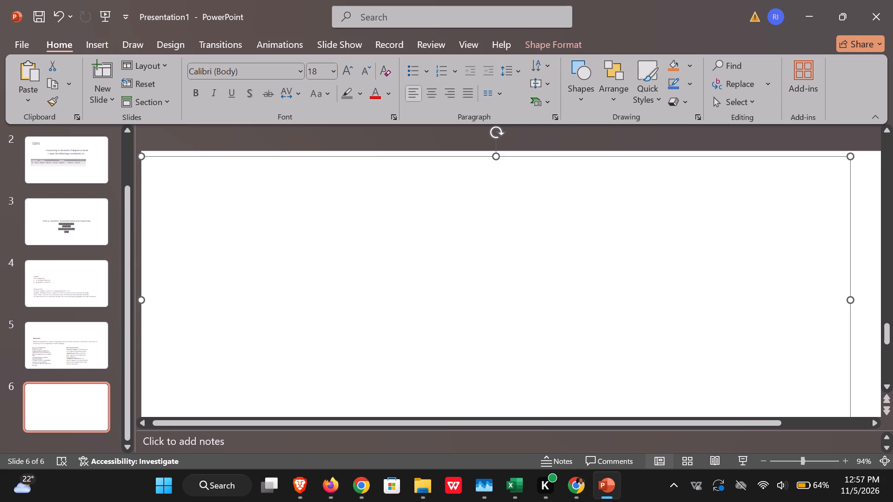
pyautogui.click(177, 184)
pyautogui.press('u')
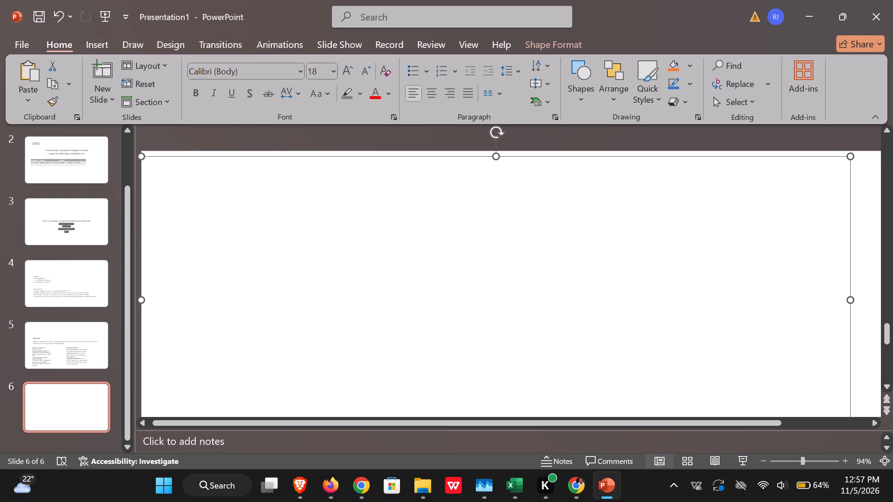
pyautogui.doubleClick(176, 179)
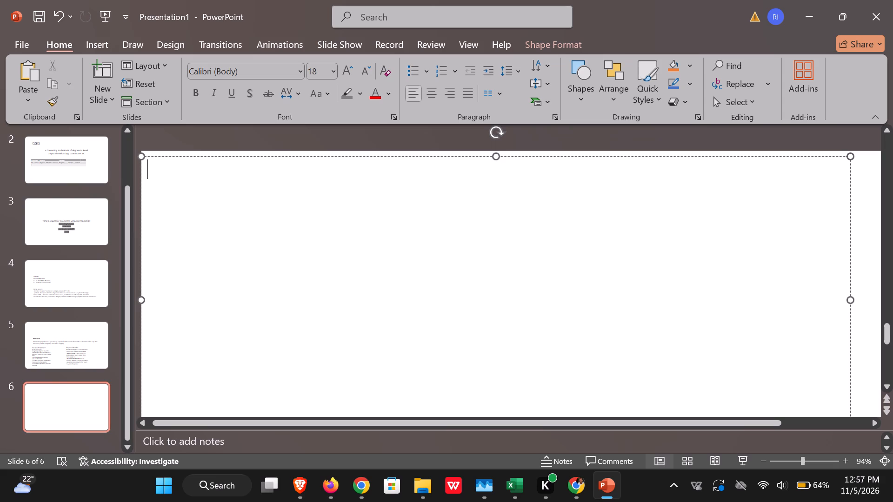
pyautogui.press('u')
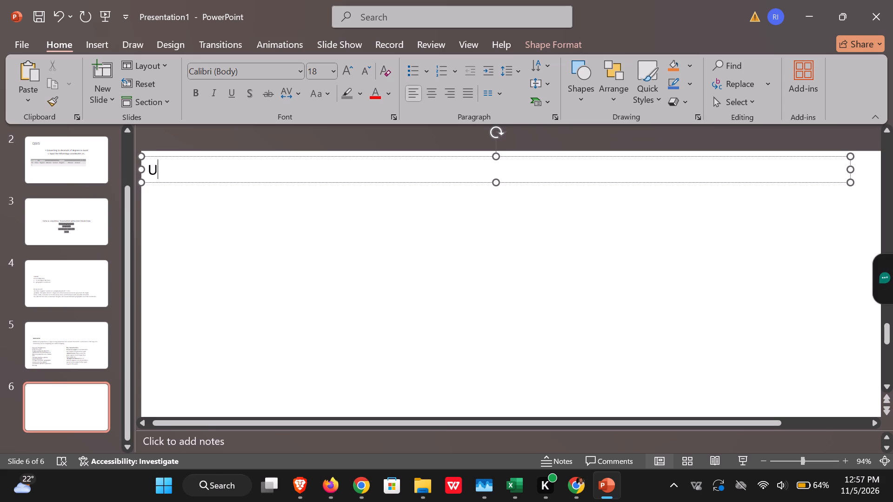
pyautogui.write('TM')
pyautogui.press('space')
pyautogui.write('PROJECTIO')
pyautogui.press('n')
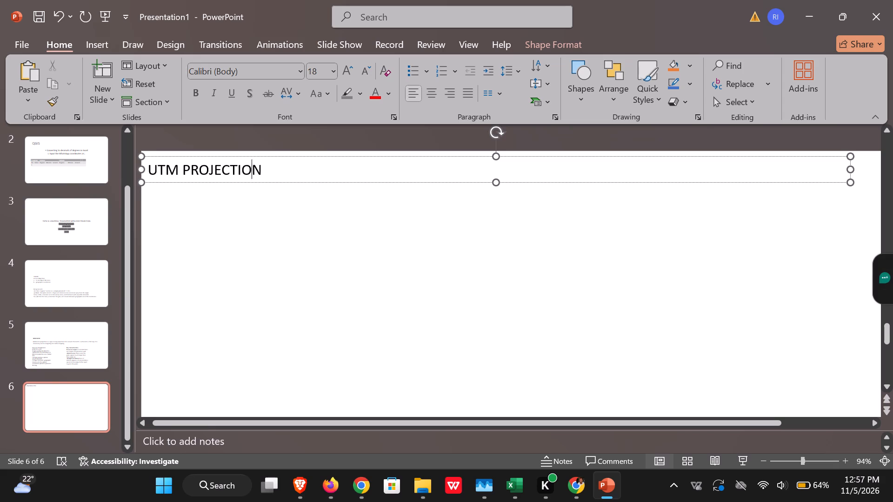
pyautogui.click(248, 197)
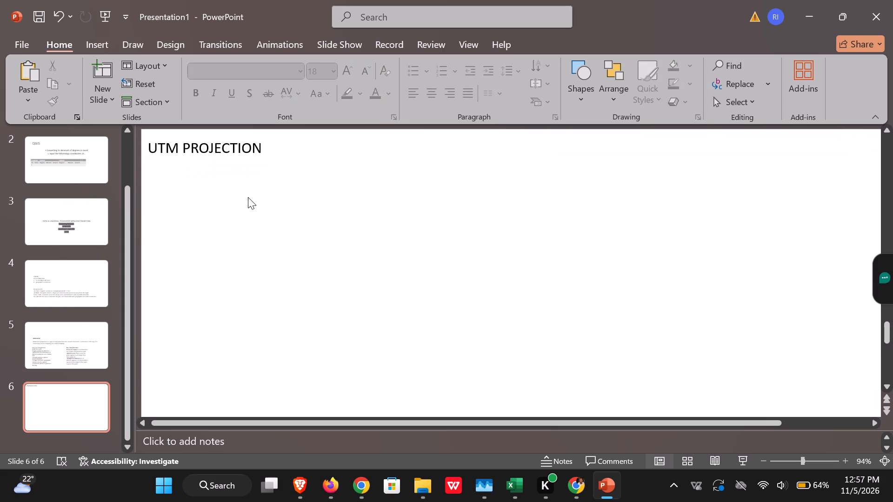
pyautogui.click(251, 143)
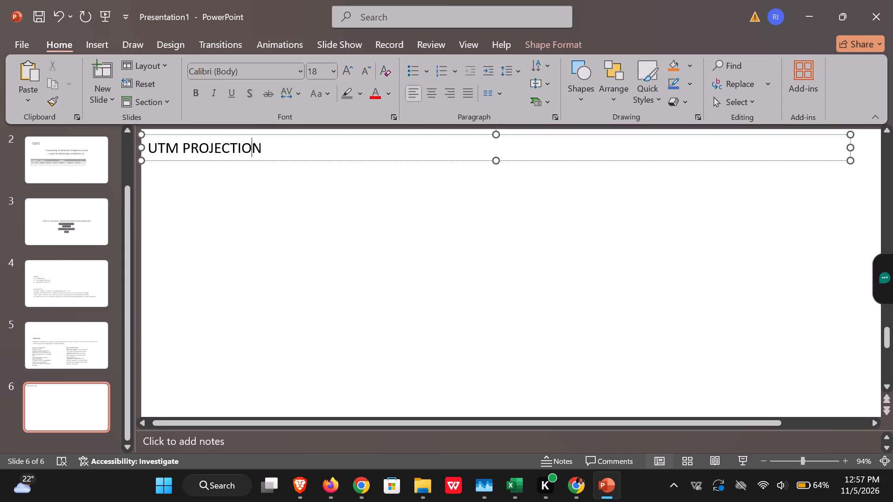
pyautogui.click(282, 148)
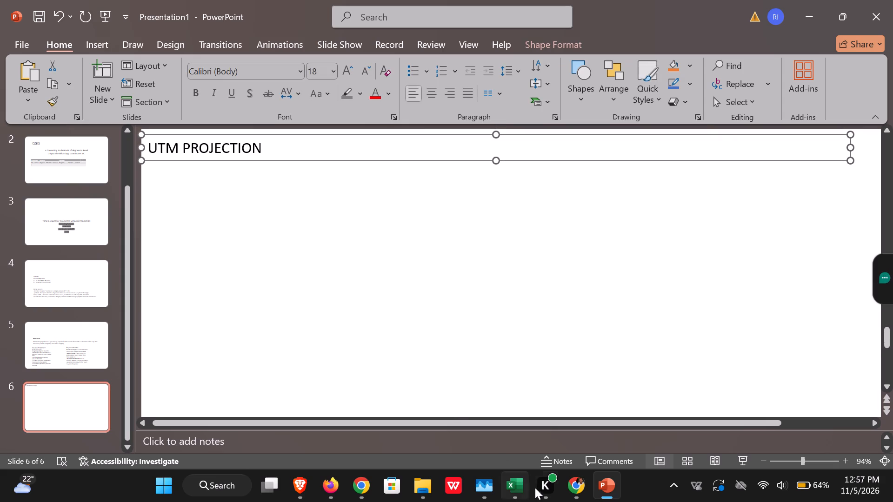
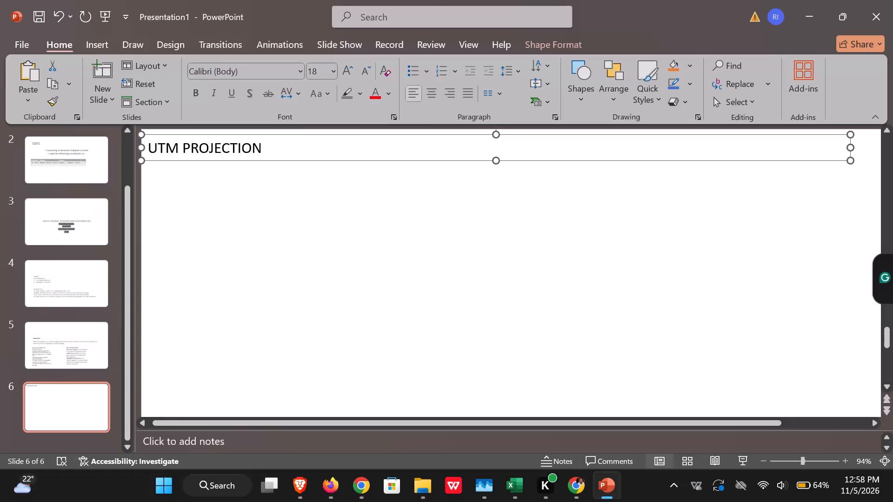
# Highlight the UTM PROJECTION title text on slide 6 in blue.
pyautogui.press('Return')
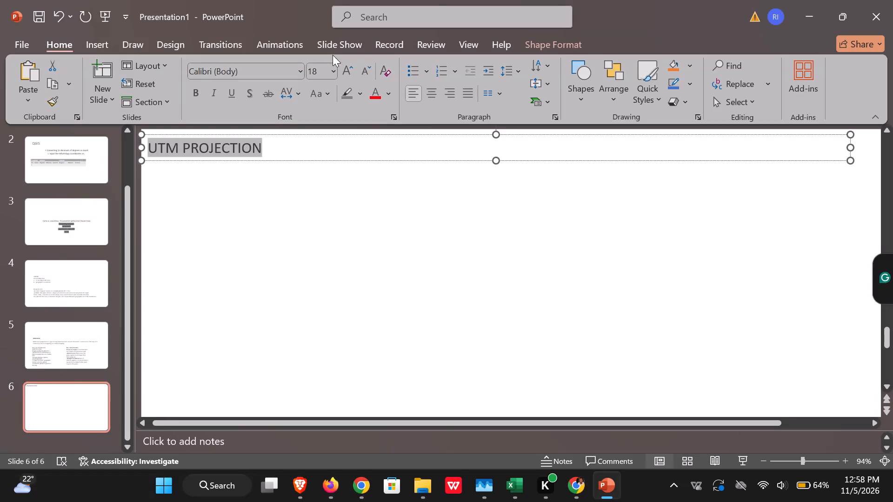
pyautogui.click(362, 93)
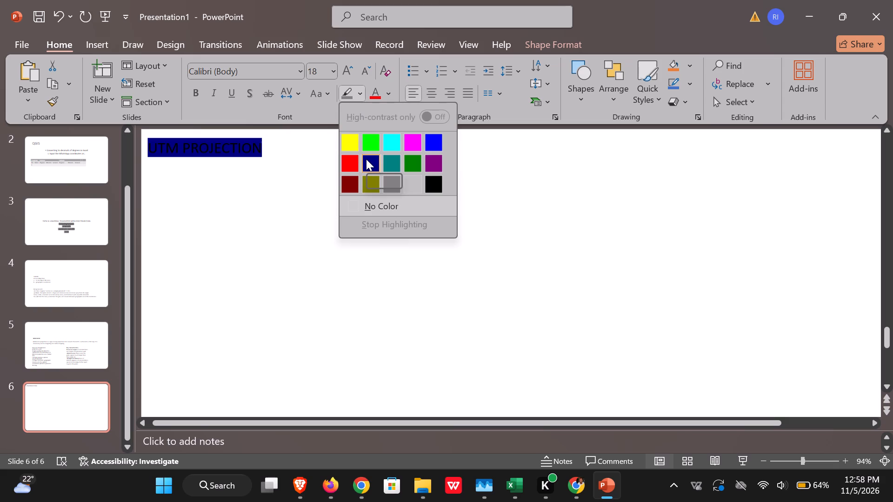
pyautogui.click(433, 142)
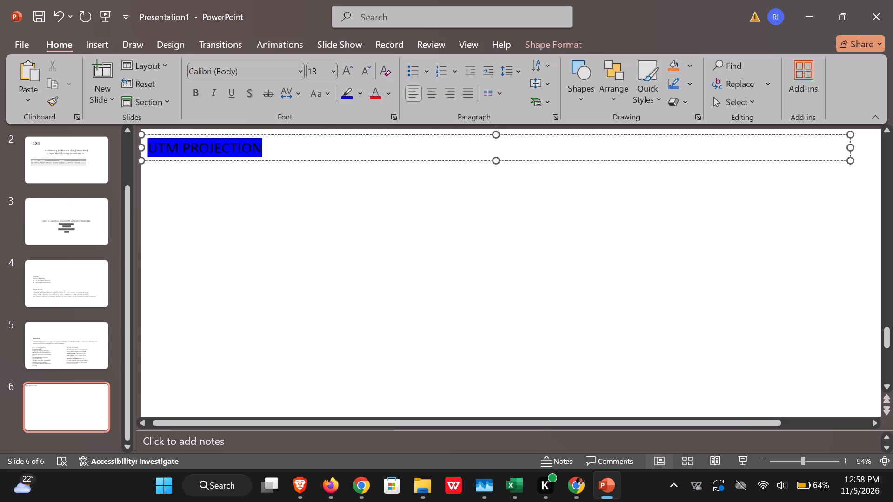
pyautogui.click(311, 145)
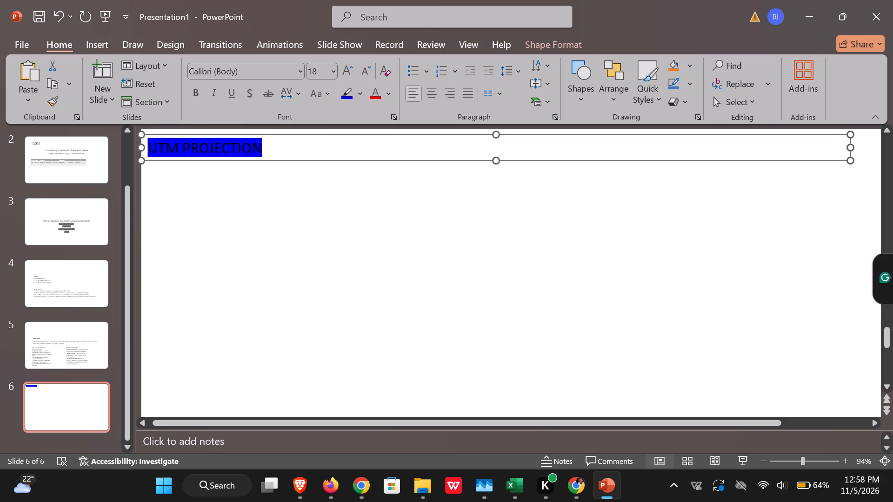
pyautogui.click(311, 145)
pyautogui.click(282, 147)
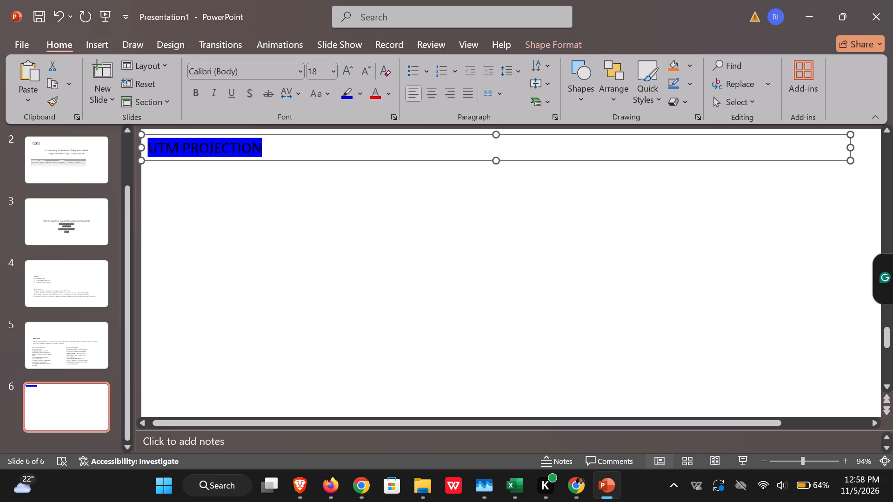
pyautogui.click(282, 147)
pyautogui.doubleClick(282, 147)
pyautogui.doubleClick(282, 147)
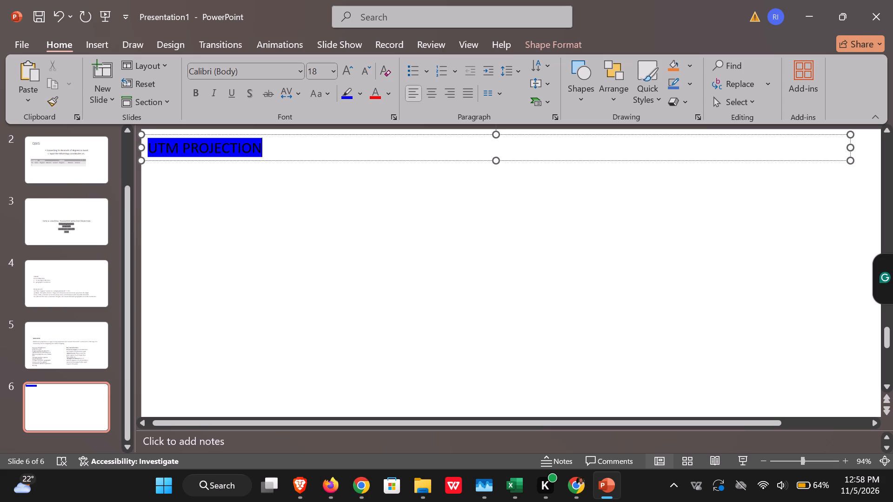
# Insert three new lines after the UTM PROJECTION title in the same text box.
pyautogui.press('Return')
pyautogui.press('Return')
pyautogui.press('Return')
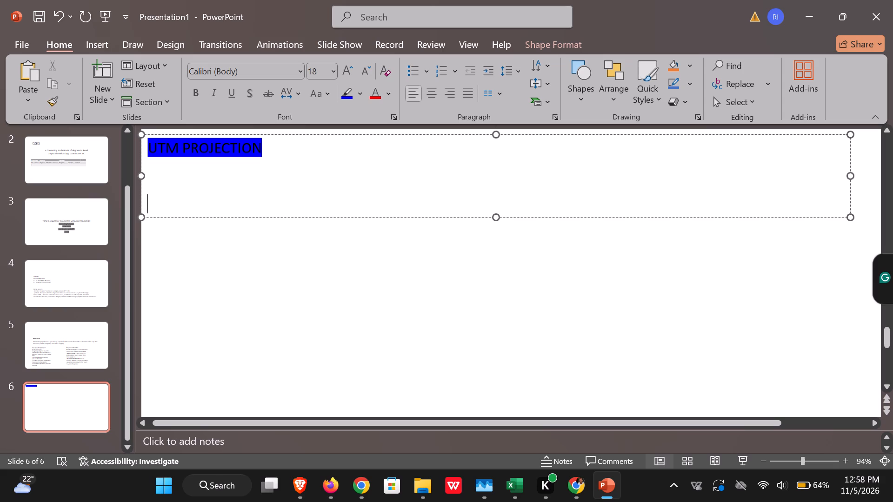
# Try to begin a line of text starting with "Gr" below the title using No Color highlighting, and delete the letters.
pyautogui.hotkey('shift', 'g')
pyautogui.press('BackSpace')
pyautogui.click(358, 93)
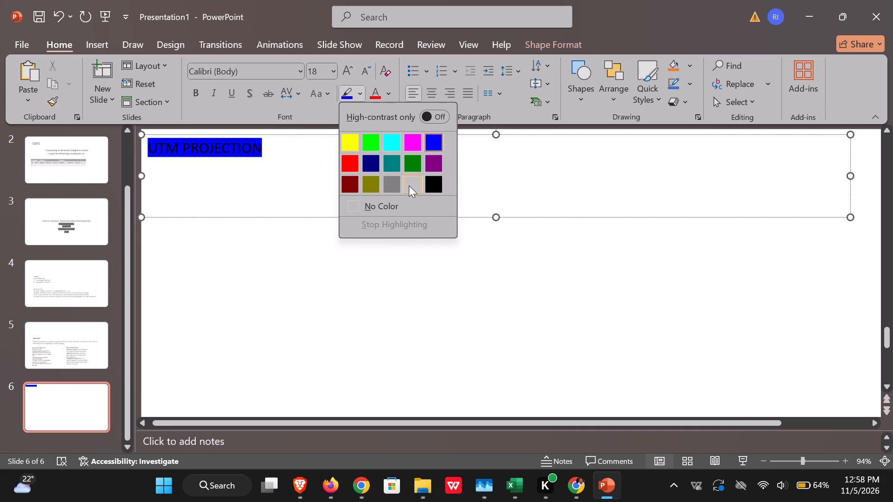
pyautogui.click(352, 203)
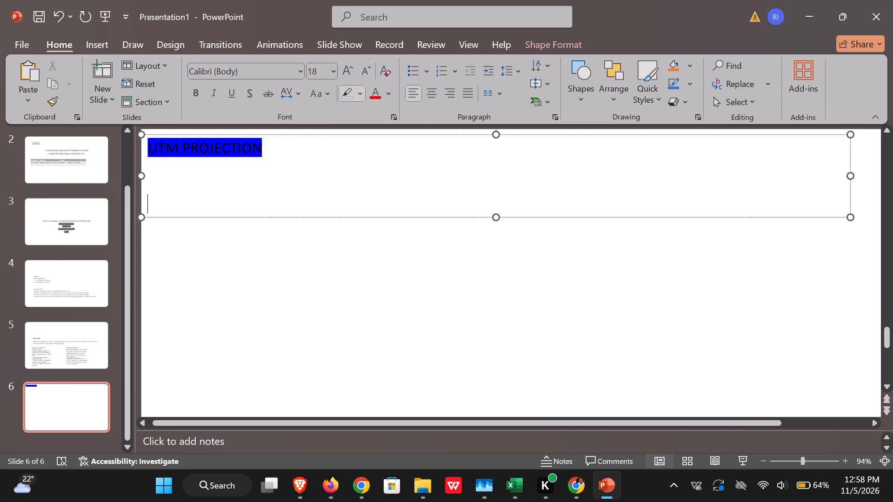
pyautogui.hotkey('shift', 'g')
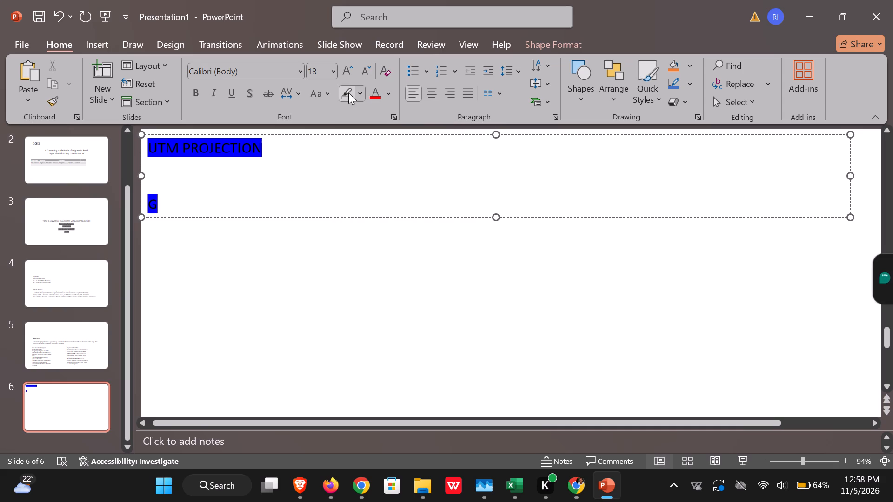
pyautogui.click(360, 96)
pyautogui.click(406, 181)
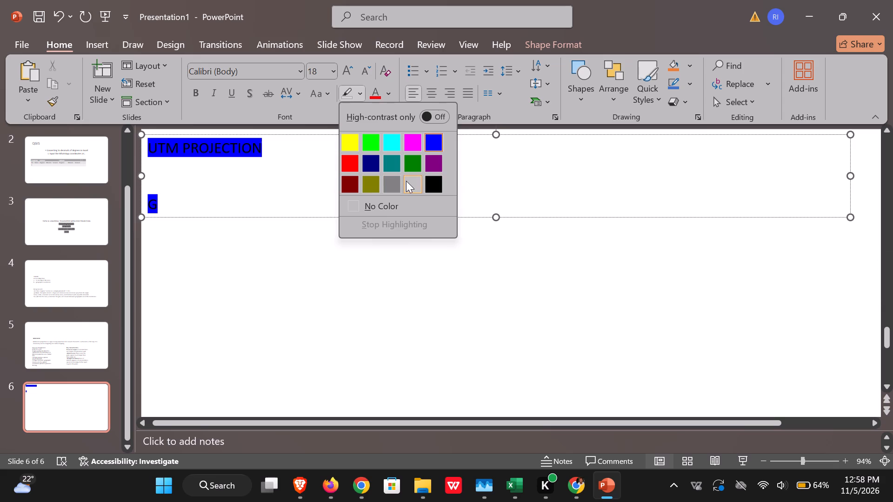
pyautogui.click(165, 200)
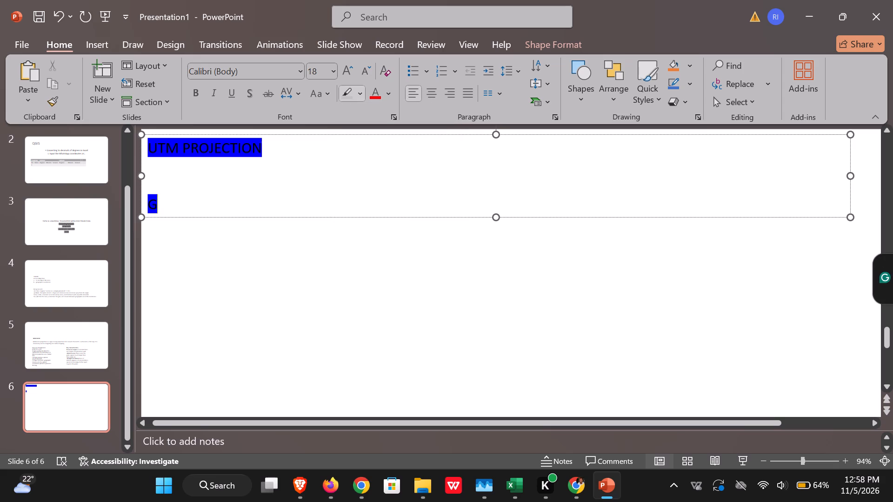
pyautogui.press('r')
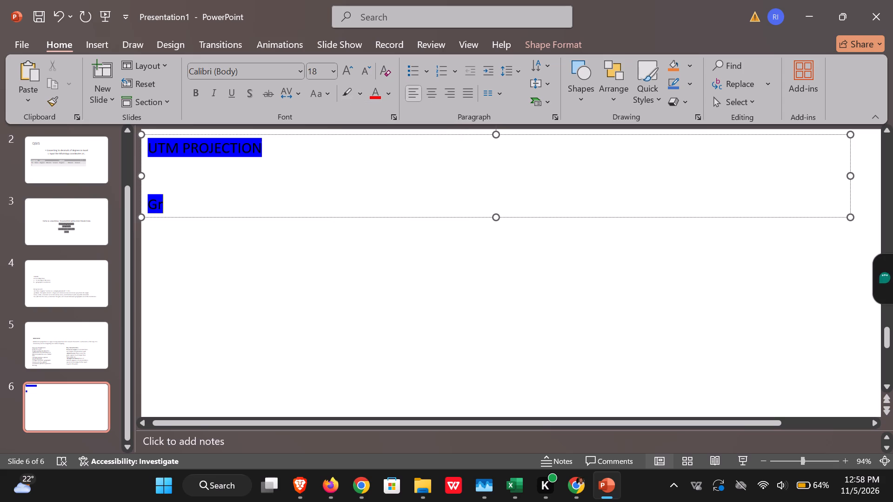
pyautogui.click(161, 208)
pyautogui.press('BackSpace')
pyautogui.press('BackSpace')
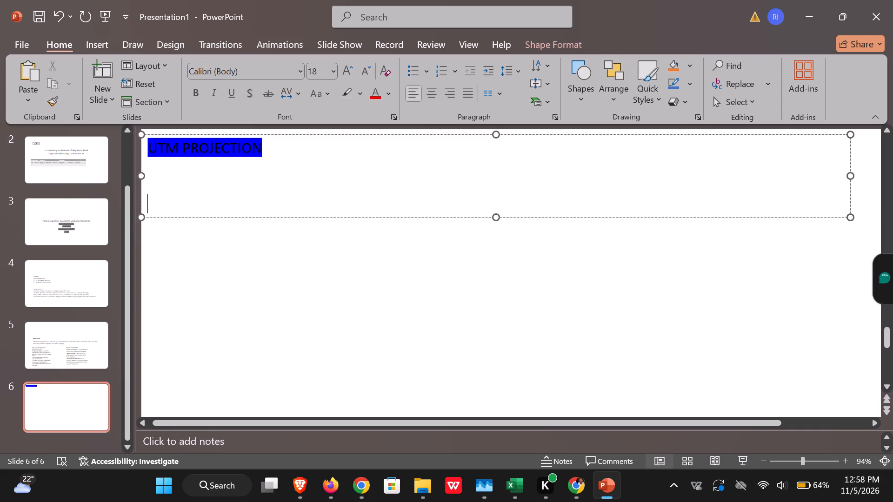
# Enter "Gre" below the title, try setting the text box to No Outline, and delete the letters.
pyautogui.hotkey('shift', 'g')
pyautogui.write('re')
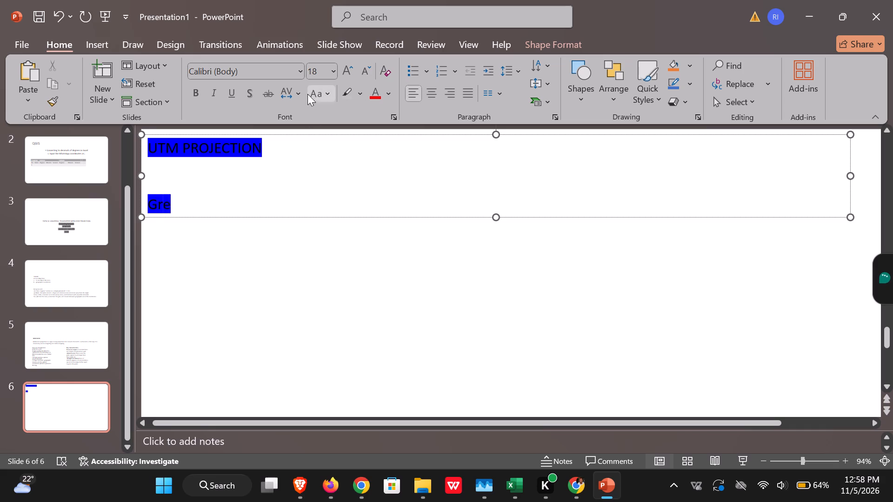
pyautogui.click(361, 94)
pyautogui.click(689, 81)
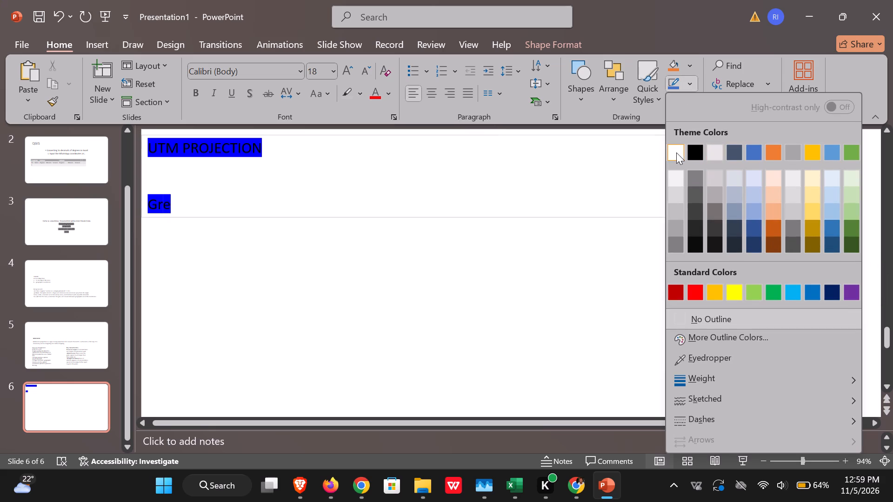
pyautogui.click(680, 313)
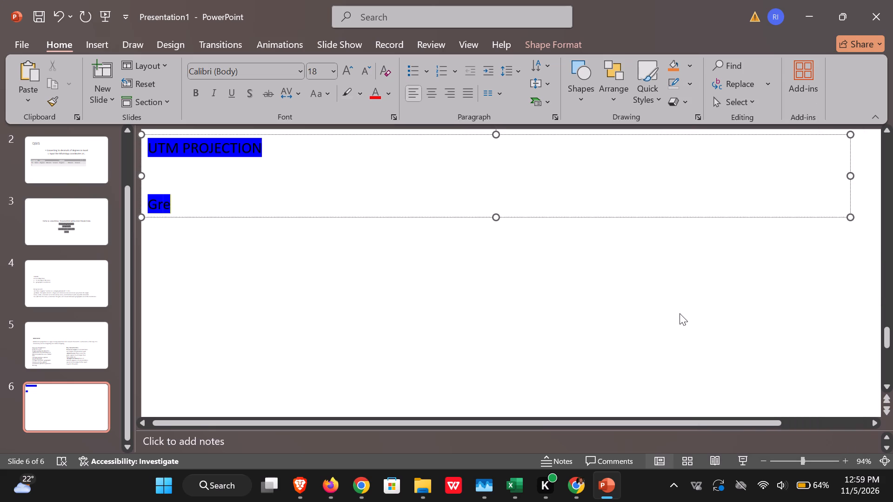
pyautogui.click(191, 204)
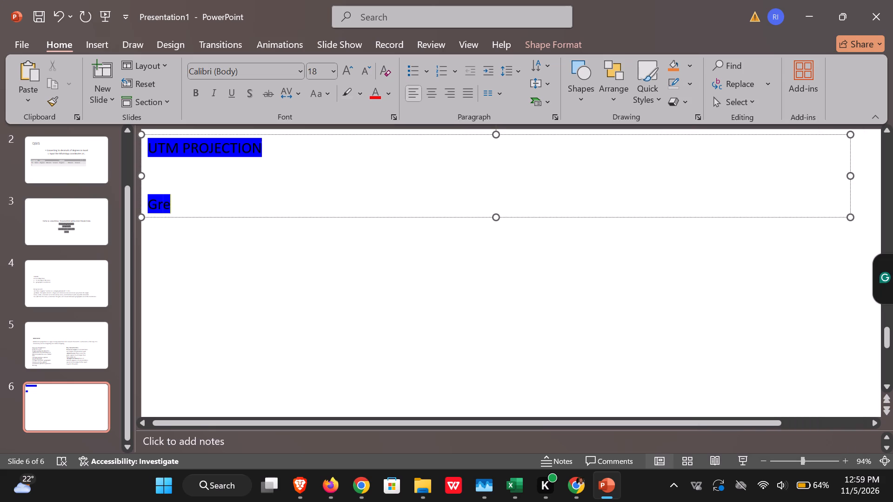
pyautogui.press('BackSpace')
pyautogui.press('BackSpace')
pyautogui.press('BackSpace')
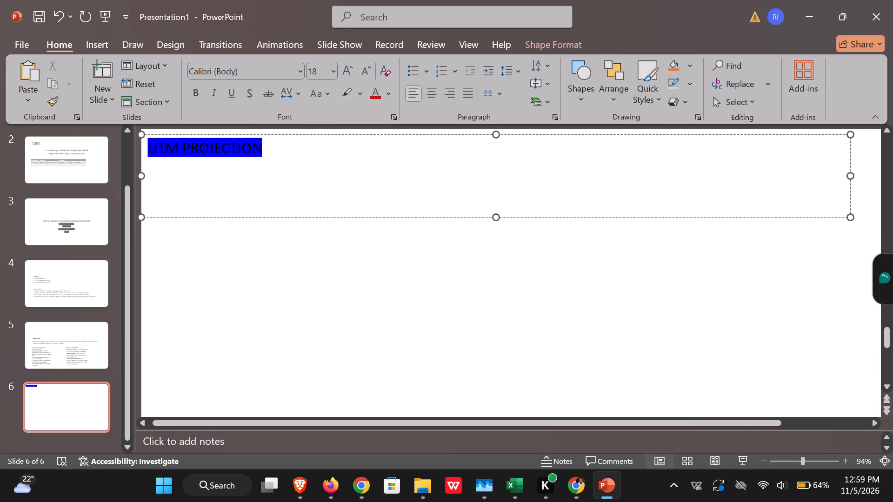
# Enter "G" below the title and set the text box outline to white.
pyautogui.hotkey('shift', 'g')
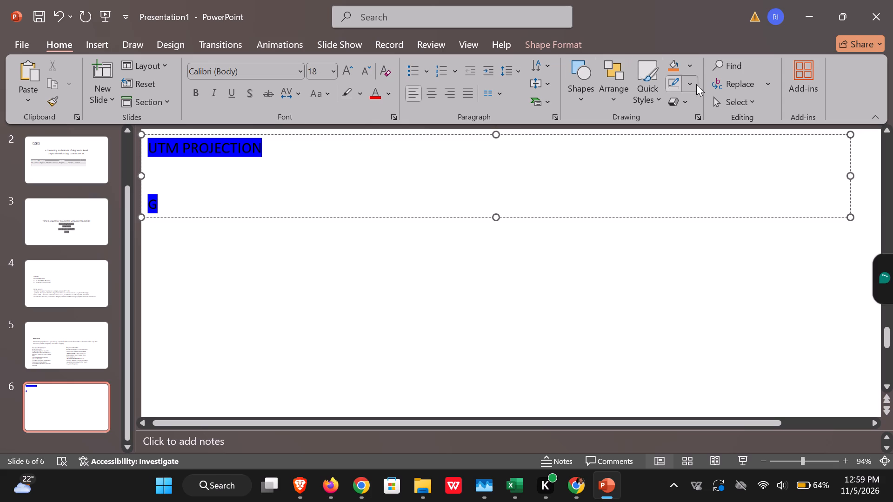
pyautogui.click(692, 89)
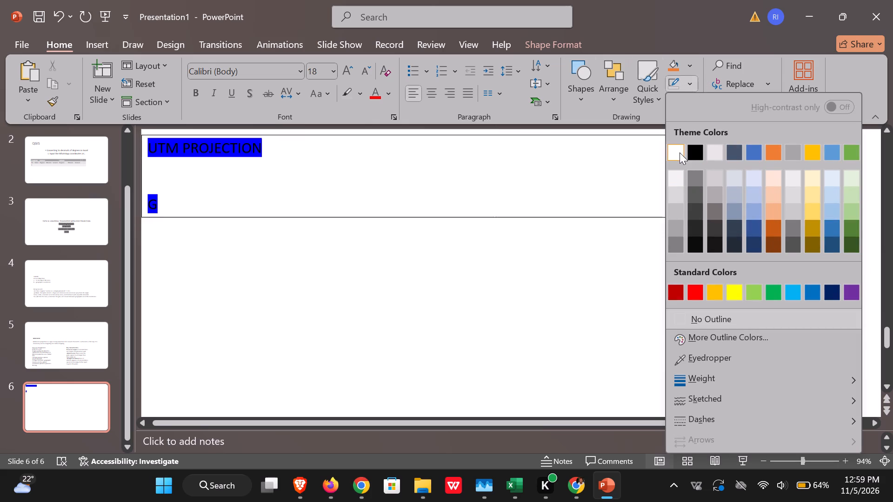
pyautogui.click(674, 151)
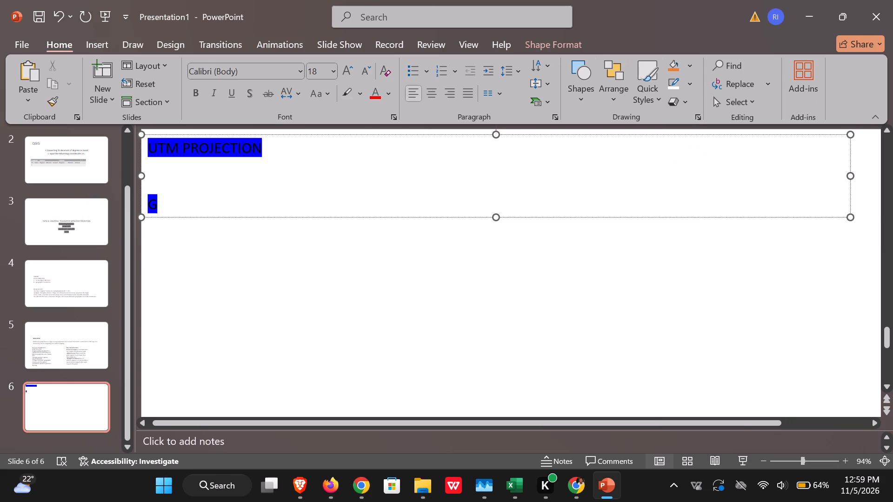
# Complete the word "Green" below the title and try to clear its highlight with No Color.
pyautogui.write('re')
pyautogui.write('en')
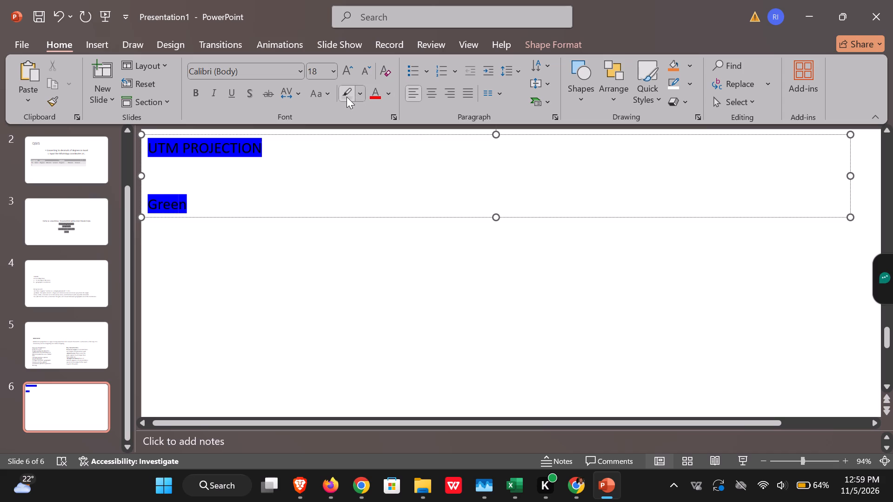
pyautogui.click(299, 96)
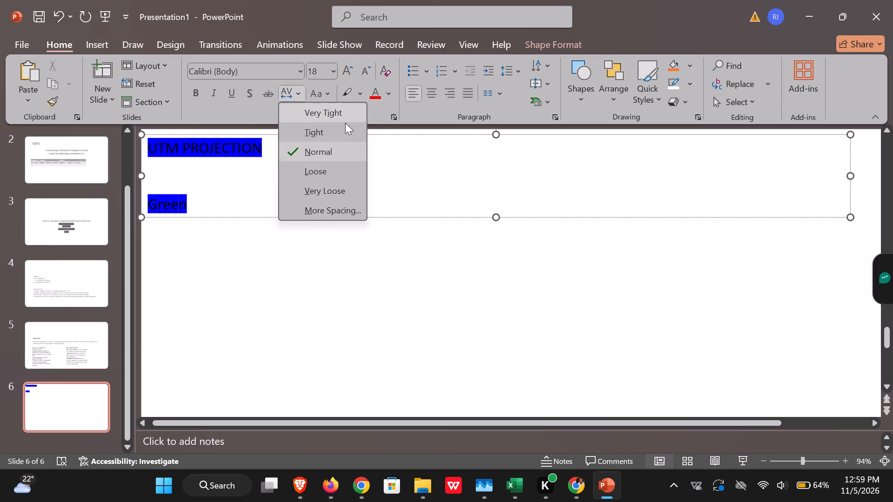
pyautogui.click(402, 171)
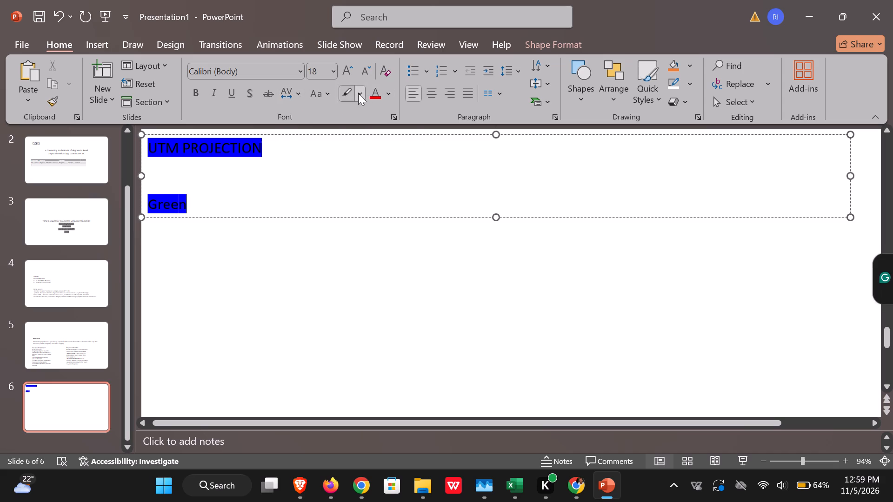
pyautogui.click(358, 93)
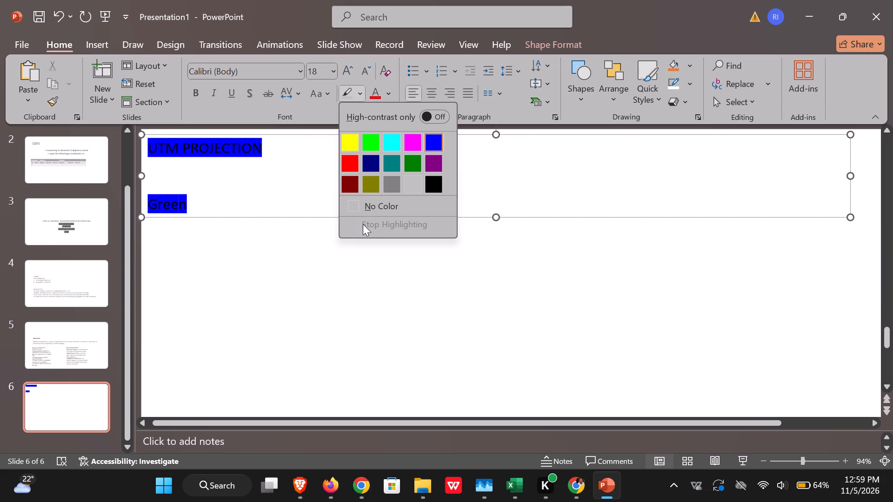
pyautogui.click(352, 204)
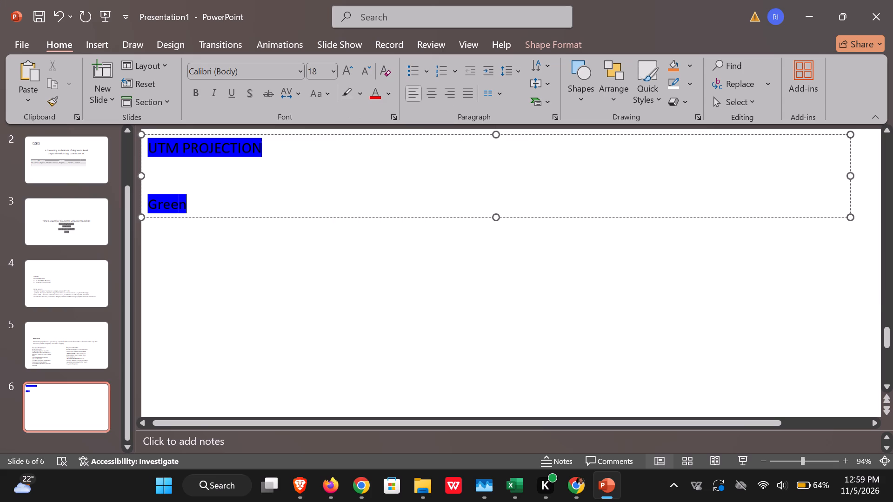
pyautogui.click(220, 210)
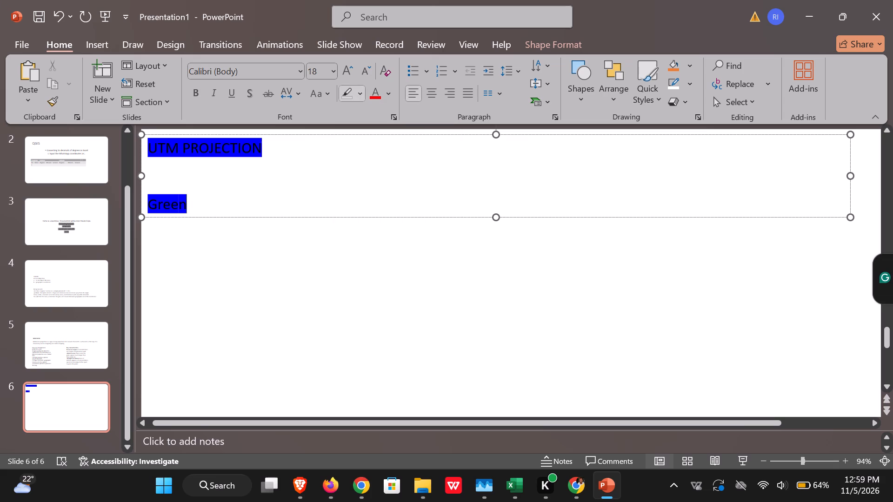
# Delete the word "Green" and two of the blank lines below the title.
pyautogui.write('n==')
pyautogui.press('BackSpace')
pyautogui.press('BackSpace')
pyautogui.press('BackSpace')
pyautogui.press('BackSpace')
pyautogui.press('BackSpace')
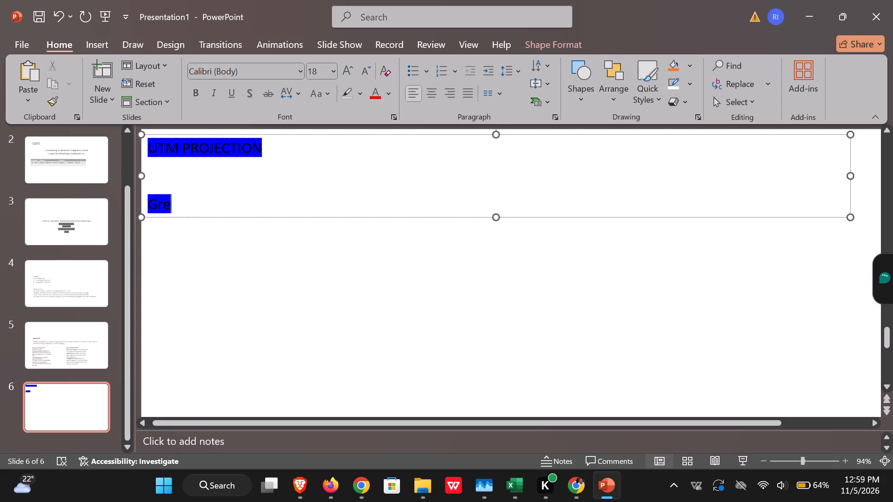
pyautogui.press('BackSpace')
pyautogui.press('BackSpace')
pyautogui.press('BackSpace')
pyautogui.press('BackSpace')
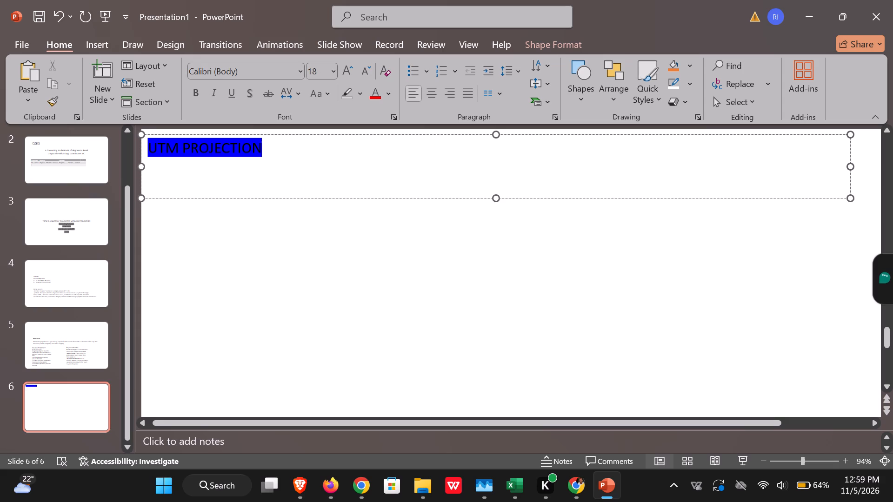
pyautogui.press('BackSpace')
# Insert five new lines directly after the UTM PROJECTION title in the text box.
pyautogui.doubleClick(278, 156)
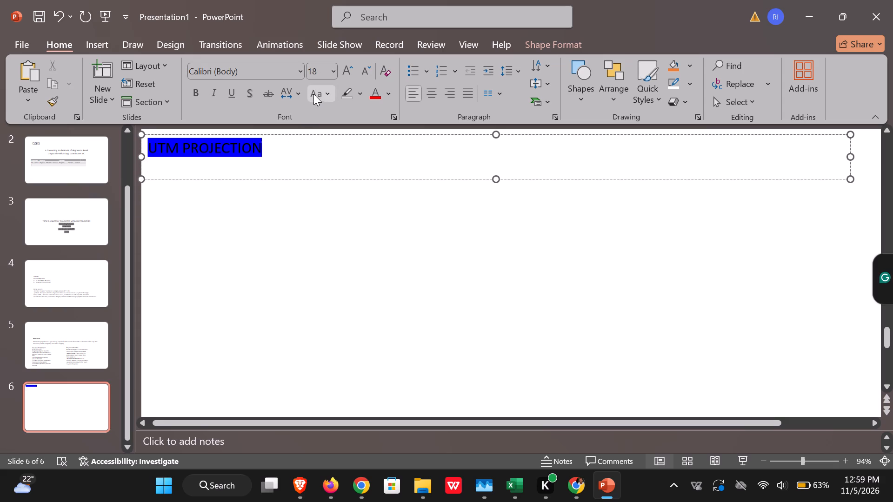
pyautogui.click(292, 162)
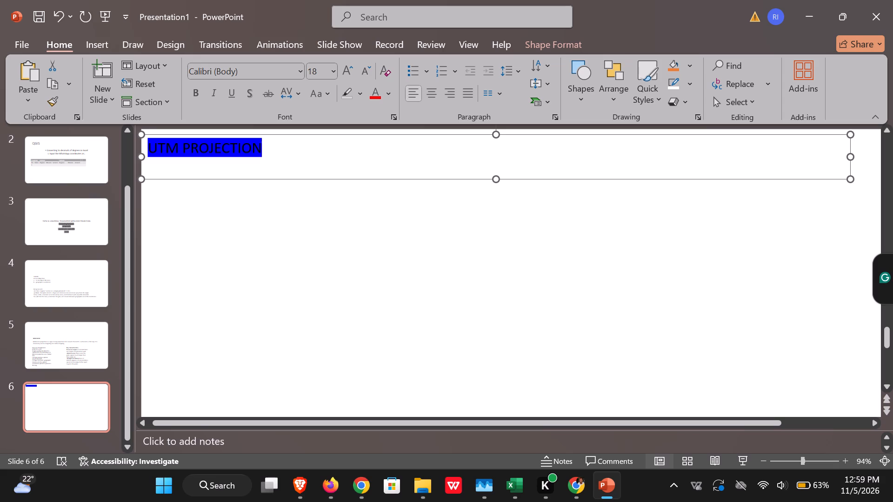
pyautogui.press('Return')
pyautogui.click(295, 151)
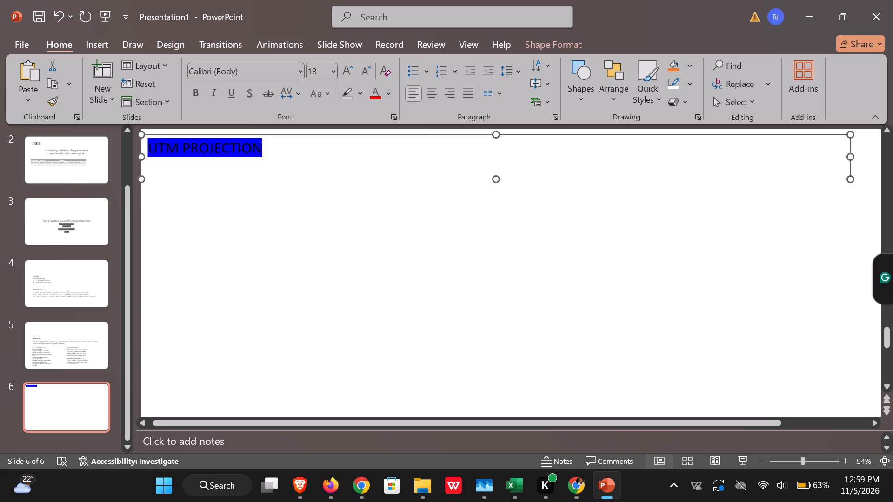
pyautogui.doubleClick(295, 151)
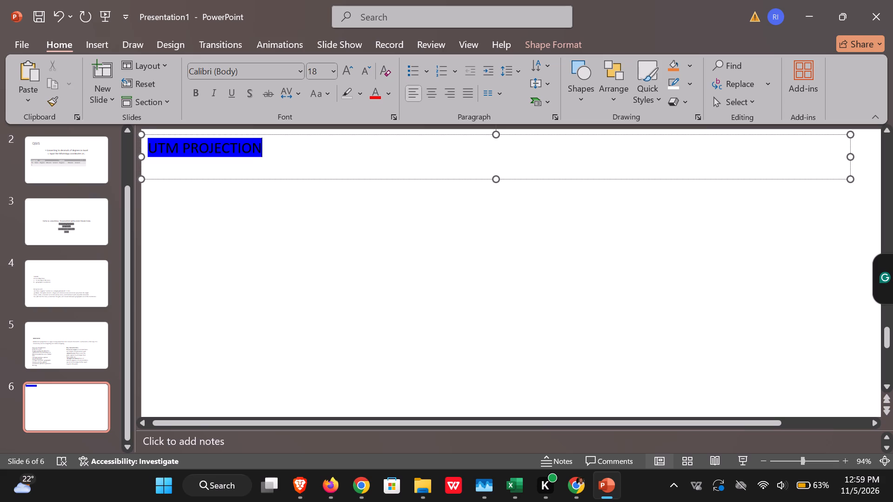
pyautogui.press('Return')
pyautogui.press('Return')
pyautogui.press('Return')
pyautogui.press('Return')
pyautogui.press('Return')
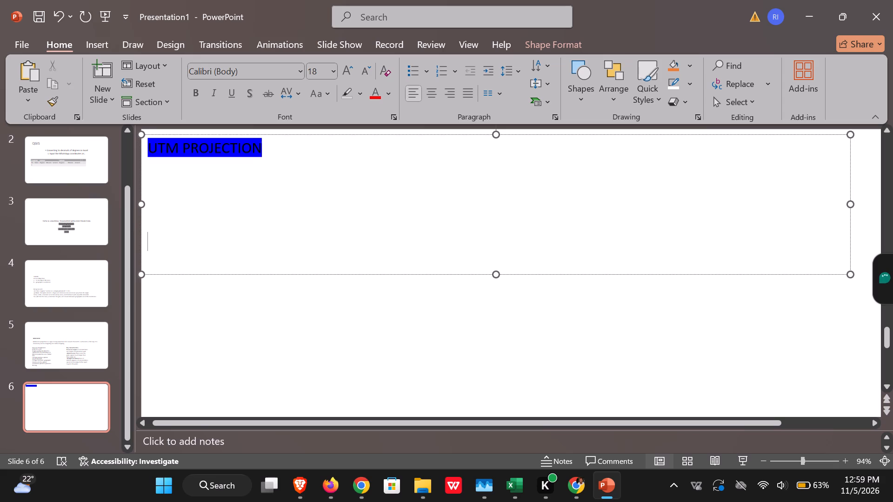
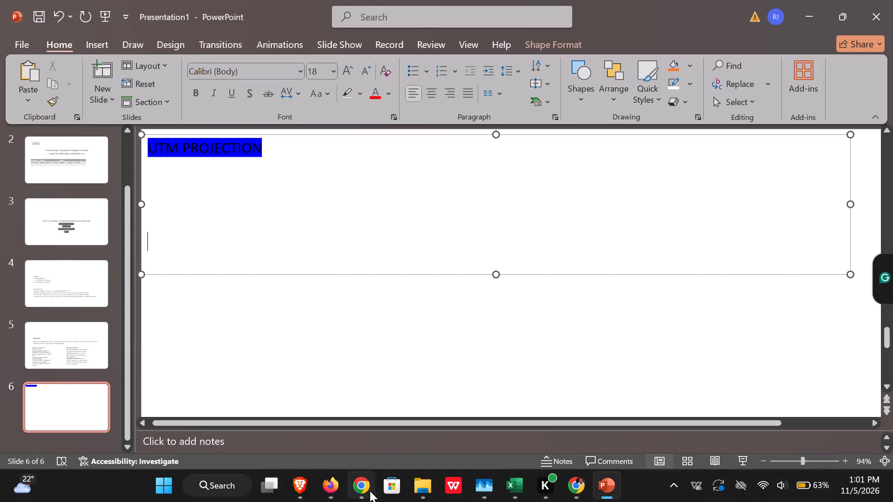
# Switch to Brave, pause the YouTube music video that is playing, and return to the PowerPoint presentation.
pyautogui.click(295, 490)
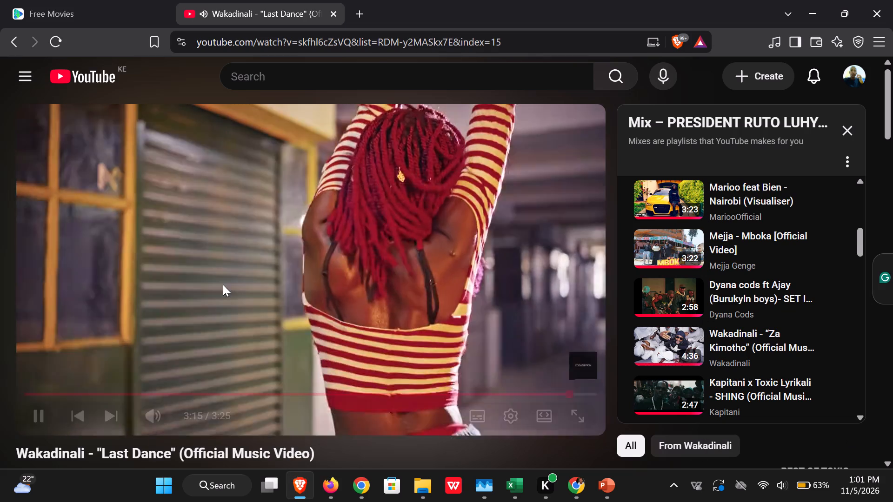
pyautogui.click(224, 283)
pyautogui.click(301, 493)
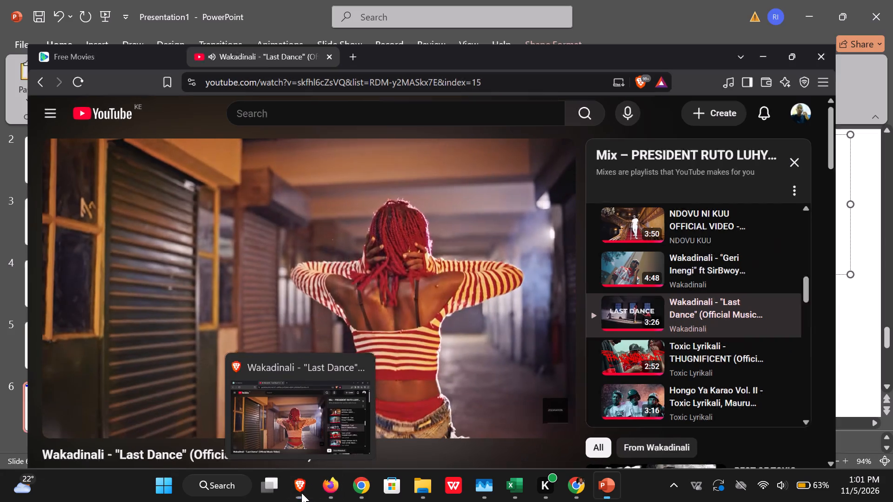